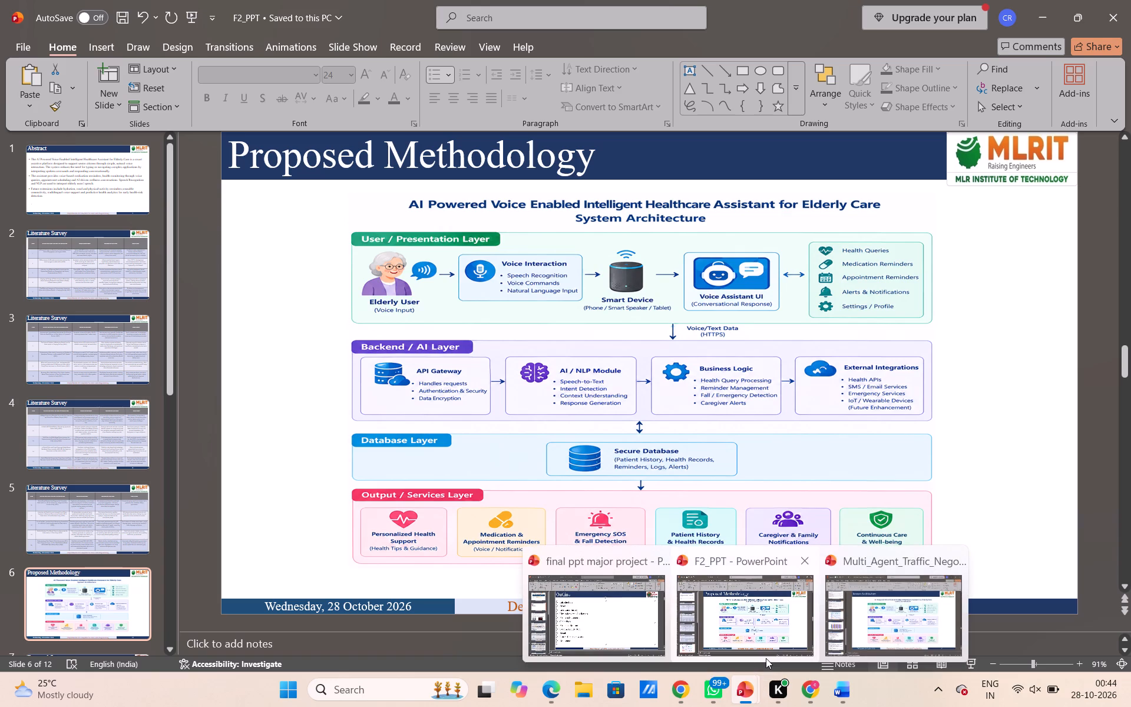
Look through the remaining slide thumbnails of the F2_PPT presentation, from Proposed Methodology to the final References slide.
{"action": "scroll", "coordinate": [82, 561], "scroll_direction": "down", "scroll_amount": 20}
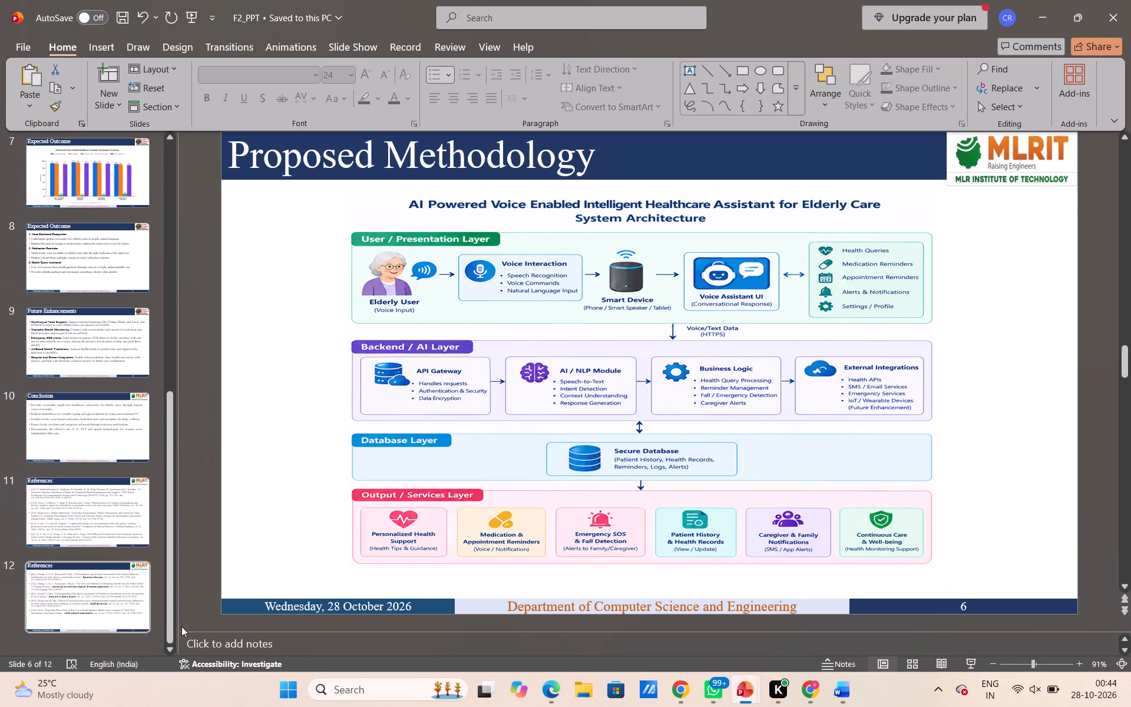
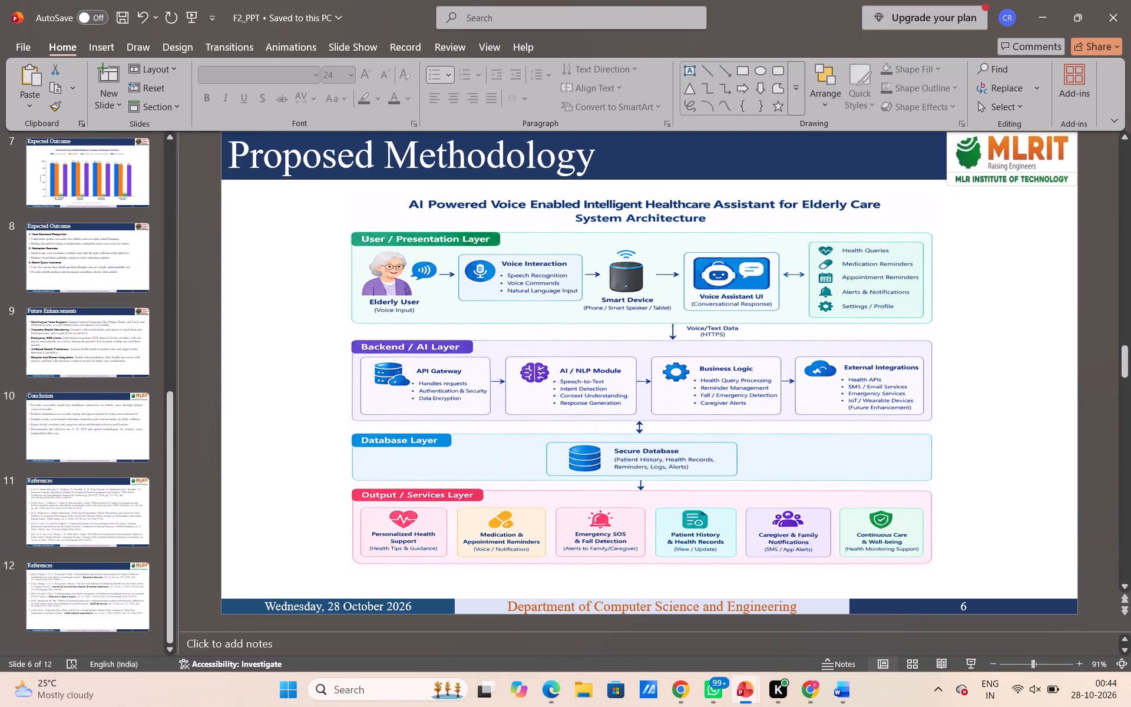
Close the F2_PPT presentation.
{"action": "left_click", "coordinate": [1130, 0]}
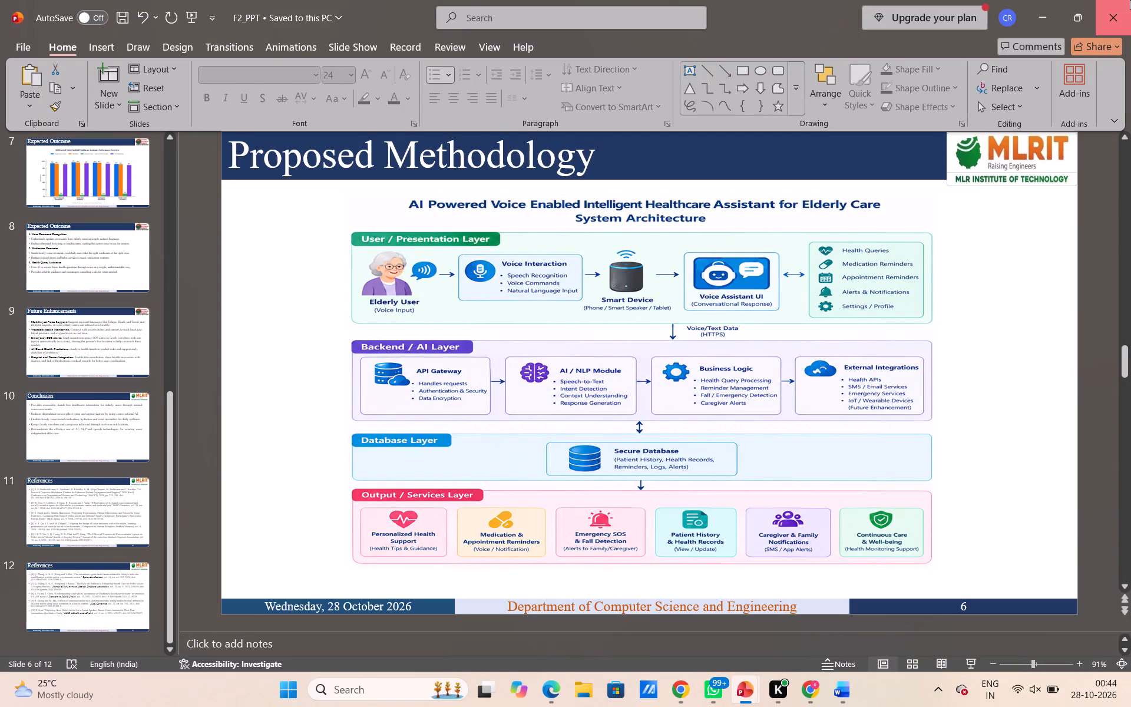
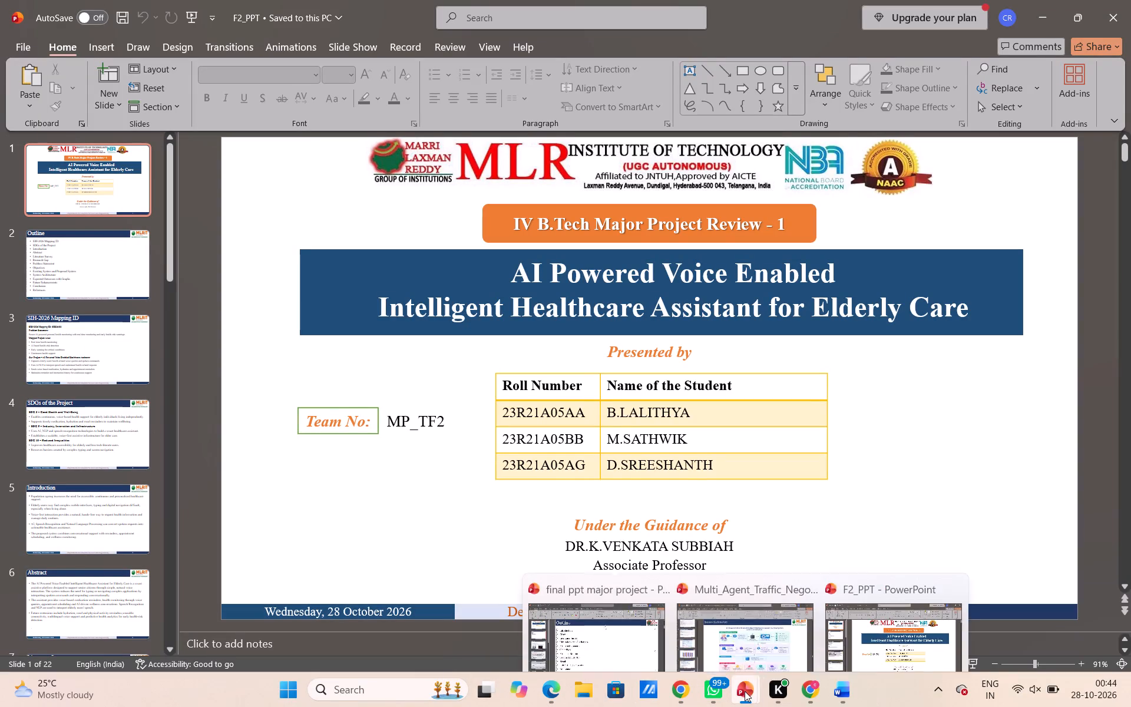
Change the review number to 1 in the title slide's Major Project Review banner of the Multi_Agent_Traffic_Negotiation deck.
{"action": "left_click", "coordinate": [884, 632]}
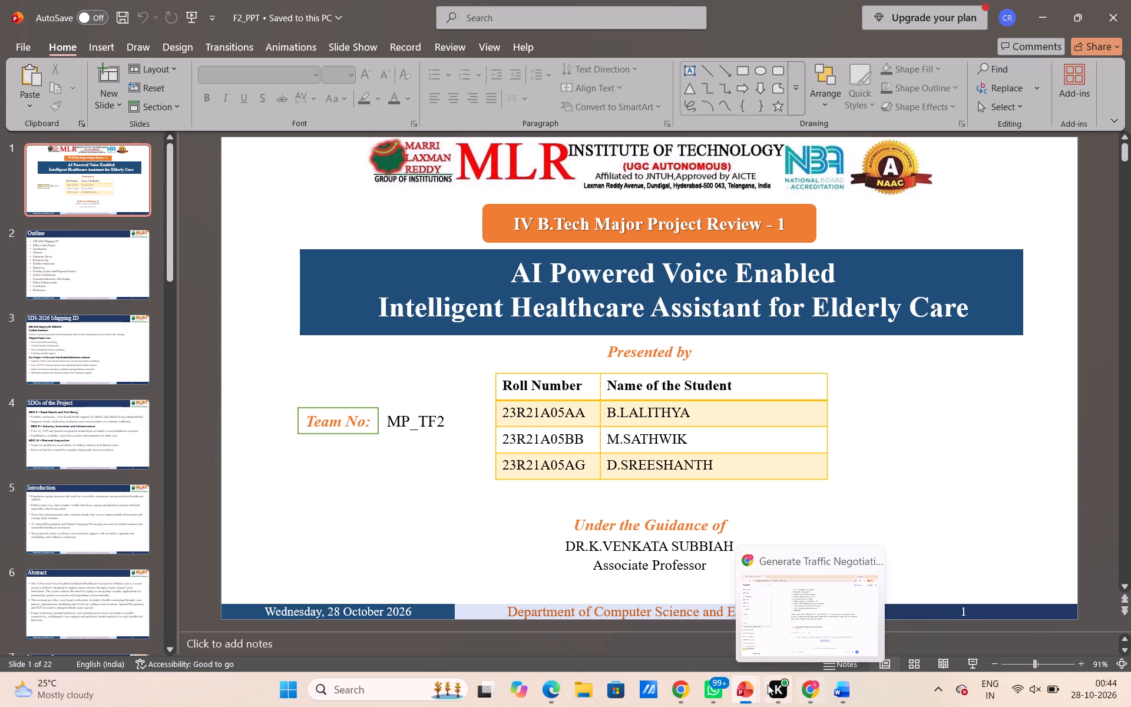
{"action": "left_click", "coordinate": [759, 616]}
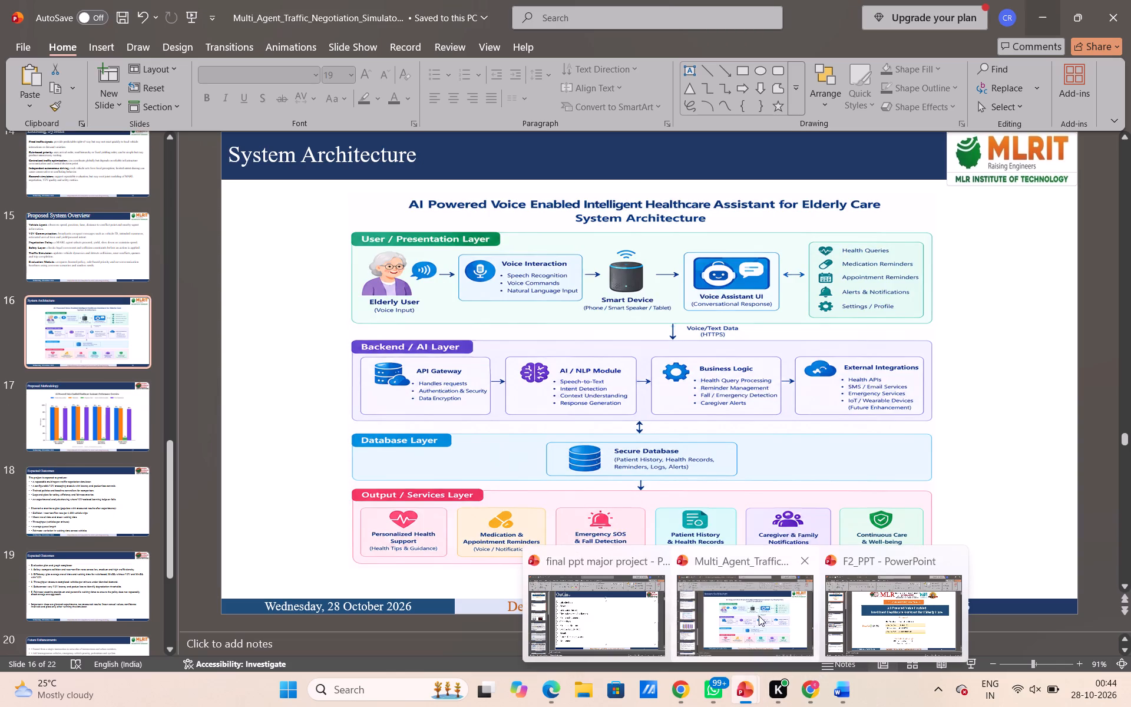
{"action": "scroll", "coordinate": [123, 267], "scroll_direction": "up", "scroll_amount": 12}
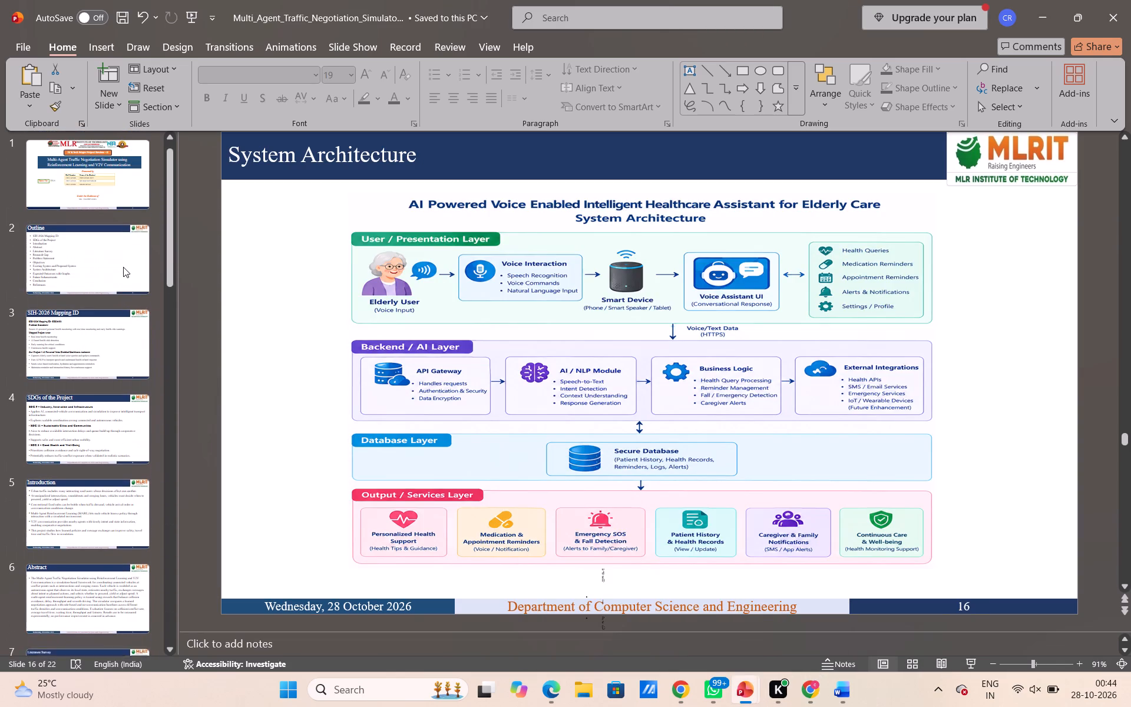
{"action": "scroll", "coordinate": [123, 267], "scroll_direction": "up", "scroll_amount": 2}
{"action": "left_click", "coordinate": [123, 181]}
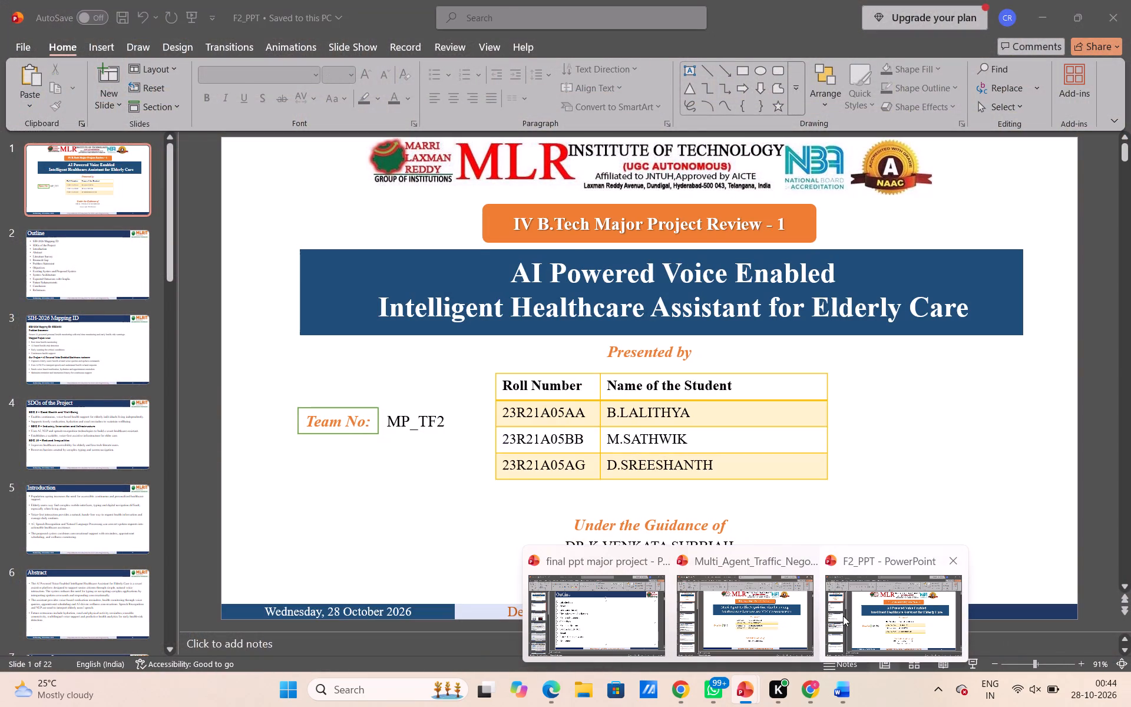
{"action": "left_click", "coordinate": [809, 616]}
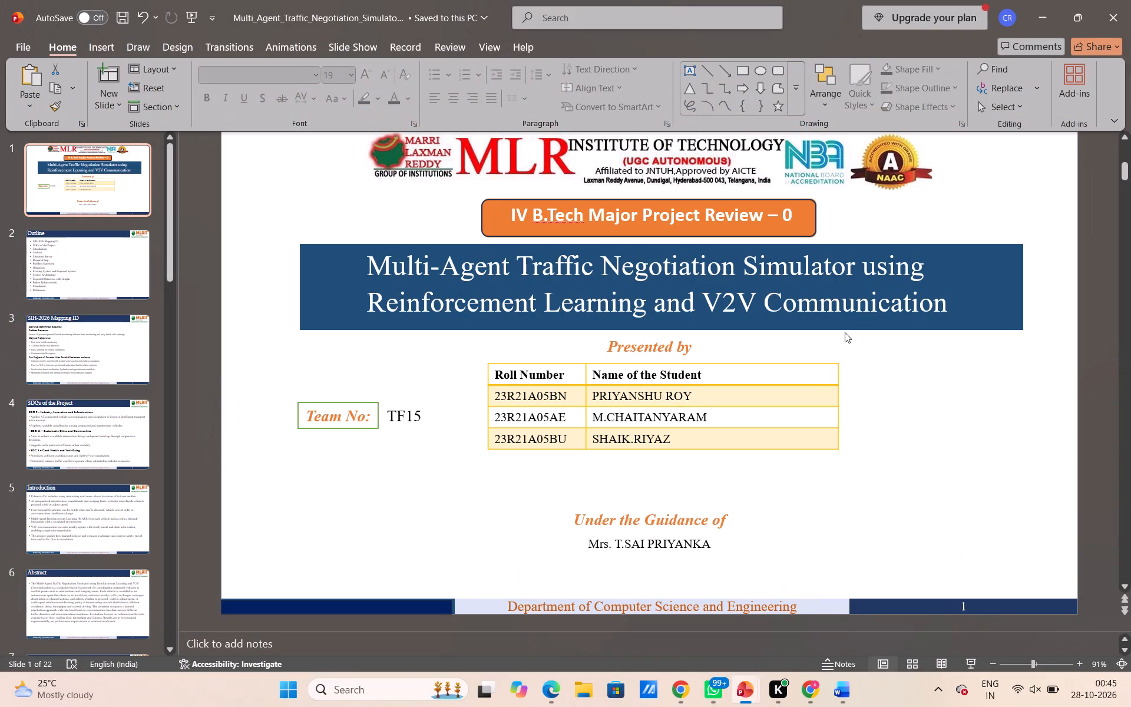
{"action": "left_click", "coordinate": [792, 214]}
{"action": "key", "text": "BackSpace"}
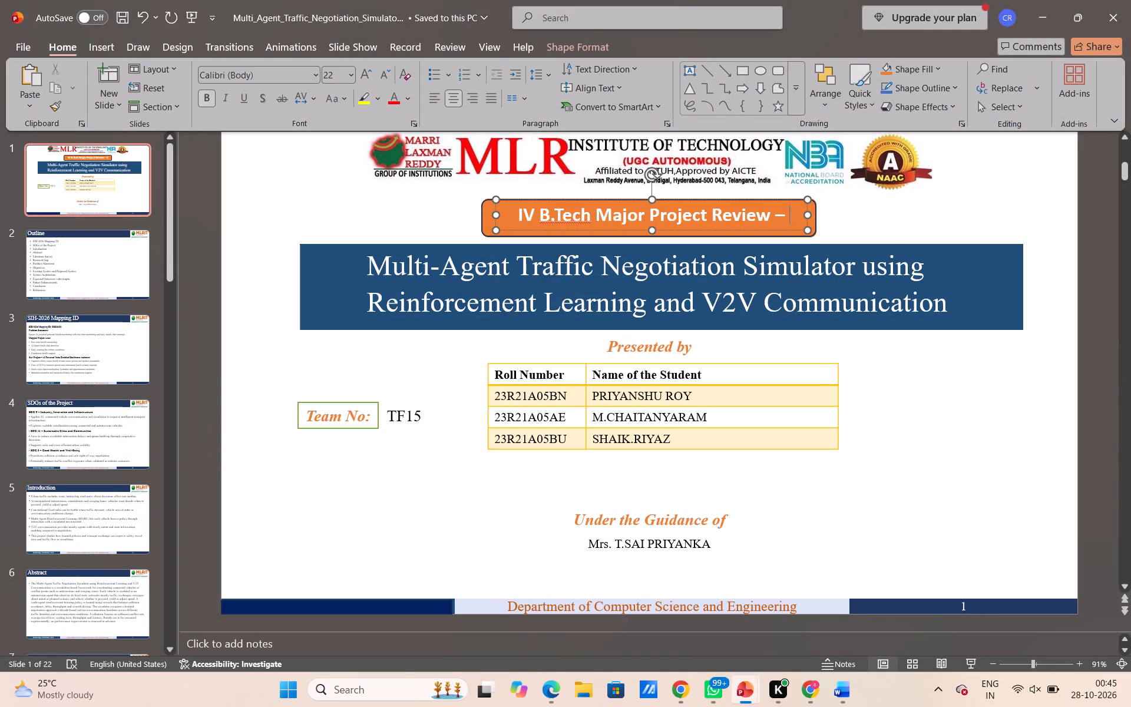
{"action": "key", "text": "1"}
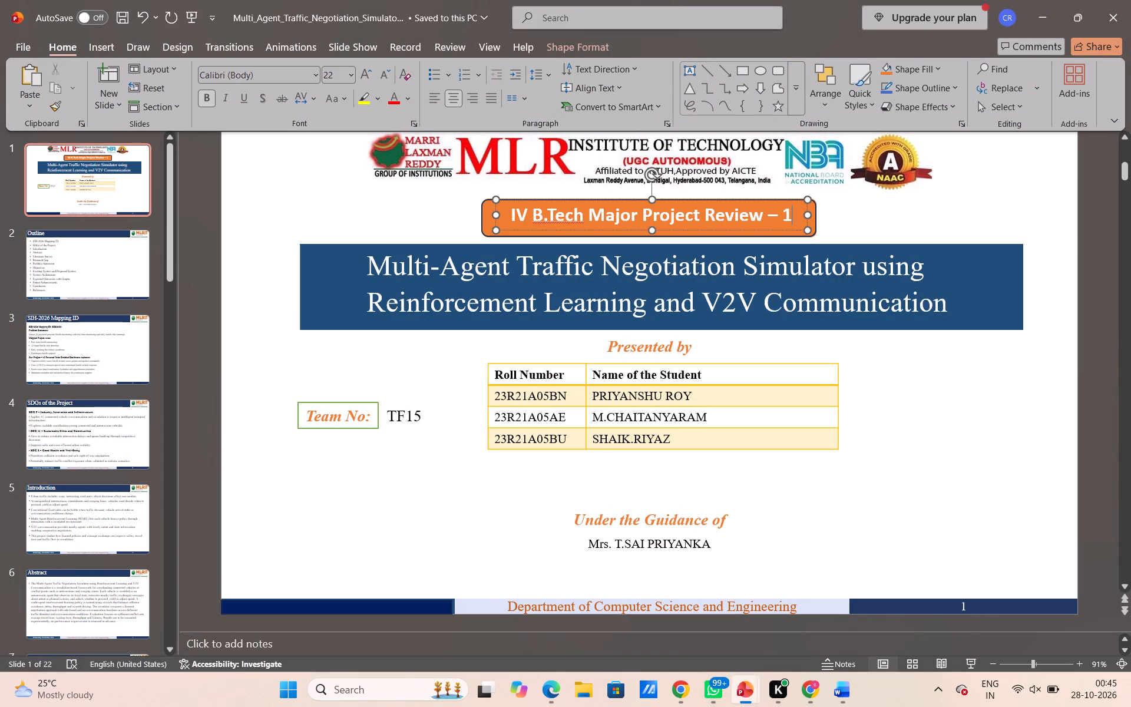
Compare the Outline, SIH-2026 Mapping ID and SDGs of the Project slides between the traffic negotiation deck and F2_PPT.
{"action": "left_click", "coordinate": [115, 279]}
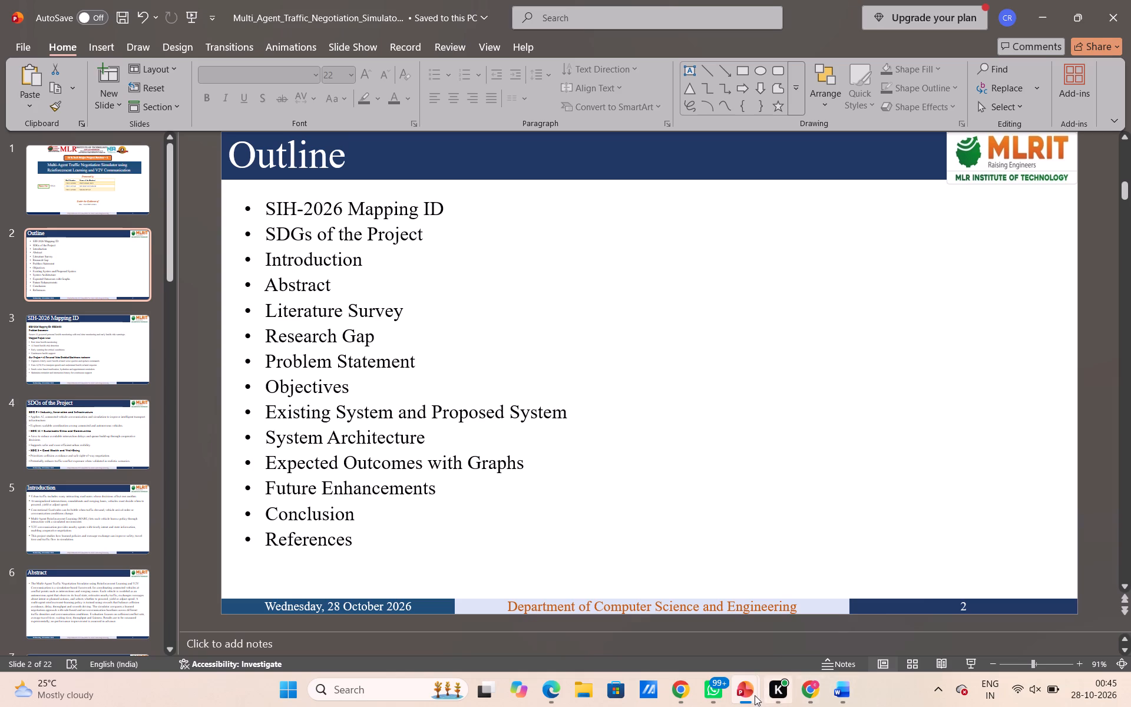
{"action": "left_click", "coordinate": [851, 628]}
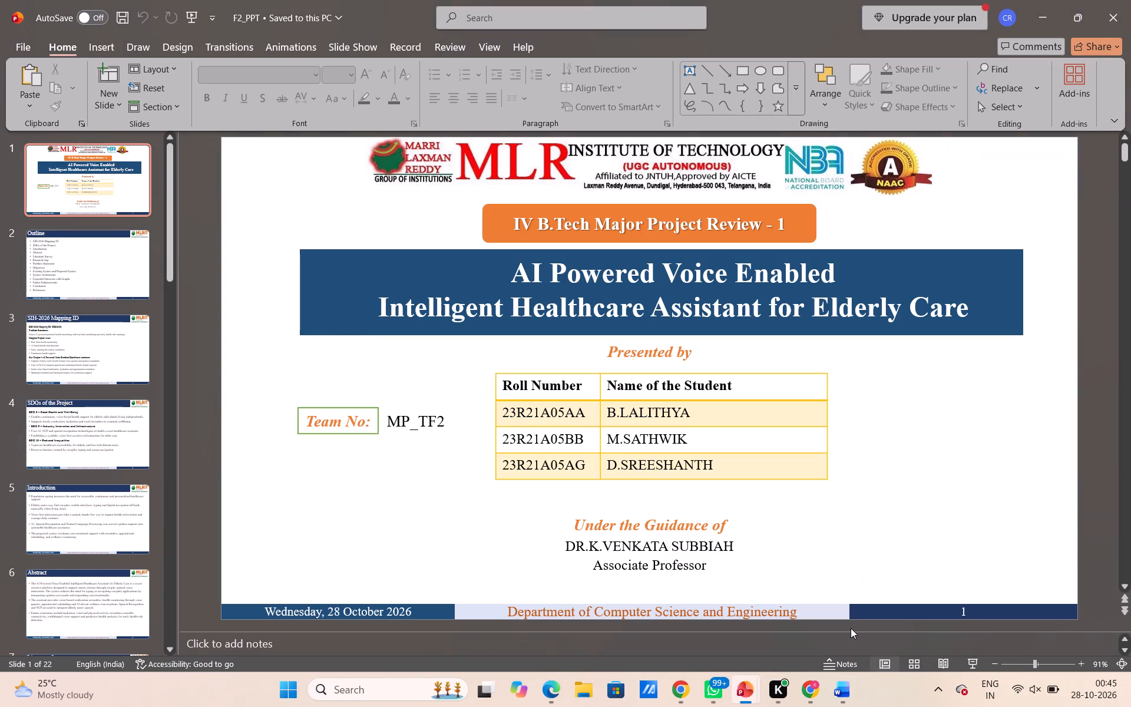
{"action": "key", "text": "Down"}
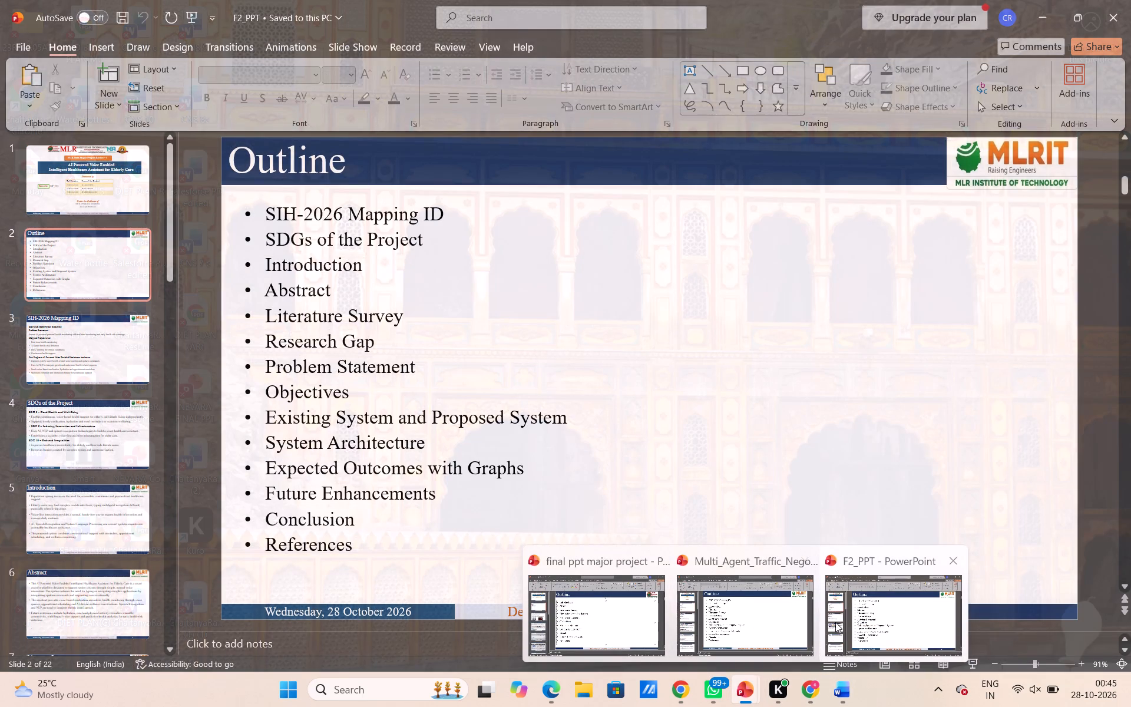
{"action": "left_click", "coordinate": [792, 605]}
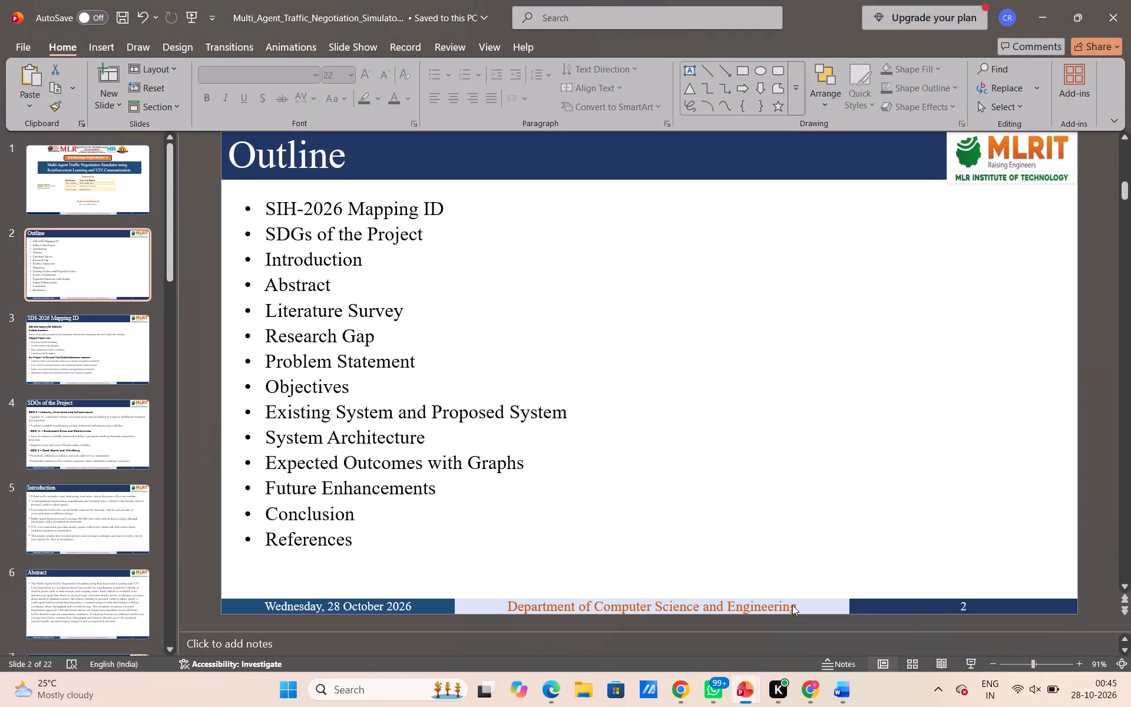
{"action": "key", "text": "Down"}
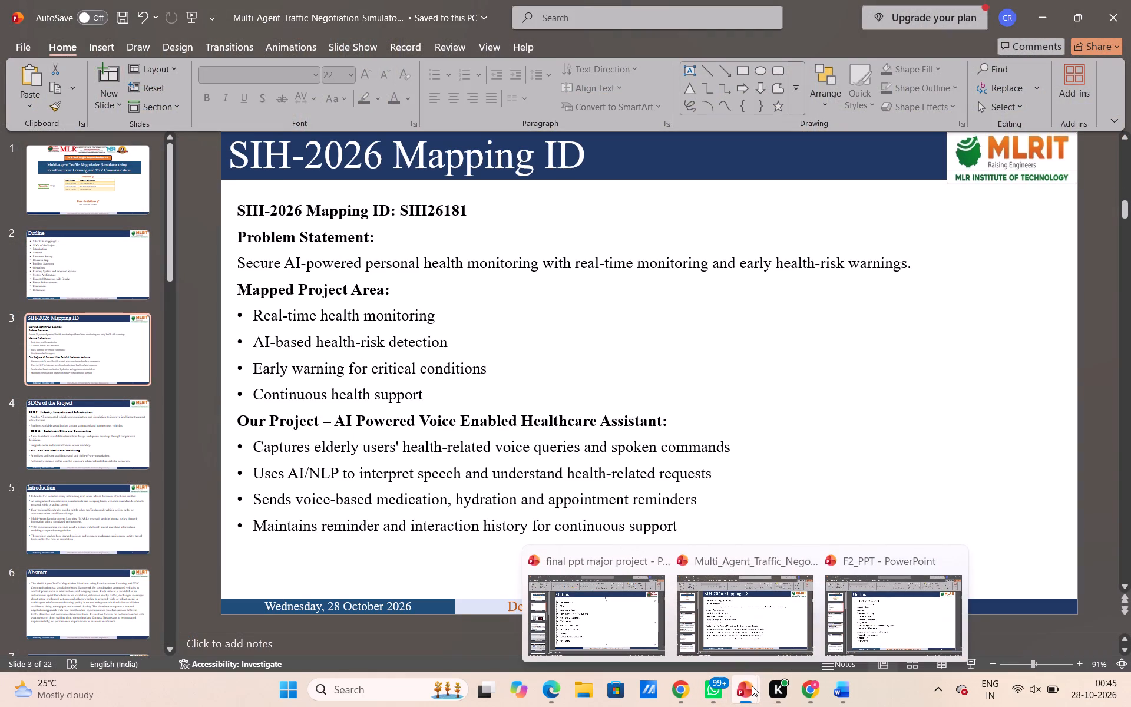
{"action": "left_click", "coordinate": [844, 633]}
{"action": "key", "text": "Down"}
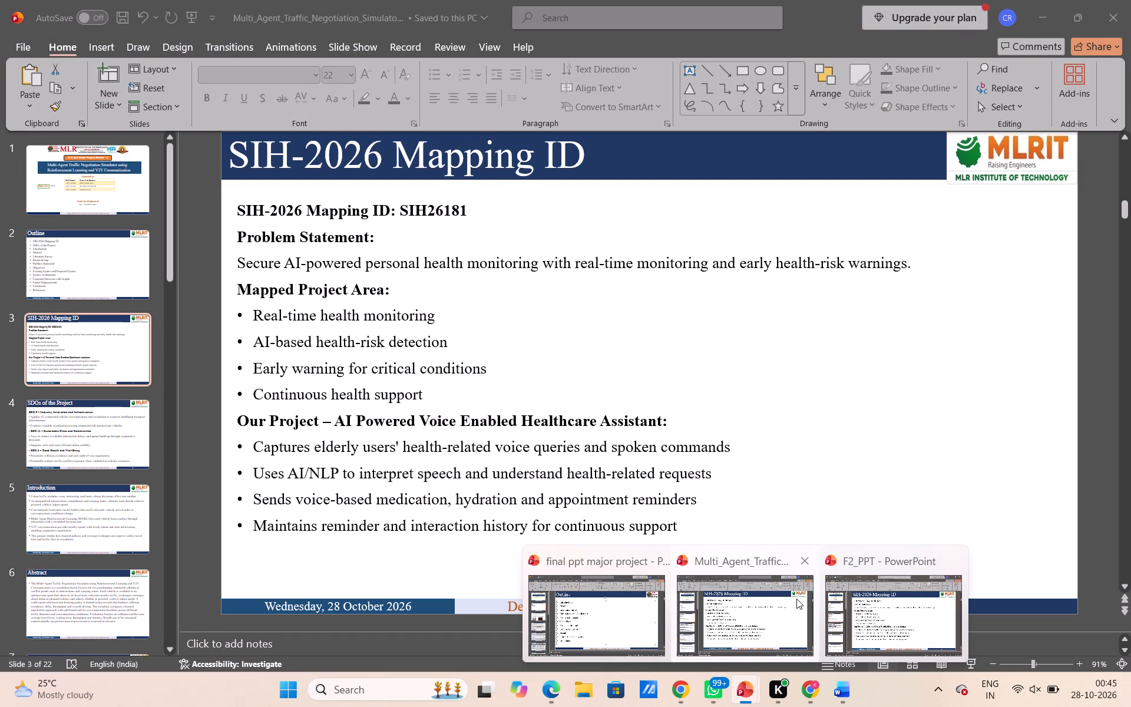
{"action": "left_click", "coordinate": [51, 434]}
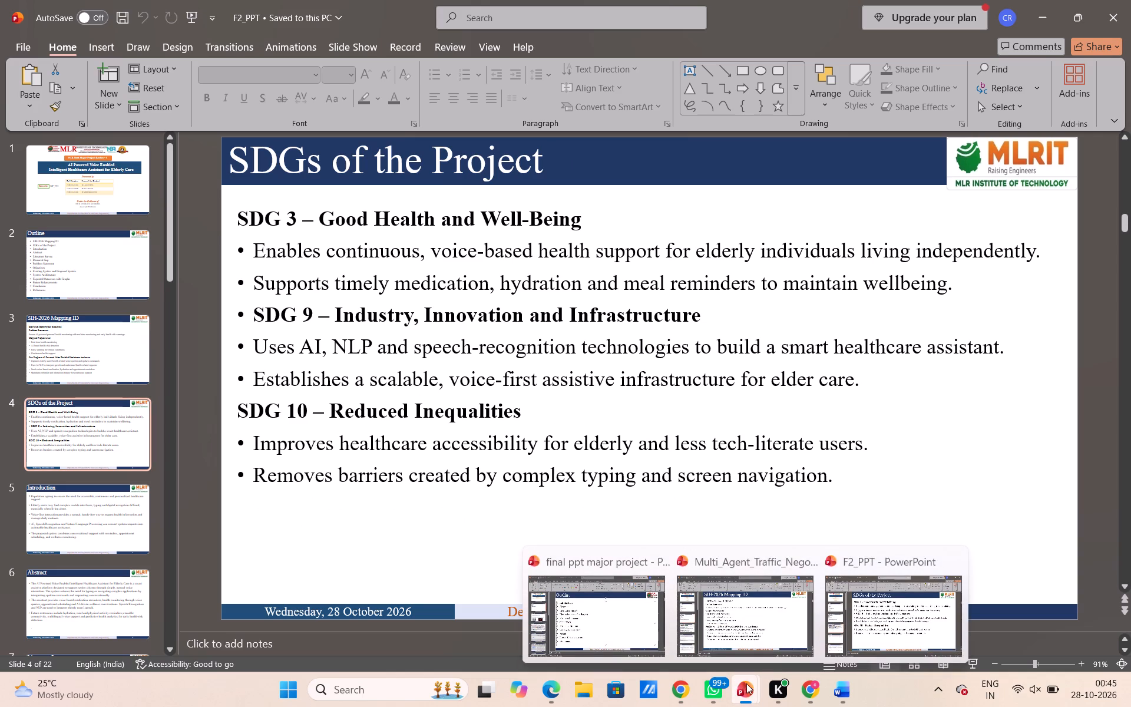
{"action": "left_click", "coordinate": [875, 635]}
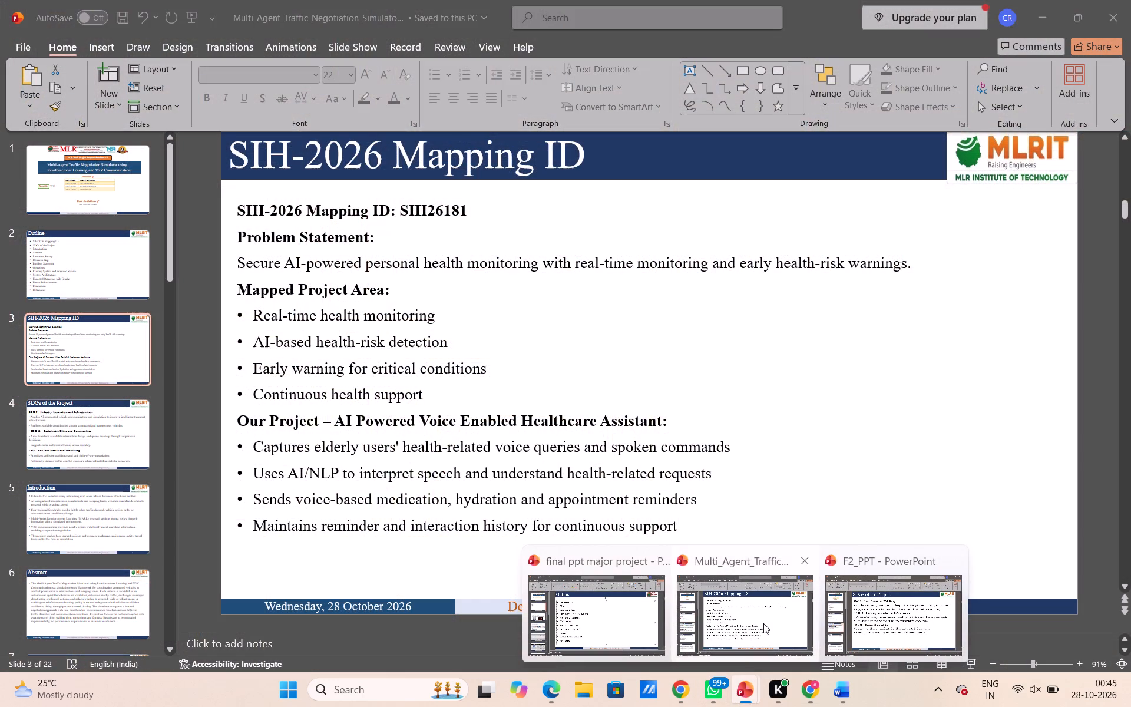
{"action": "left_click", "coordinate": [763, 623]}
{"action": "left_click", "coordinate": [96, 442]}
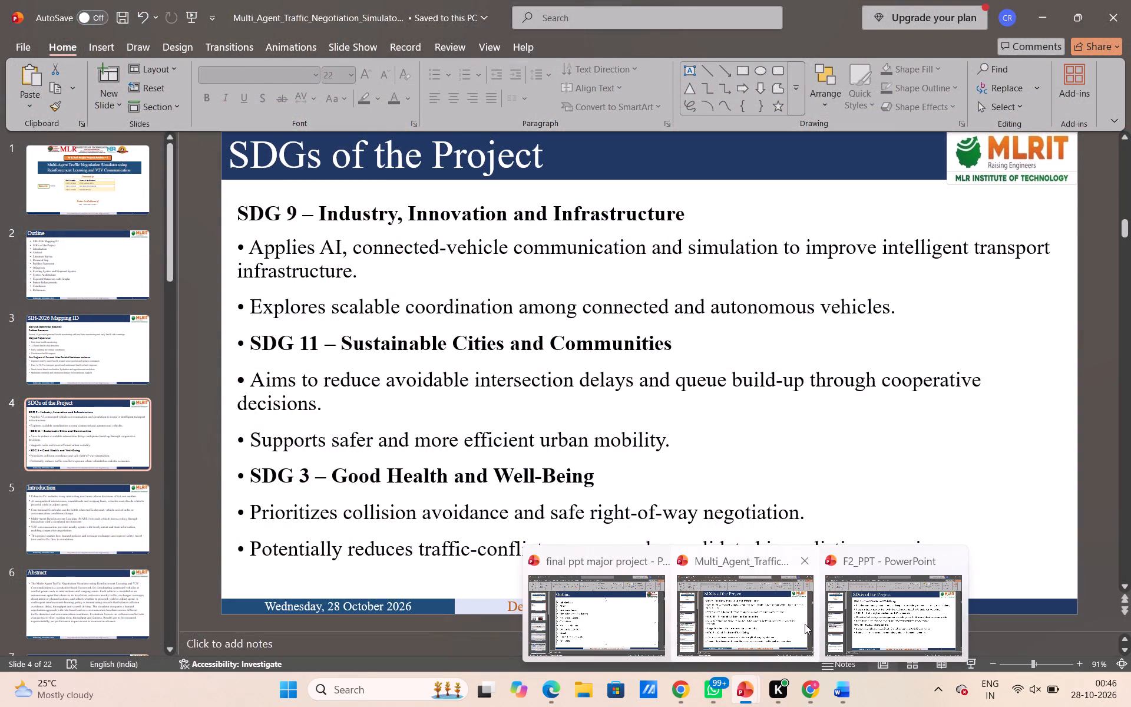
Recheck the traffic negotiation deck's SIH-2026 Mapping ID slide against the same slide in F2_PPT.
{"action": "left_click", "coordinate": [795, 594]}
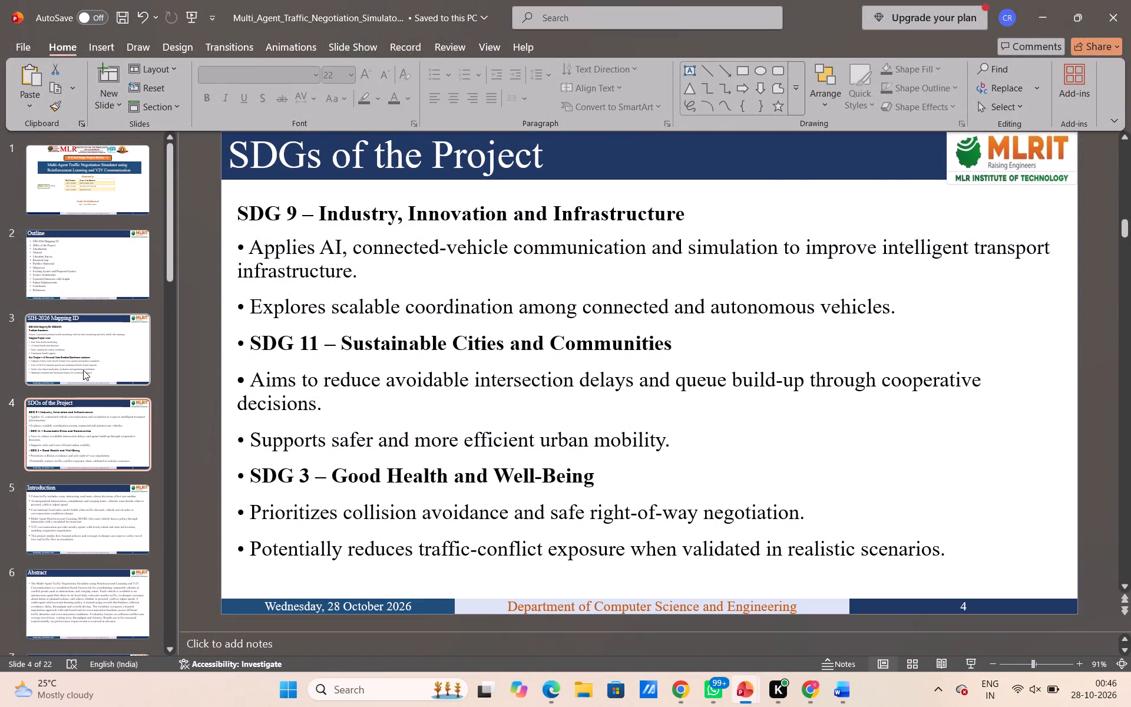
{"action": "left_click", "coordinate": [84, 369]}
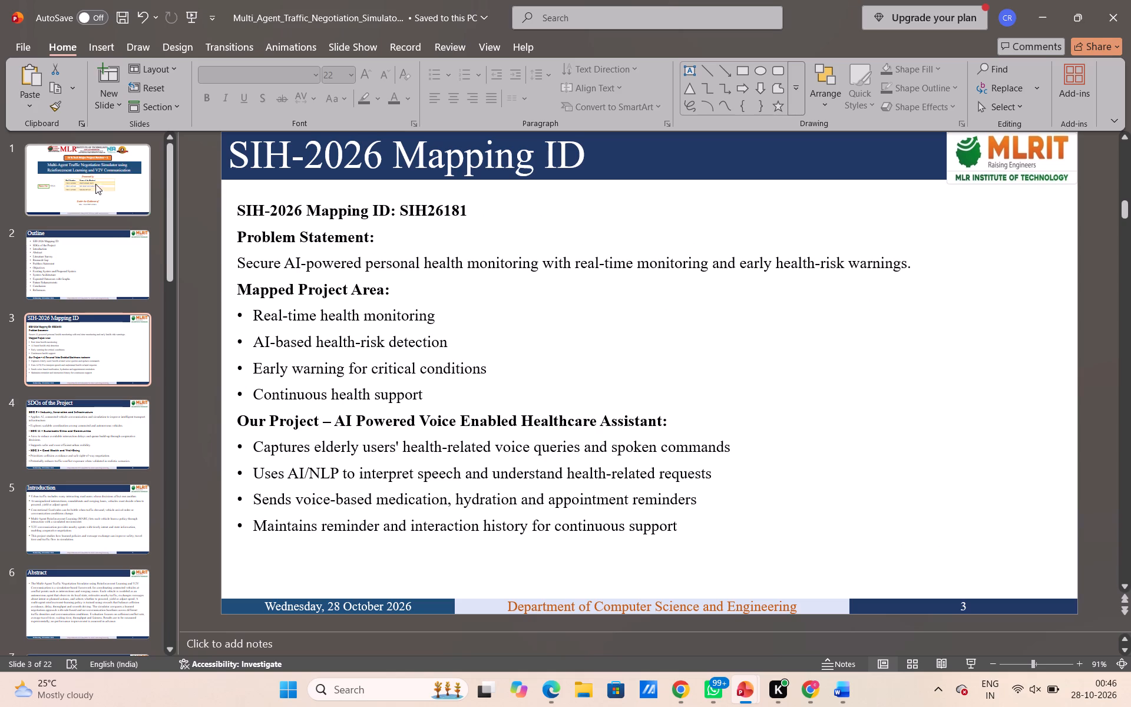
{"action": "left_click", "coordinate": [74, 283]}
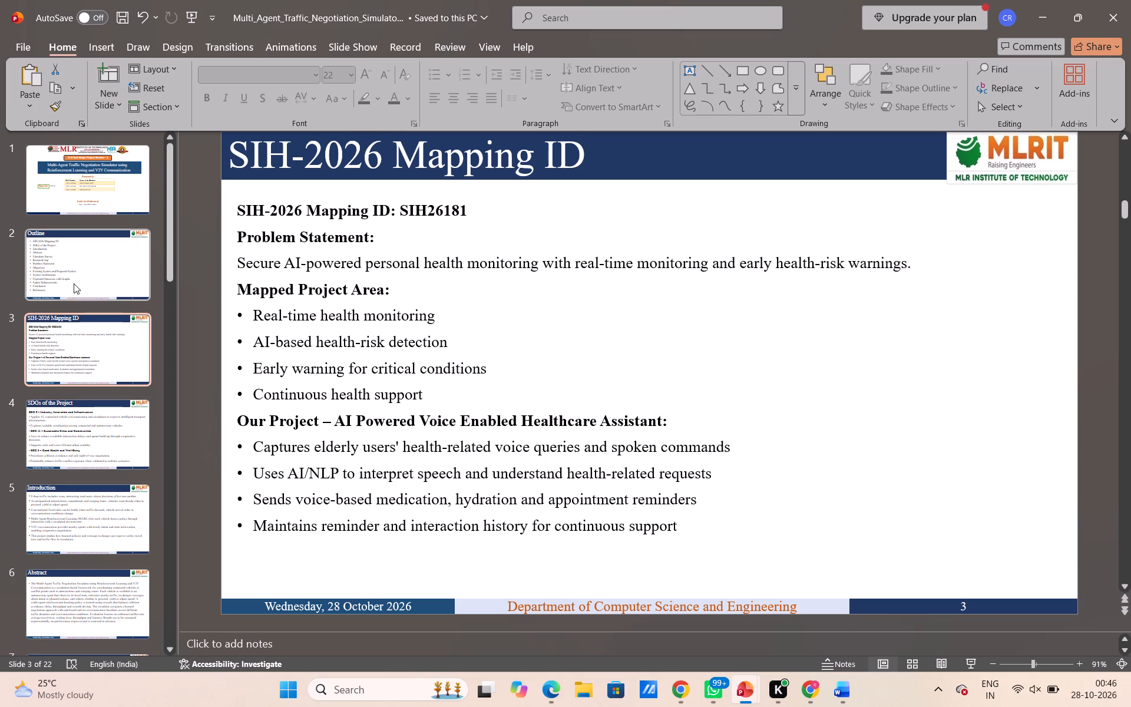
{"action": "left_click", "coordinate": [87, 365]}
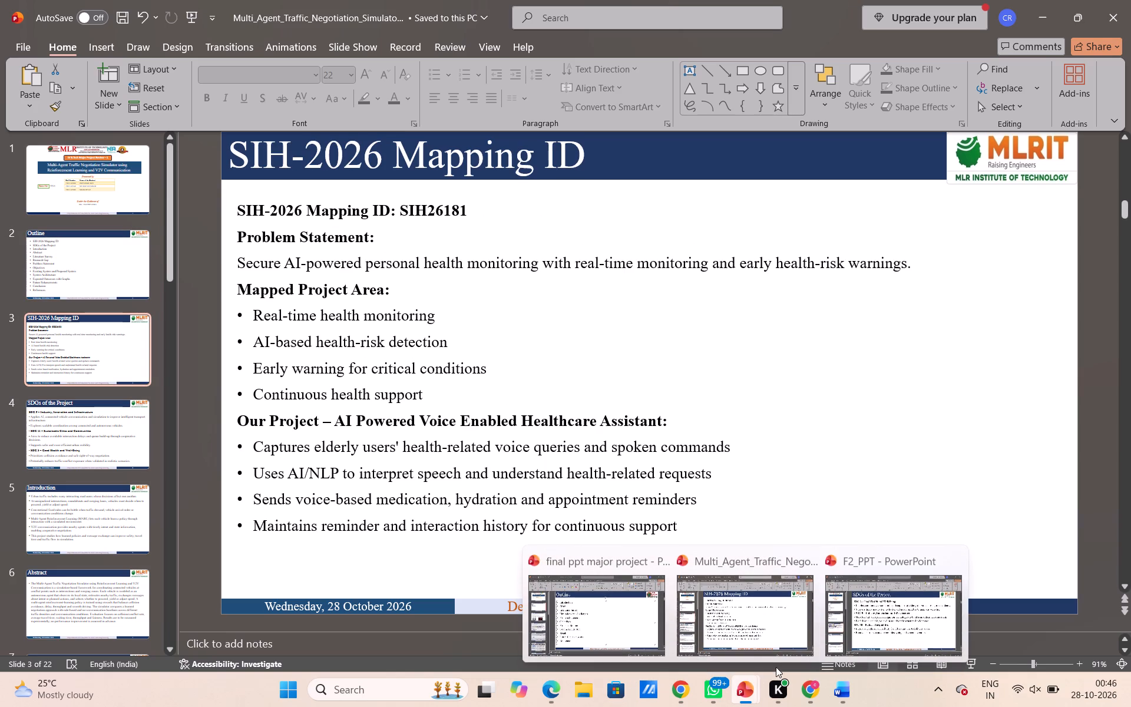
{"action": "left_click", "coordinate": [890, 609]}
{"action": "key", "text": "Up"}
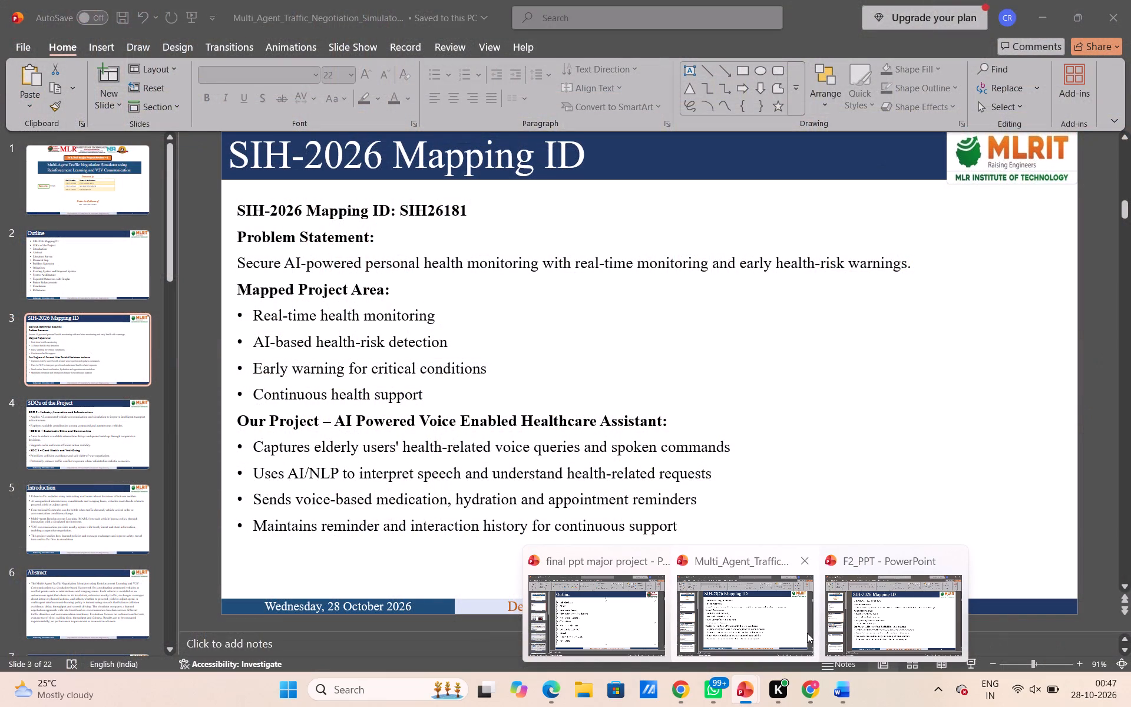
{"action": "left_click", "coordinate": [807, 633]}
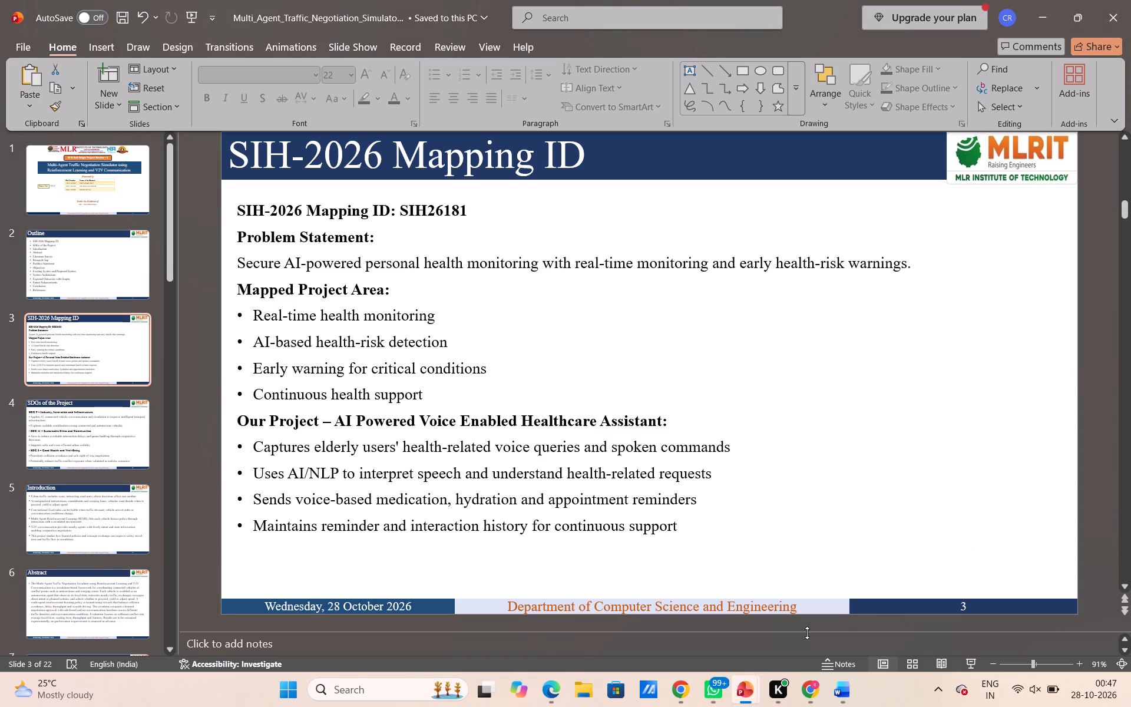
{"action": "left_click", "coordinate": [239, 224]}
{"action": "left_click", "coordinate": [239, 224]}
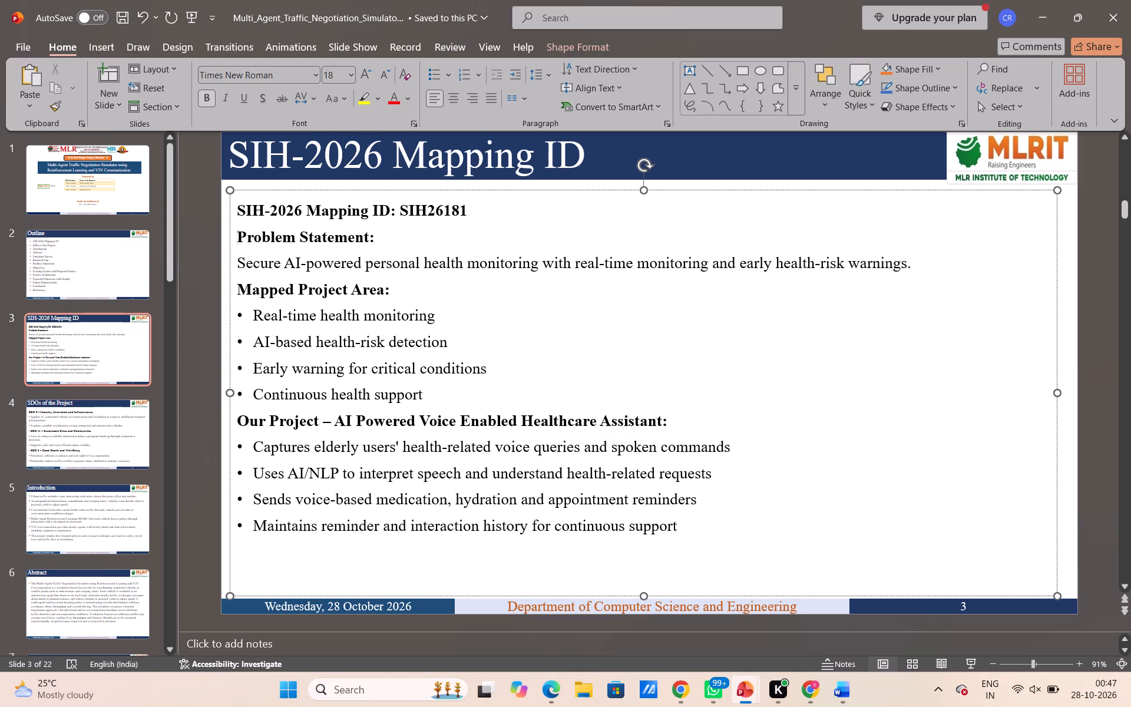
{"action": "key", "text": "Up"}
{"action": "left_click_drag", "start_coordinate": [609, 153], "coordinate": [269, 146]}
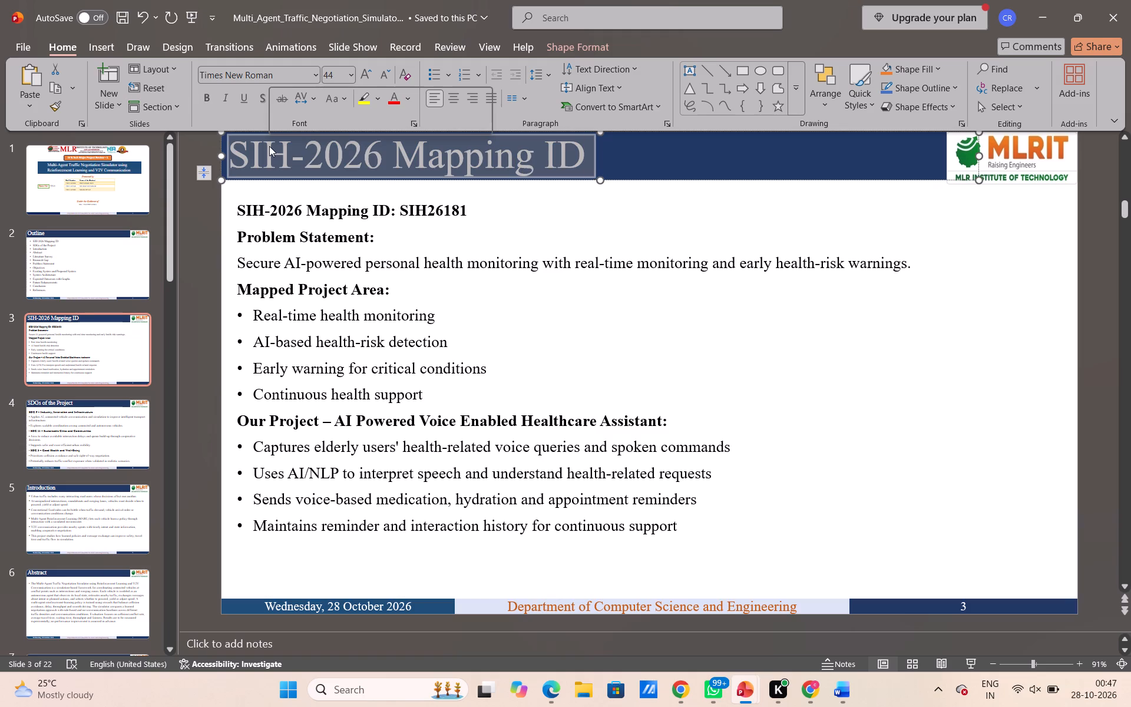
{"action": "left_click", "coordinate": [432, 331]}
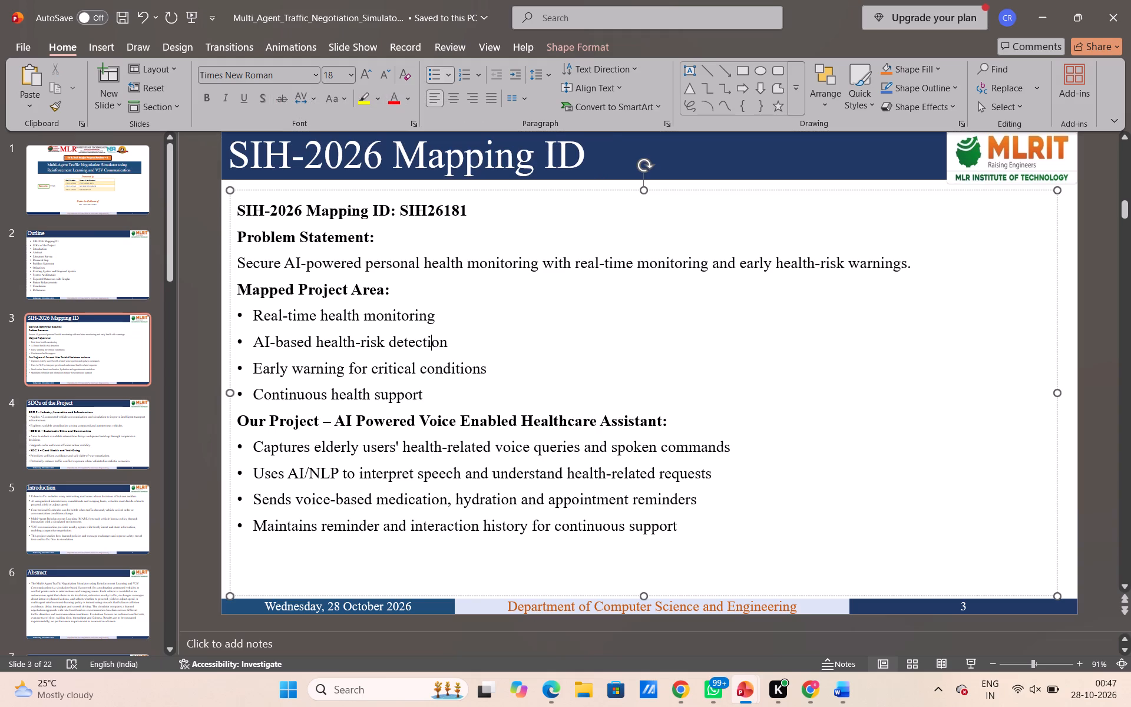
Capture a screenshot of the SIH-2026 Mapping ID slide, covering its full title, body text and footer.
{"action": "key", "text": "Print"}
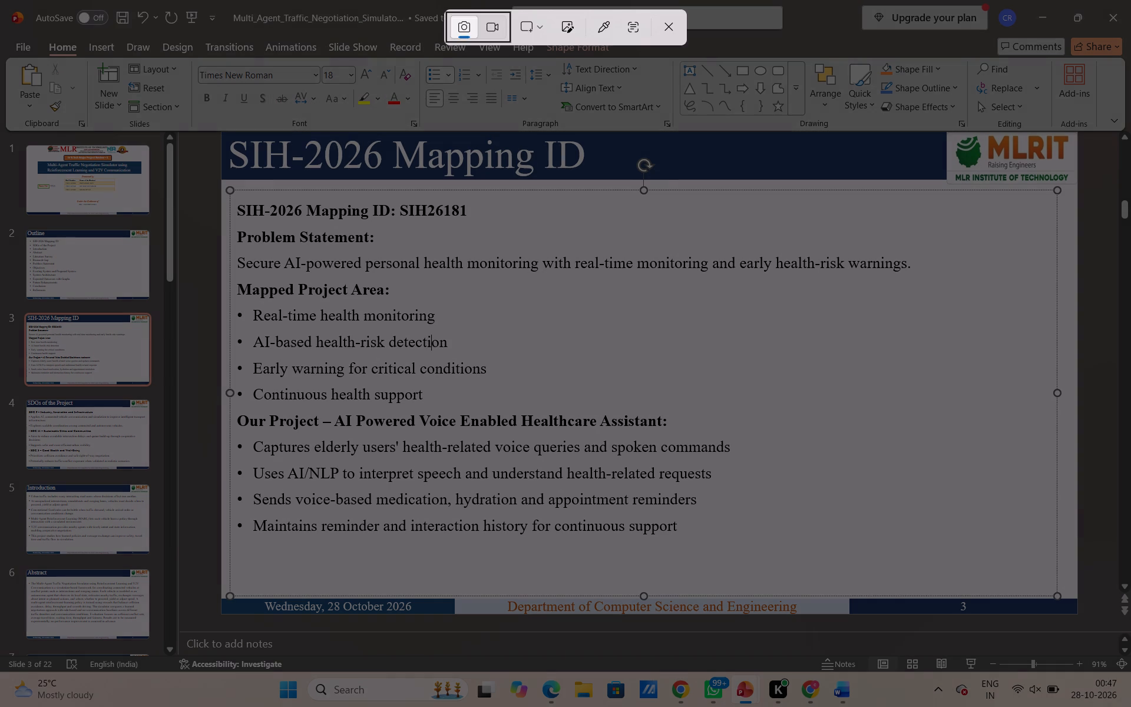
{"action": "left_click_drag", "start_coordinate": [215, 127], "coordinate": [261, 194]}
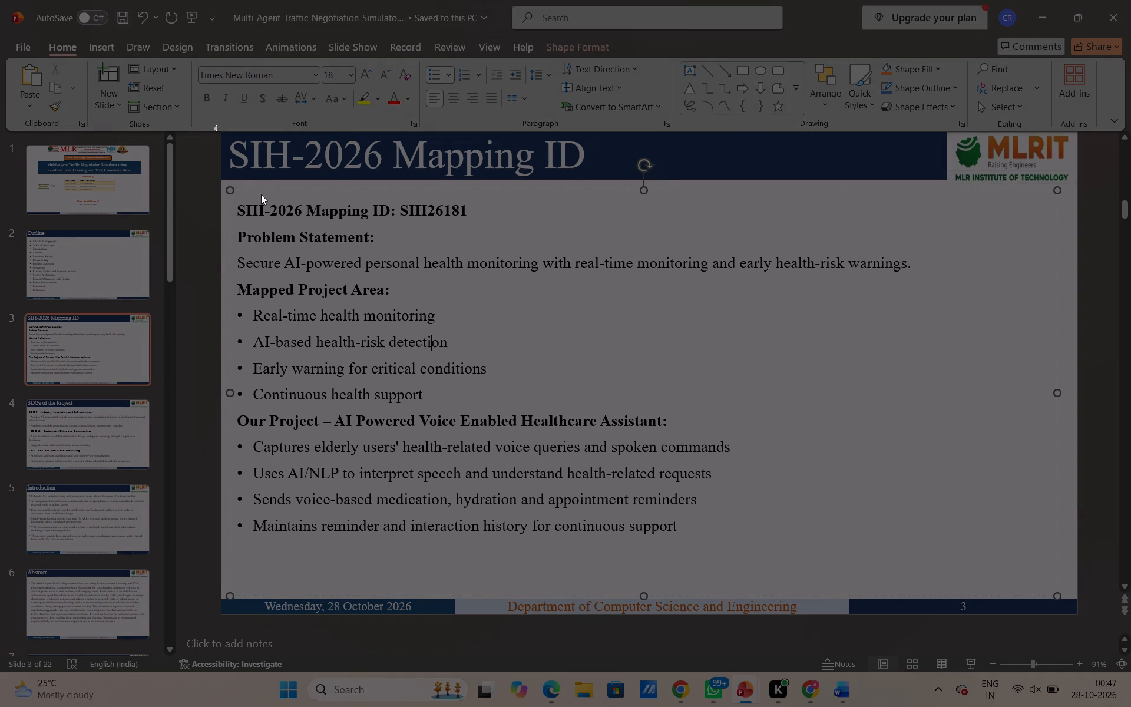
{"action": "left_click_drag", "start_coordinate": [261, 194], "coordinate": [973, 599]}
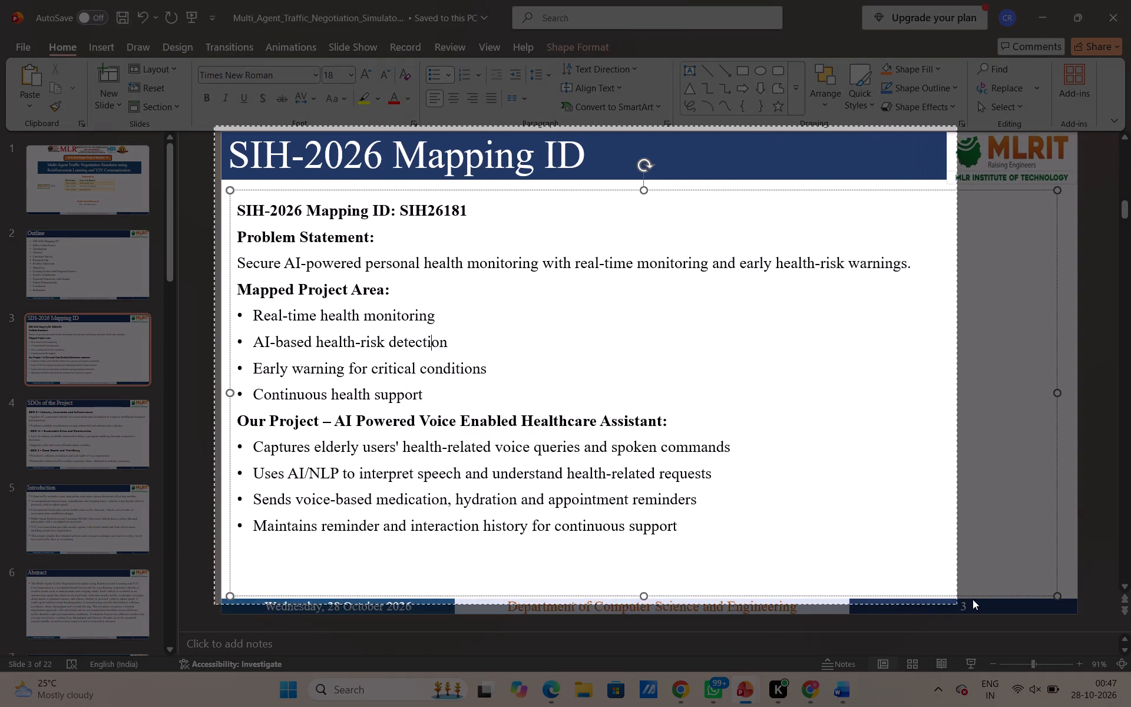
{"action": "left_click_drag", "start_coordinate": [973, 599], "coordinate": [1130, 665]}
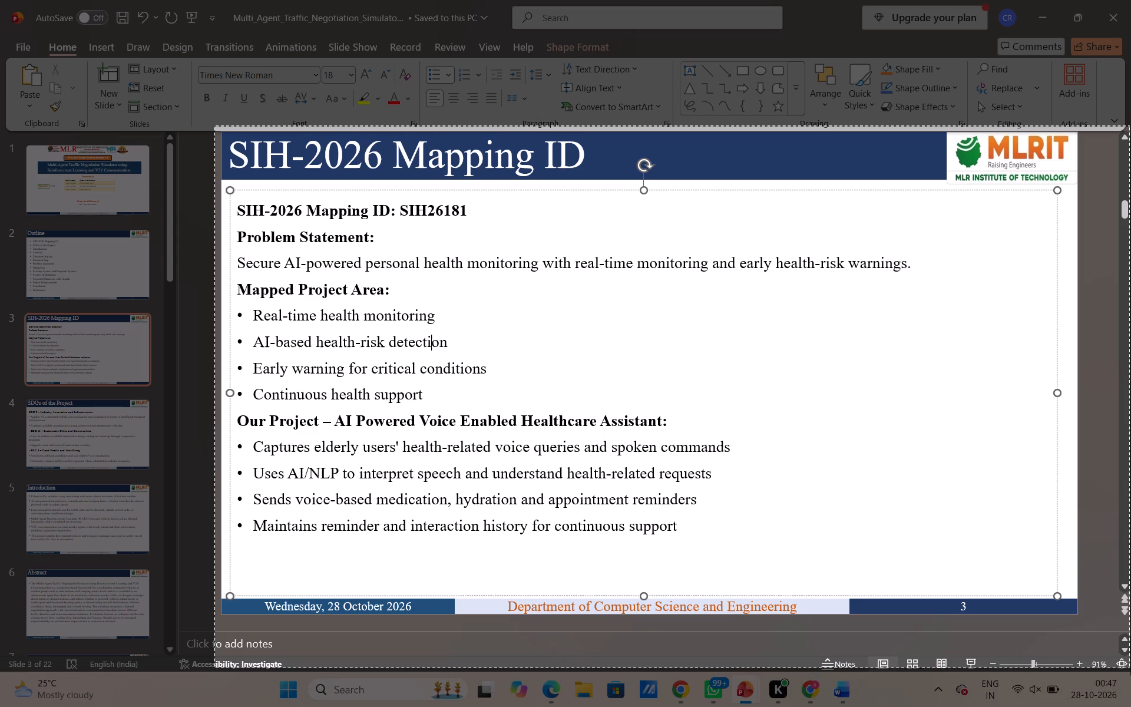
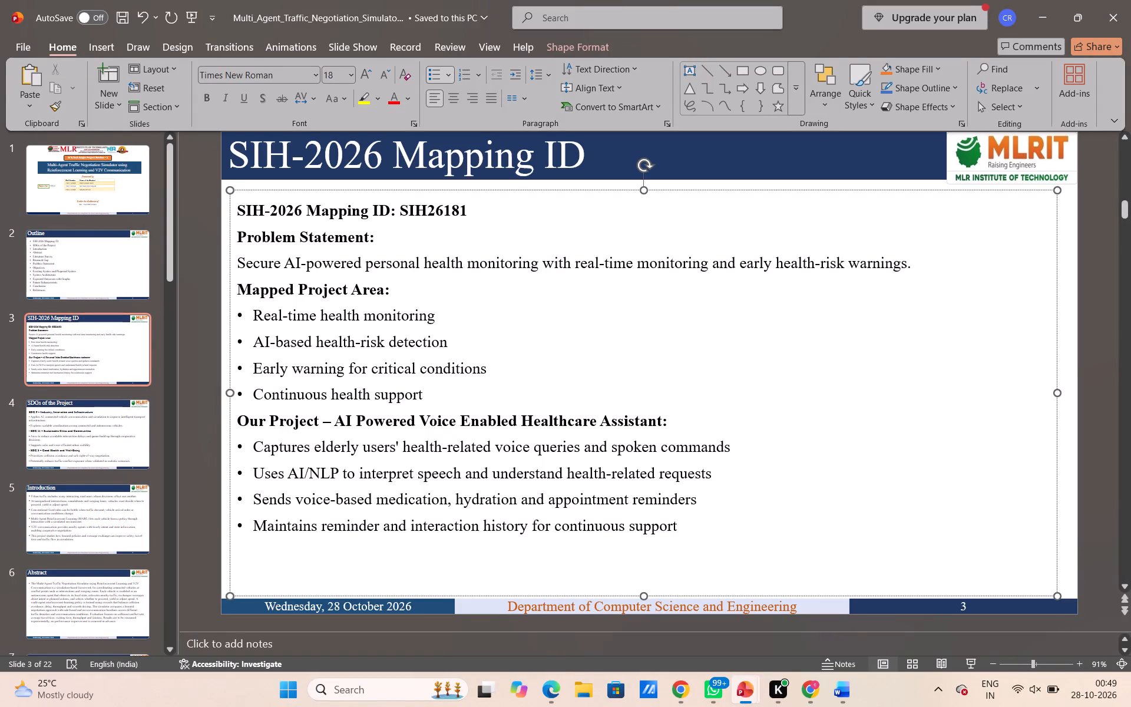
Start a screen snip to capture the SIH-2026 Mapping ID slide of the traffic negotiation deck.
{"action": "key", "text": "Print"}
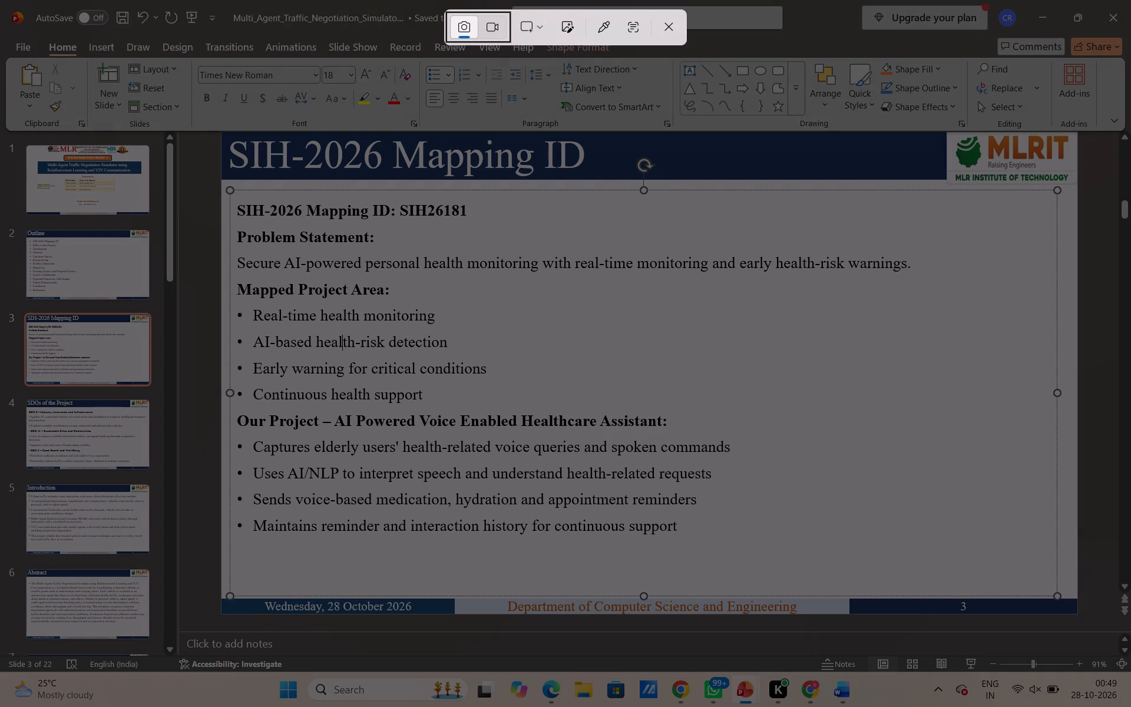
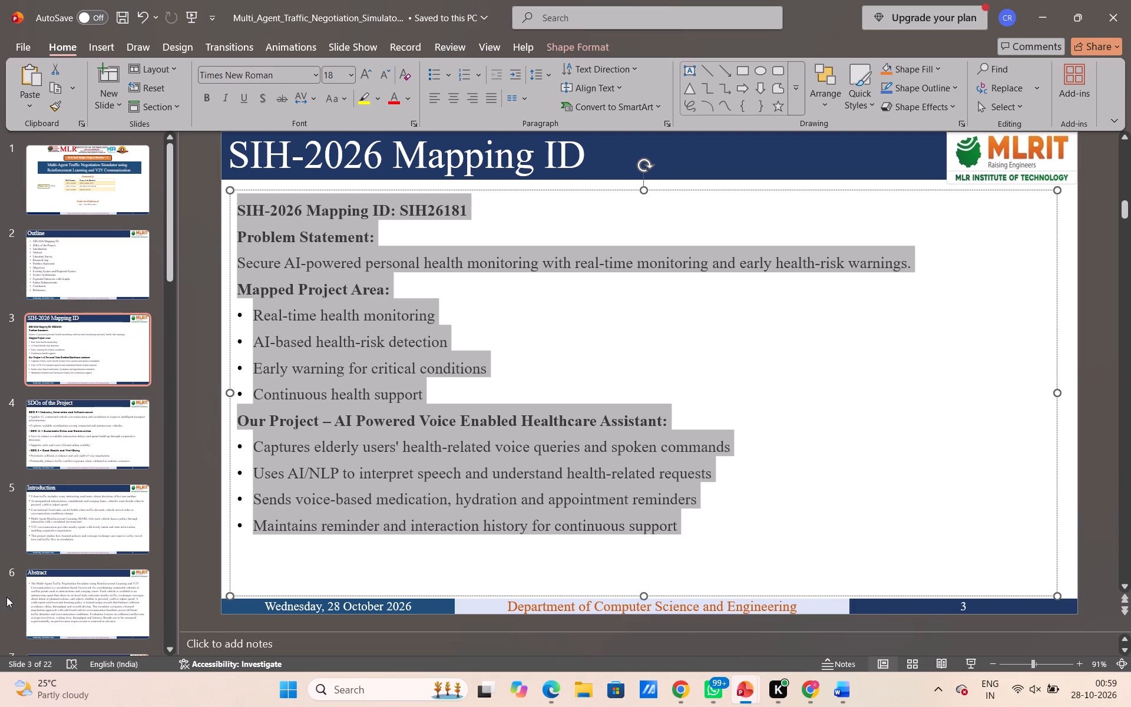
{"action": "scroll", "coordinate": [72, 555], "scroll_direction": "down", "scroll_amount": 1}
{"action": "scroll", "coordinate": [72, 555], "scroll_direction": "up", "scroll_amount": 2}
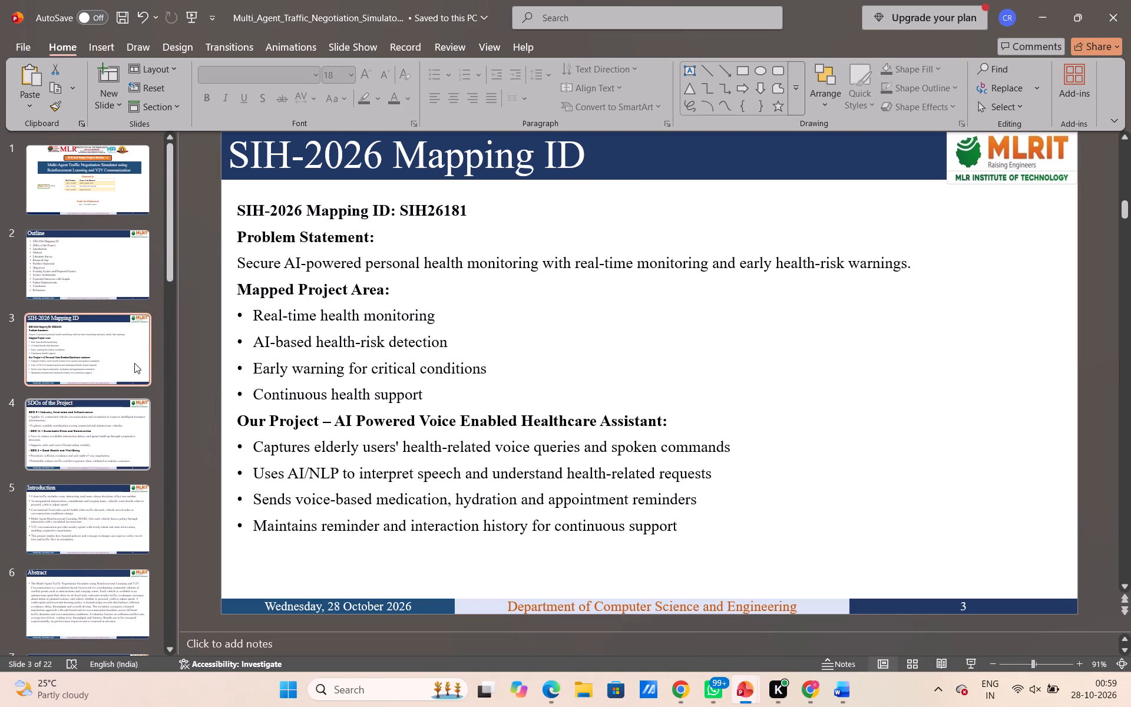
{"action": "left_click", "coordinate": [92, 339]}
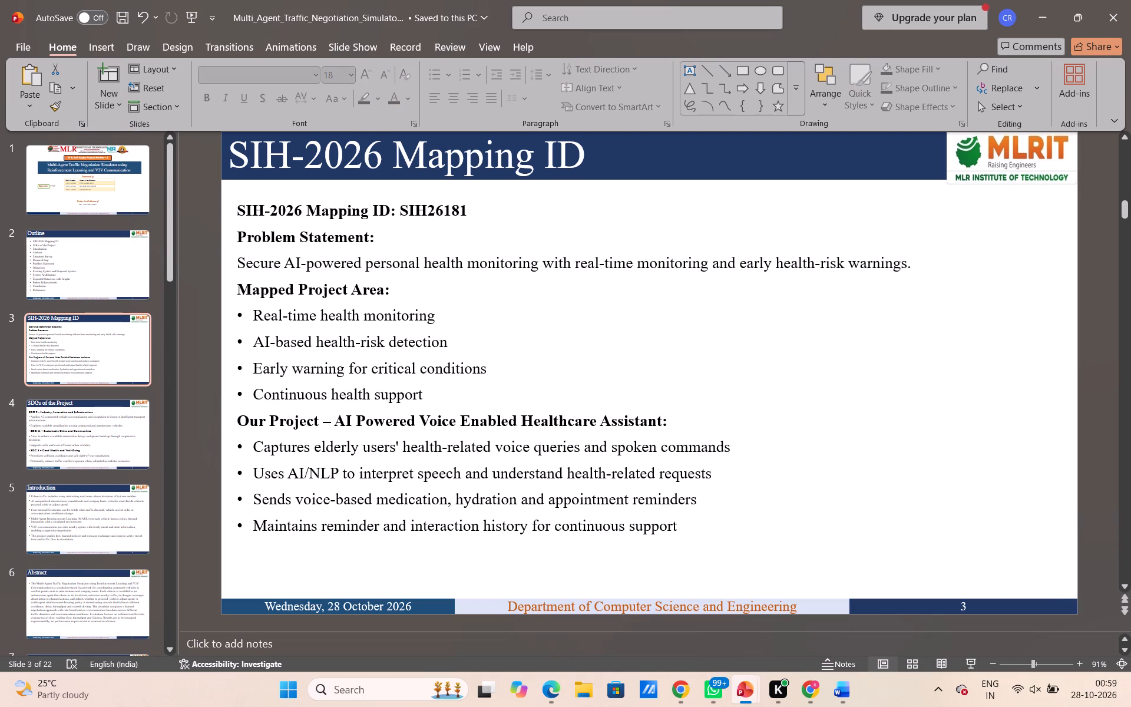
{"action": "left_click", "coordinate": [336, 349]}
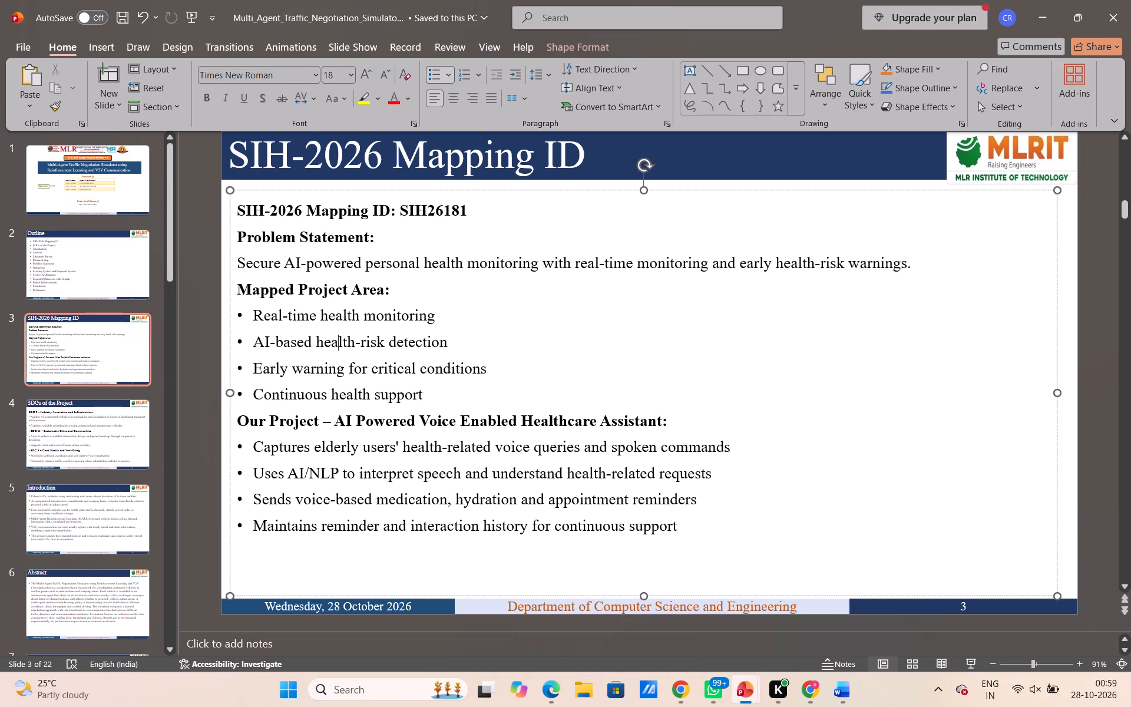
{"action": "key", "text": "ctrl+a"}
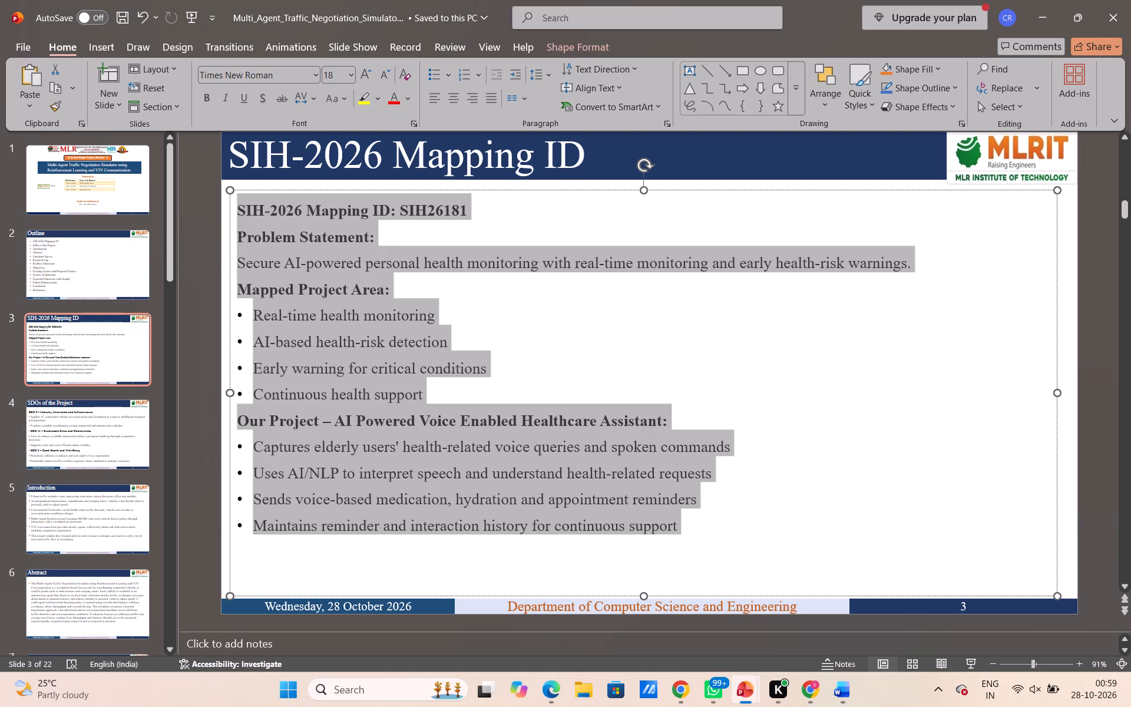
{"action": "key", "text": "ctrl+v"}
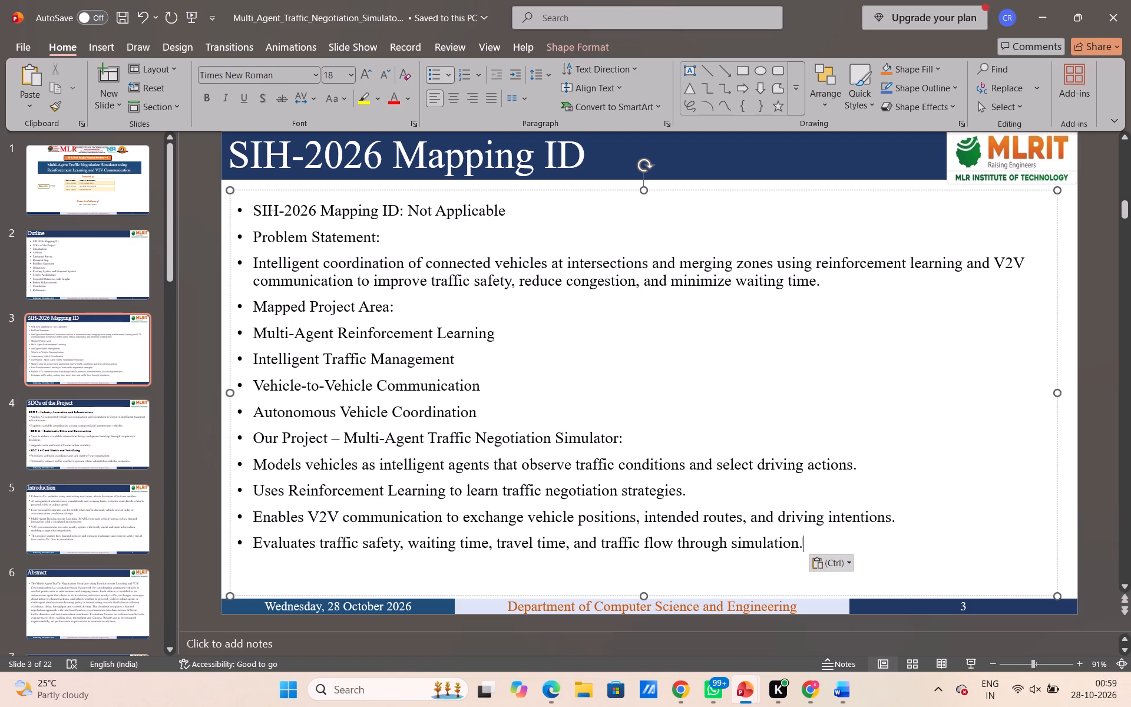
Copy the project title "Multi-Agent Traffic Negotiation Simulator using Reinforcement Learning and V2V Communication" from slide 1.
{"action": "left_click", "coordinate": [96, 176]}
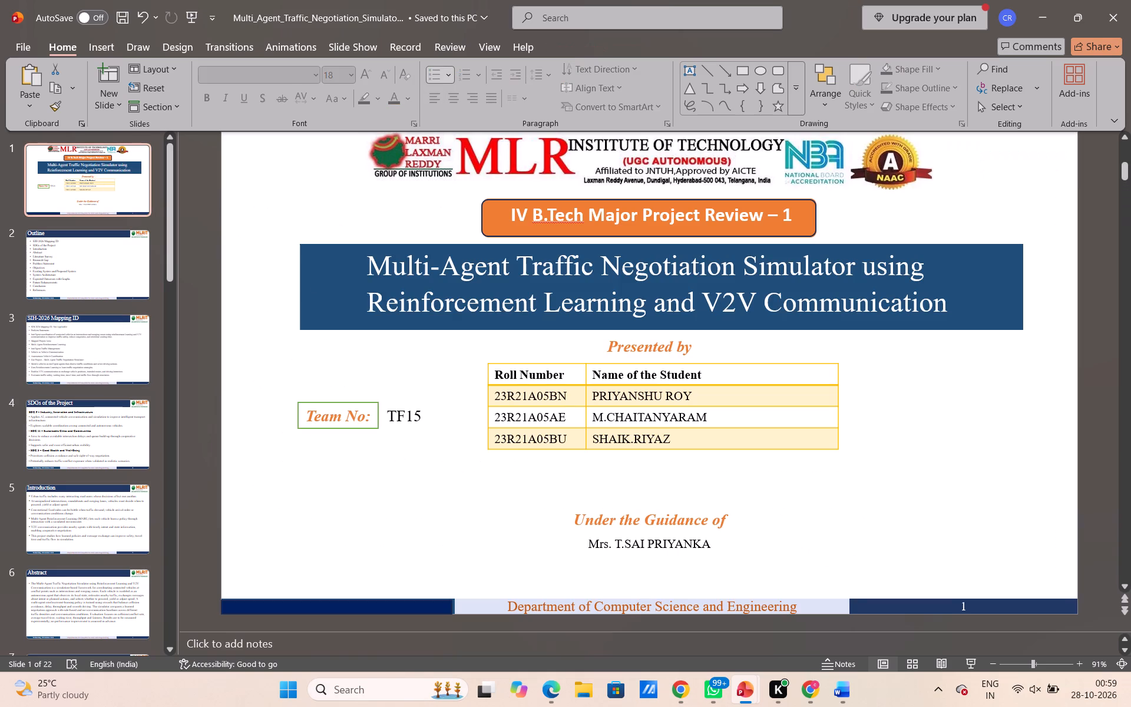
{"action": "left_click_drag", "start_coordinate": [369, 267], "coordinate": [507, 270]}
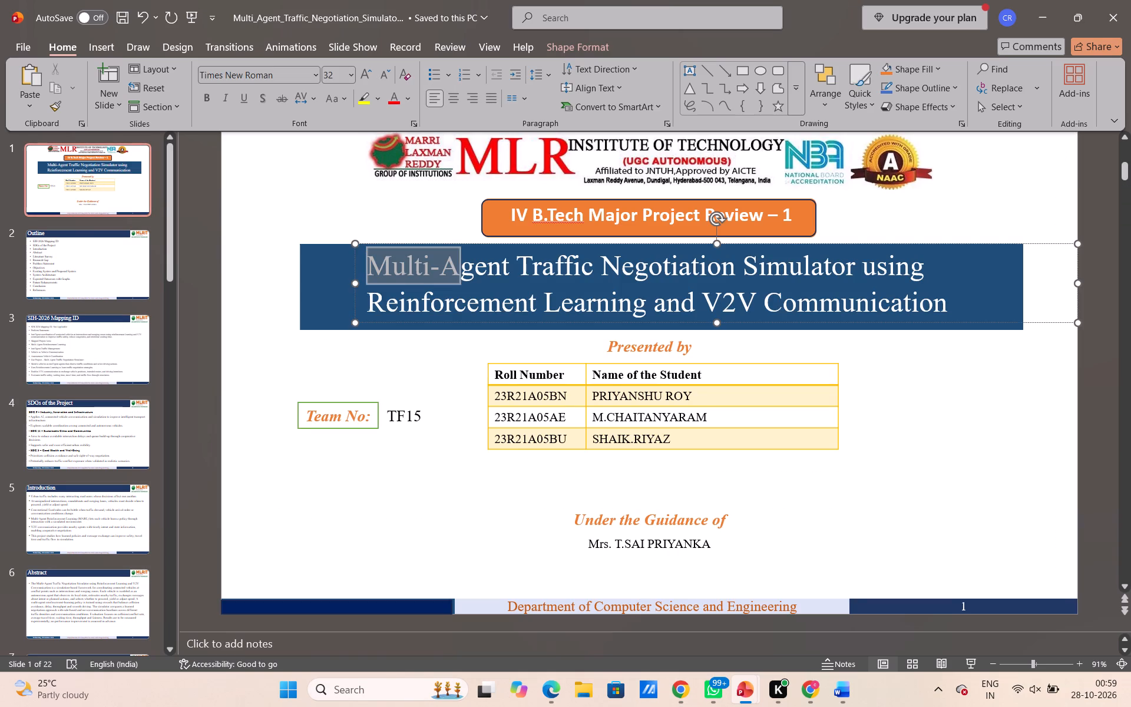
{"action": "left_click_drag", "start_coordinate": [507, 270], "coordinate": [963, 296]}
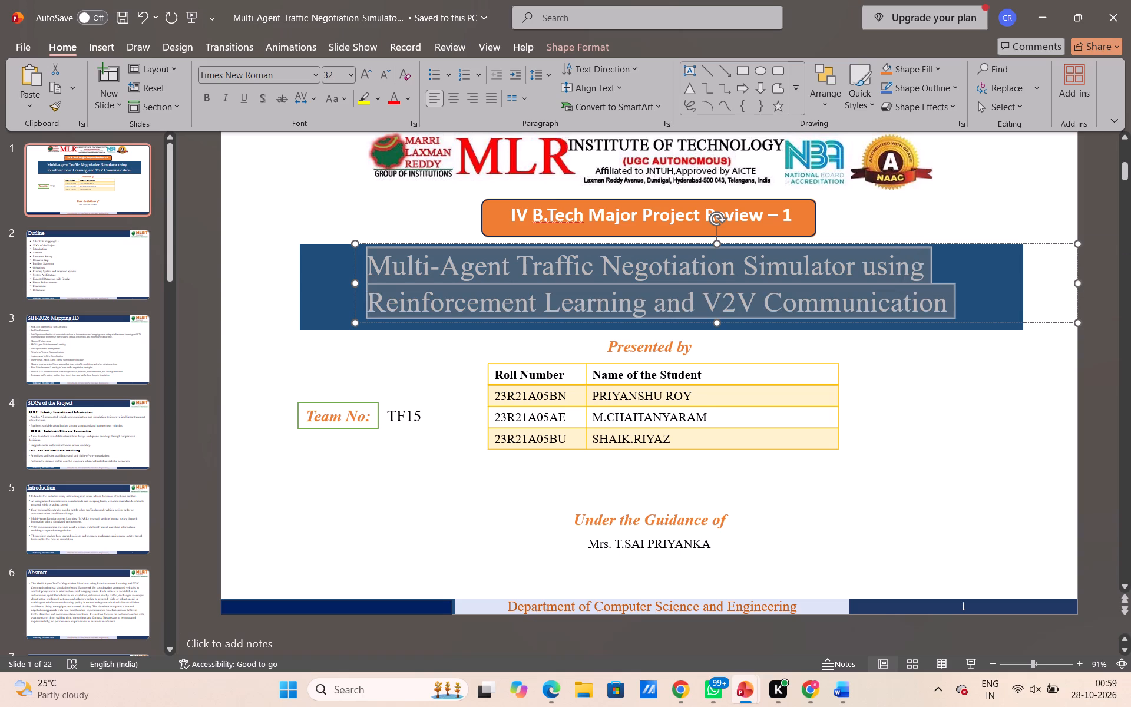
{"action": "key", "text": "ctrl+c"}
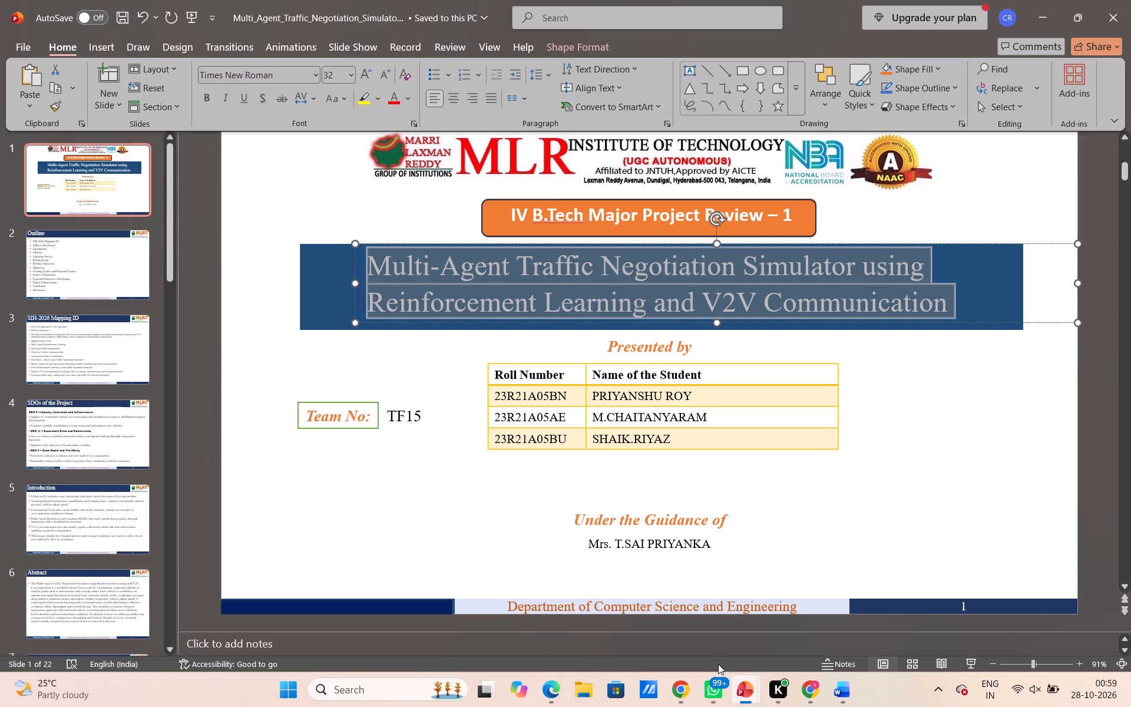
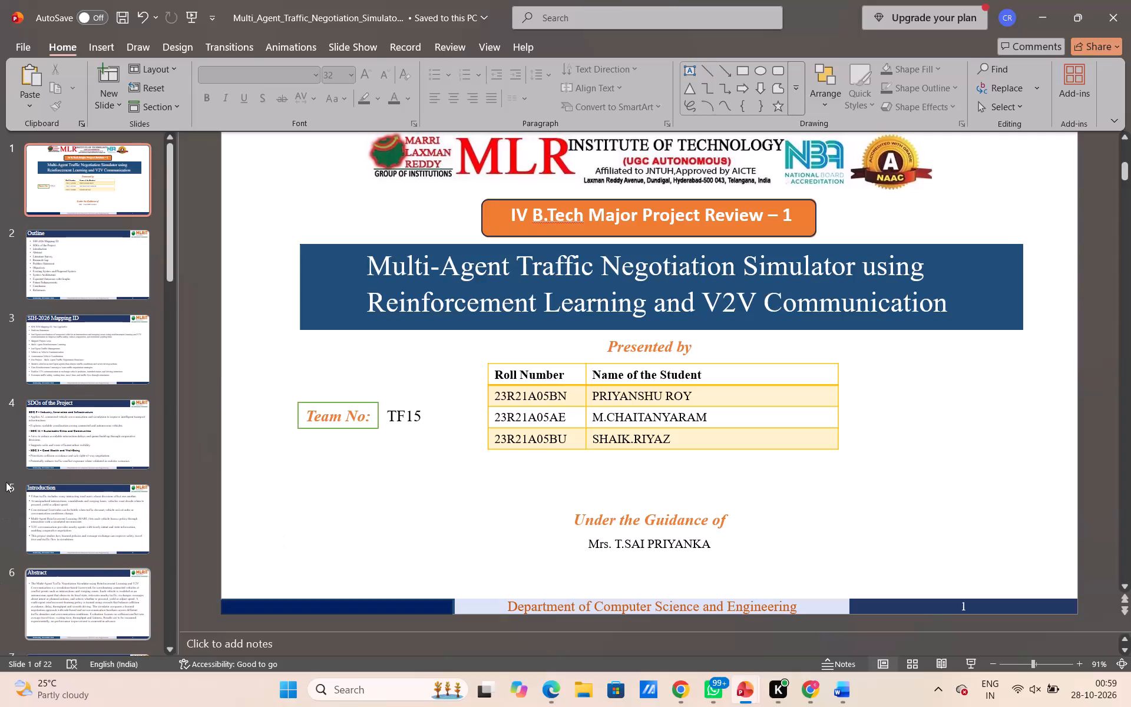
Examine slides 3 to 8, from the SIH-2026 Mapping ID slide through the first two Literature Survey tables.
{"action": "left_click", "coordinate": [111, 318]}
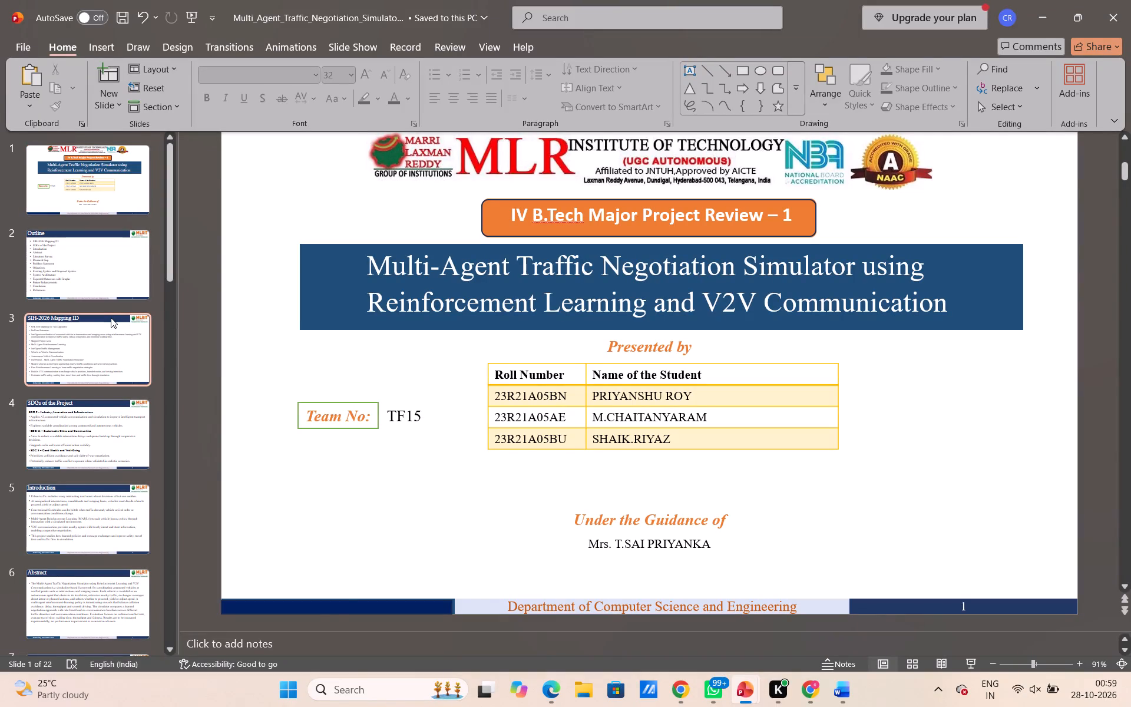
{"action": "scroll", "coordinate": [111, 318], "scroll_direction": "down", "scroll_amount": 1}
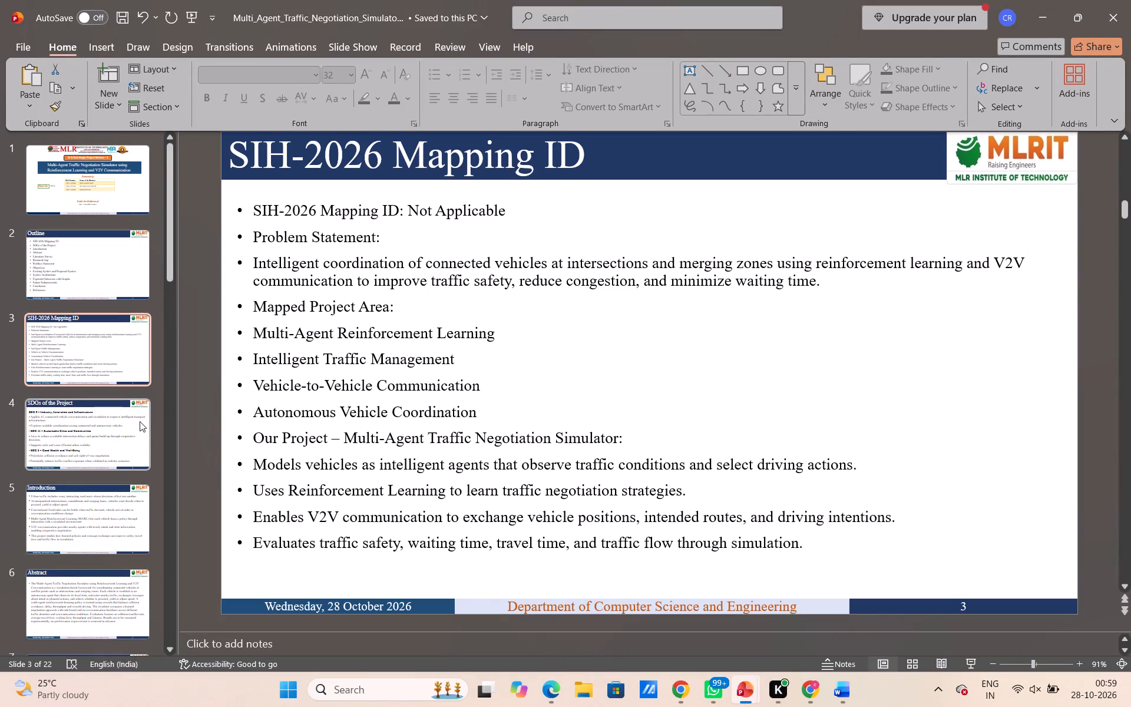
{"action": "left_click", "coordinate": [140, 421]}
{"action": "key", "text": "Down"}
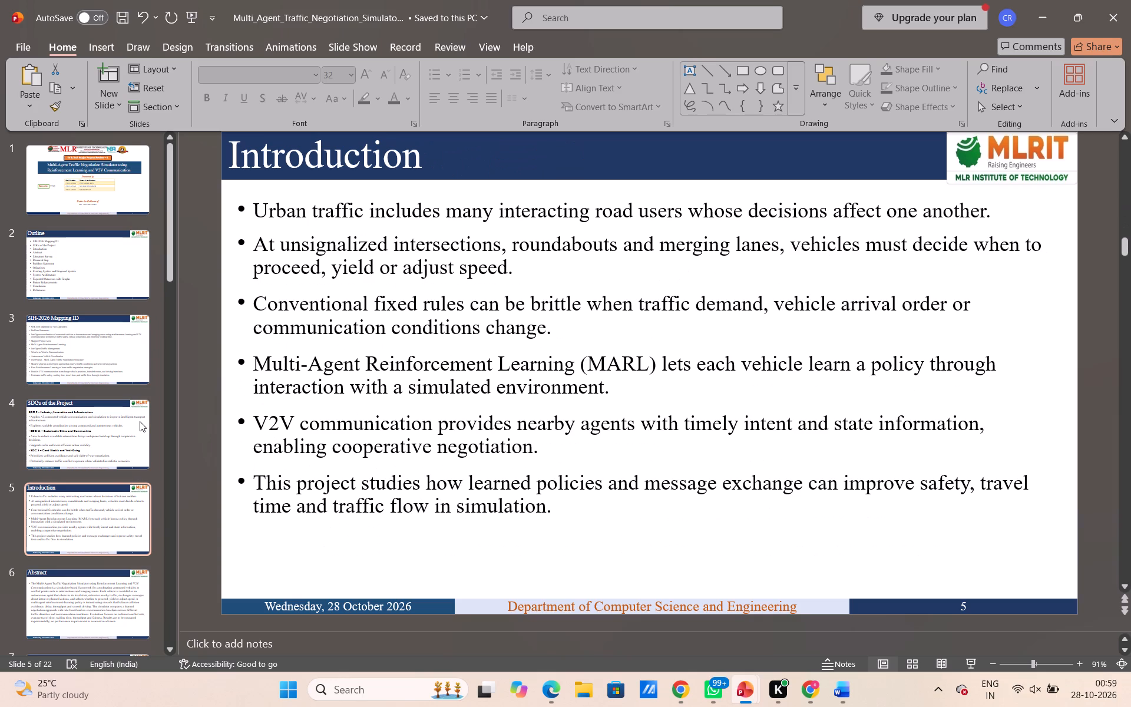
{"action": "key", "text": "Down"}
{"action": "key", "text": "Down"}
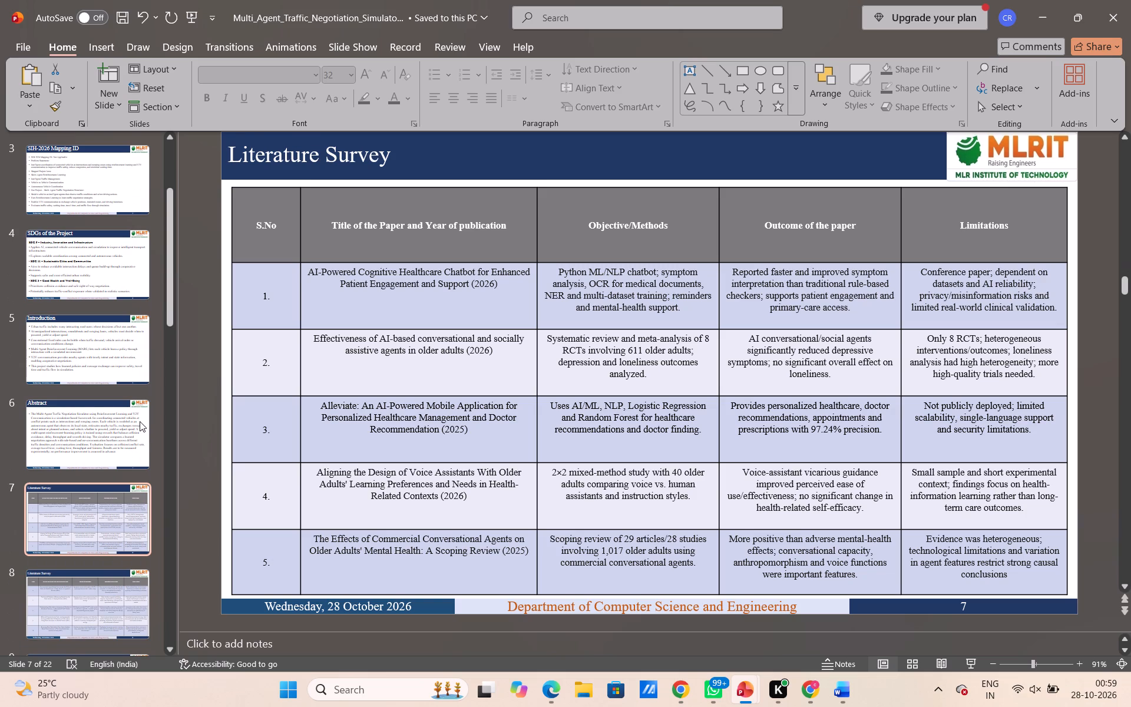
{"action": "key", "text": "Down"}
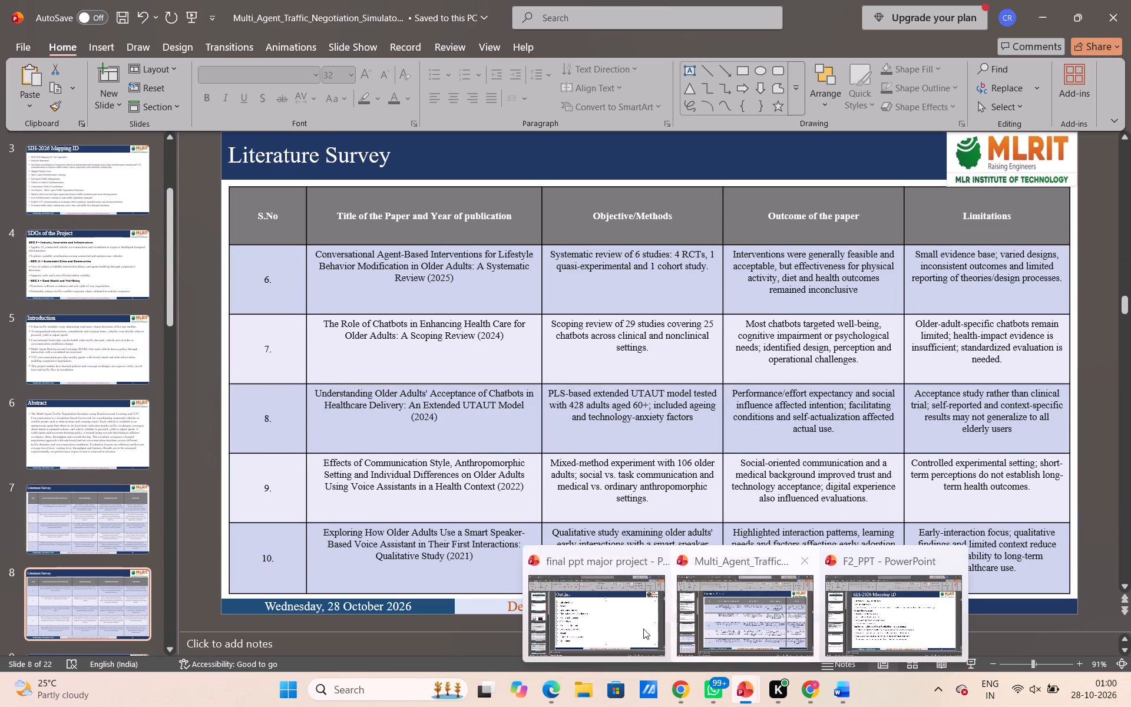
Replace the healthcare Literature Survey slide for papers 1–5 with the traffic slide for papers 1–3, cut from the final ppt major project presentation.
{"action": "left_click", "coordinate": [595, 606]}
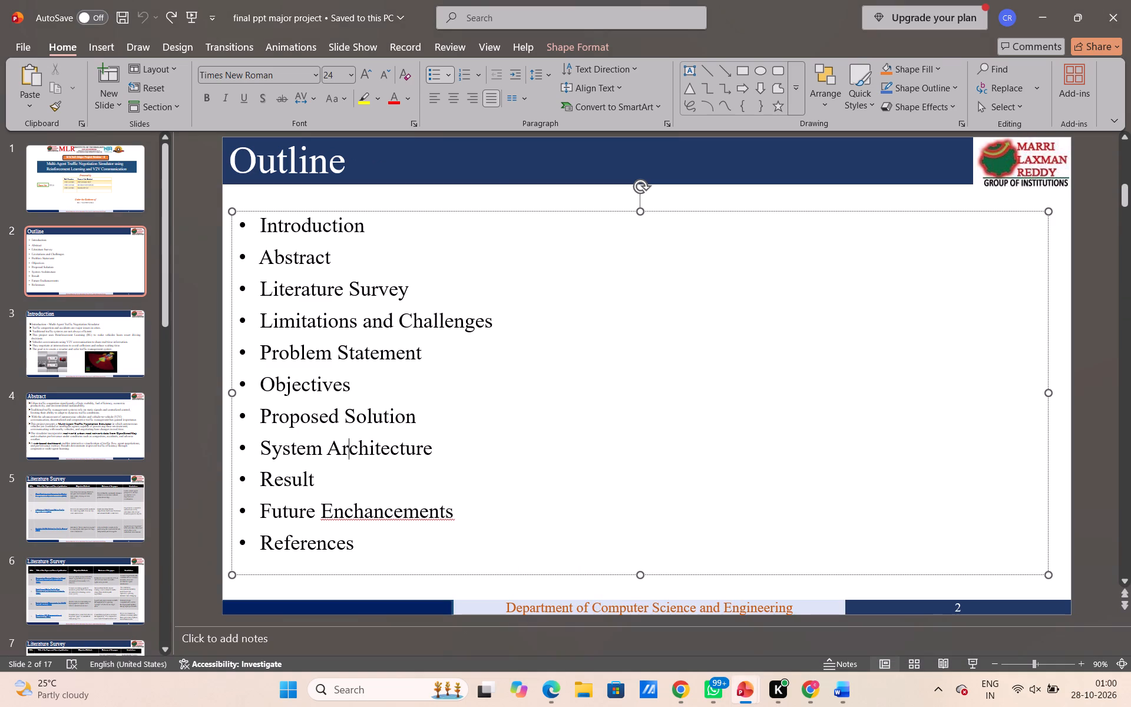
{"action": "left_click", "coordinate": [71, 495]}
{"action": "scroll", "coordinate": [71, 495], "scroll_direction": "down", "scroll_amount": 2}
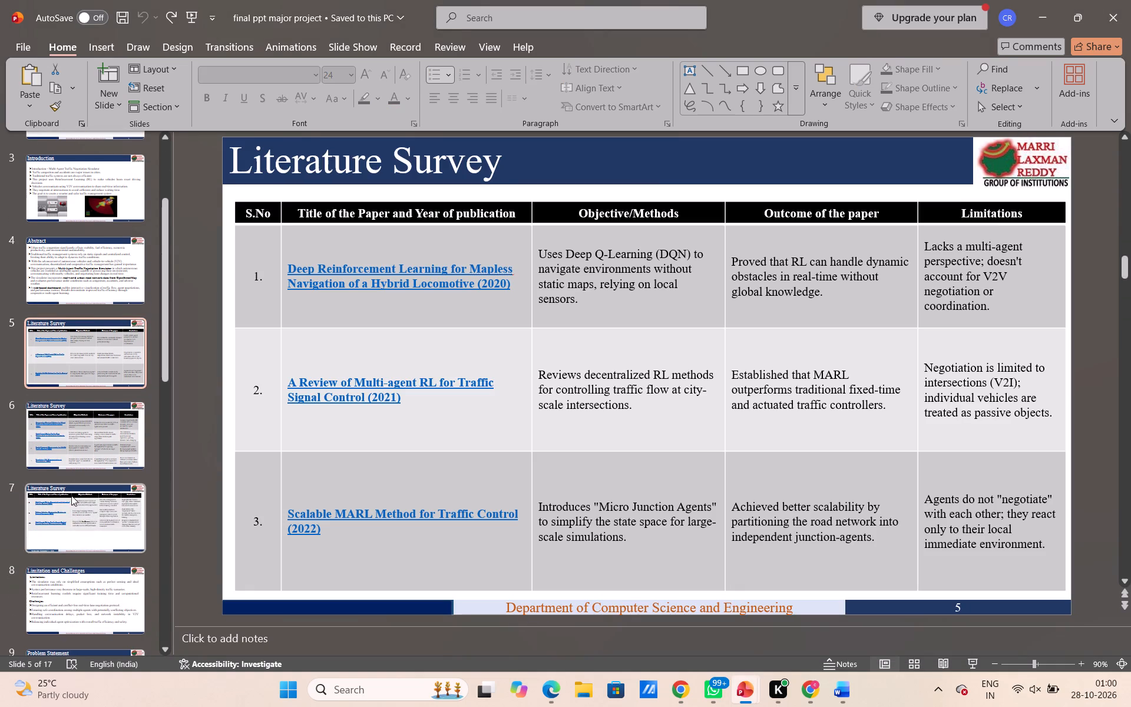
{"action": "left_click", "coordinate": [90, 444]}
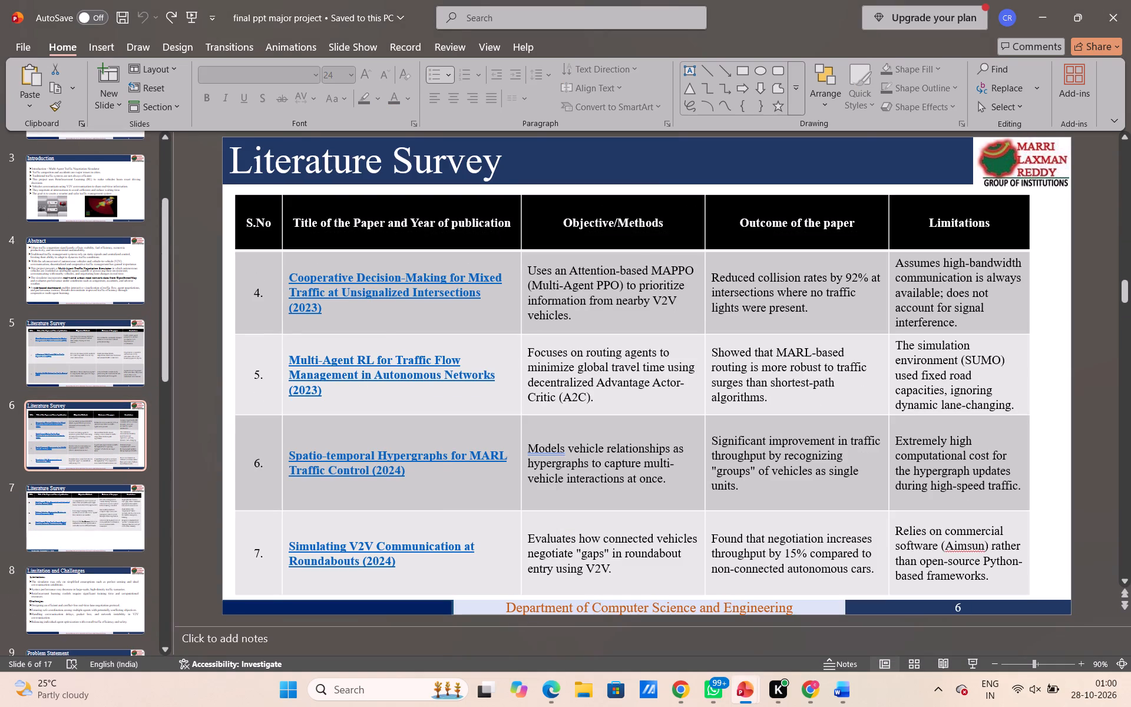
{"action": "right_click", "coordinate": [57, 349]}
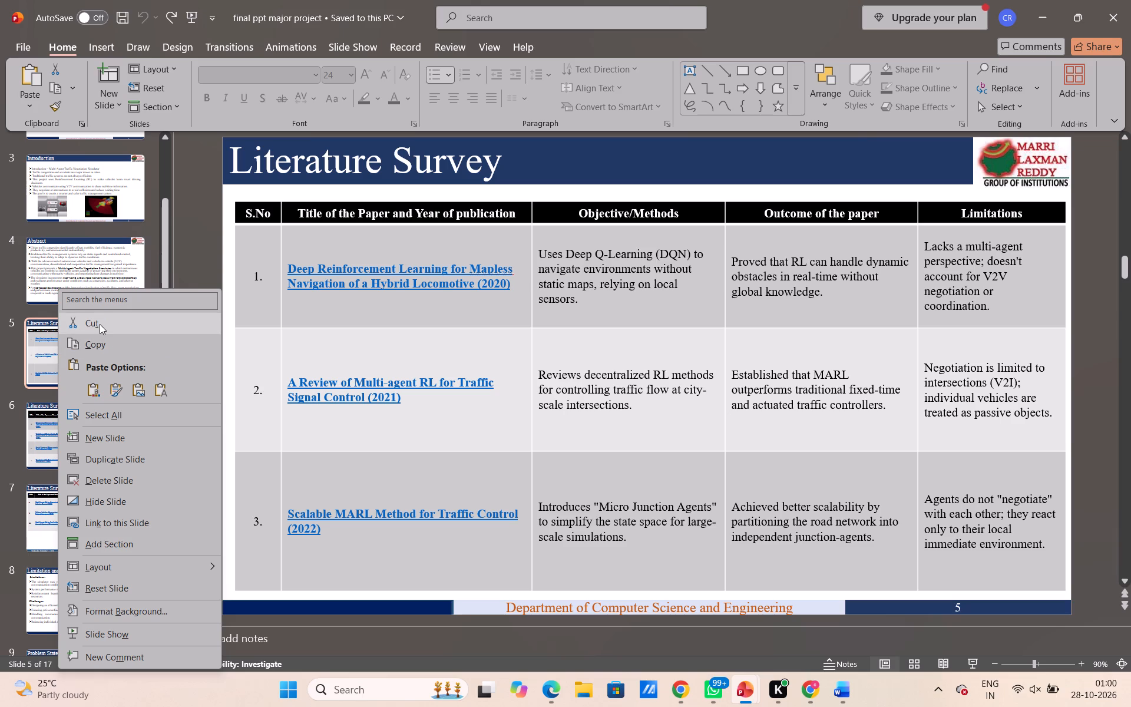
{"action": "left_click", "coordinate": [100, 324]}
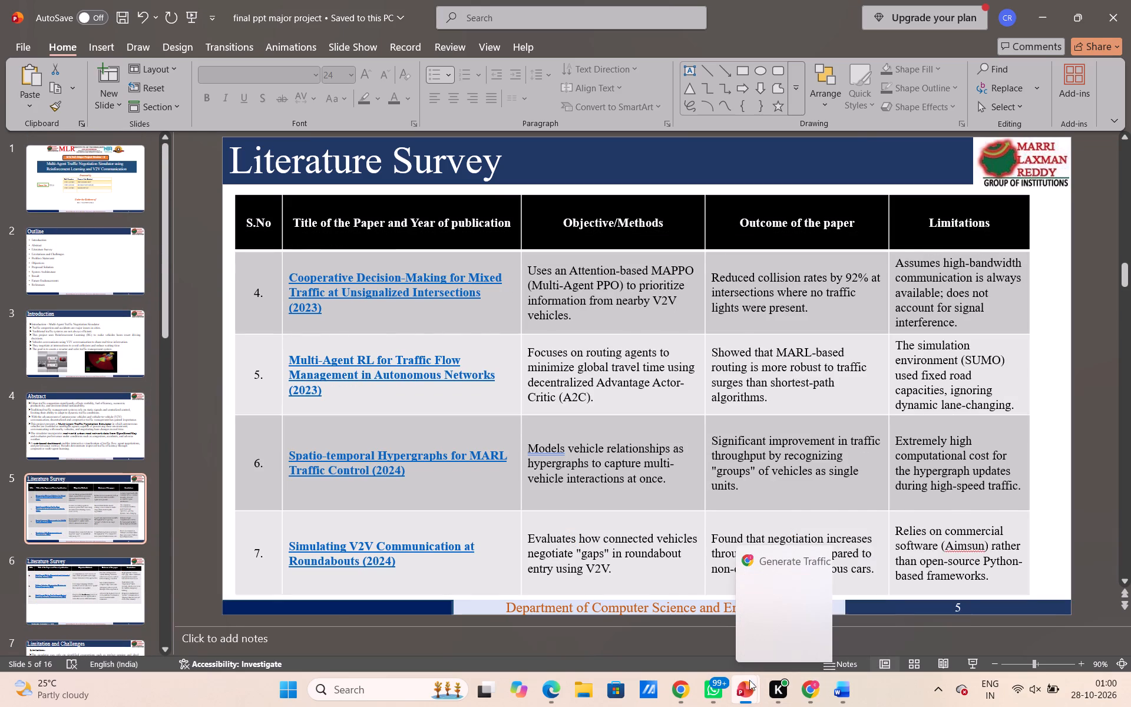
{"action": "left_click", "coordinate": [773, 610]}
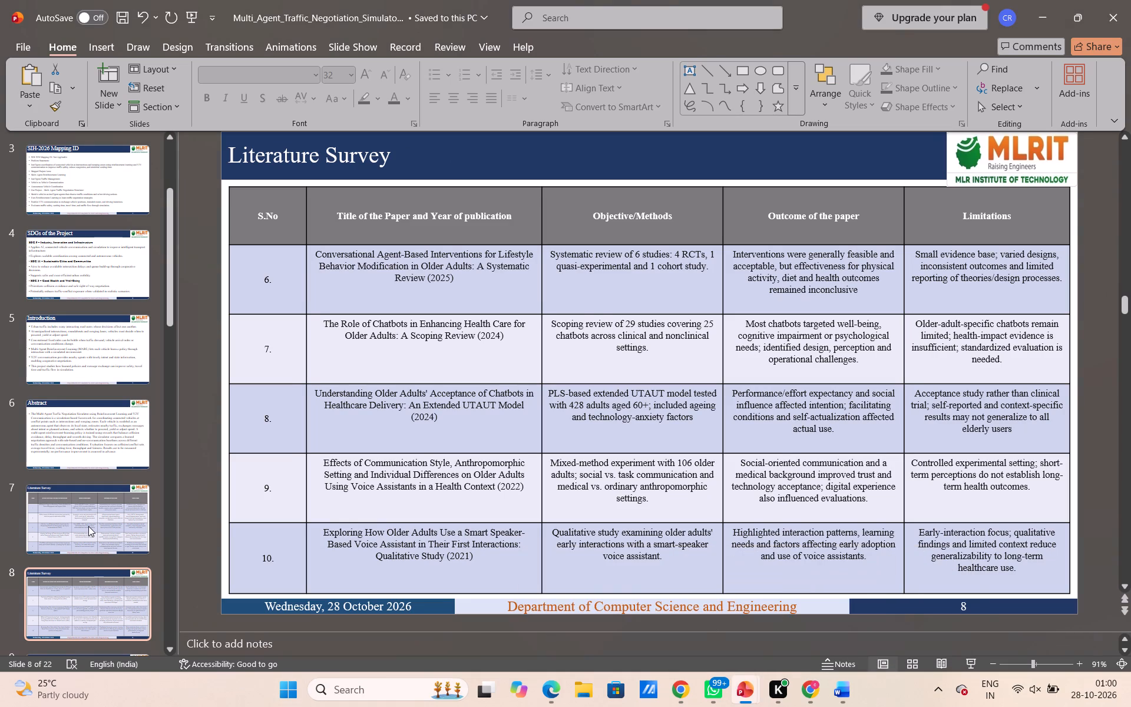
{"action": "left_click", "coordinate": [88, 524]}
{"action": "key", "text": "ctrl+v"}
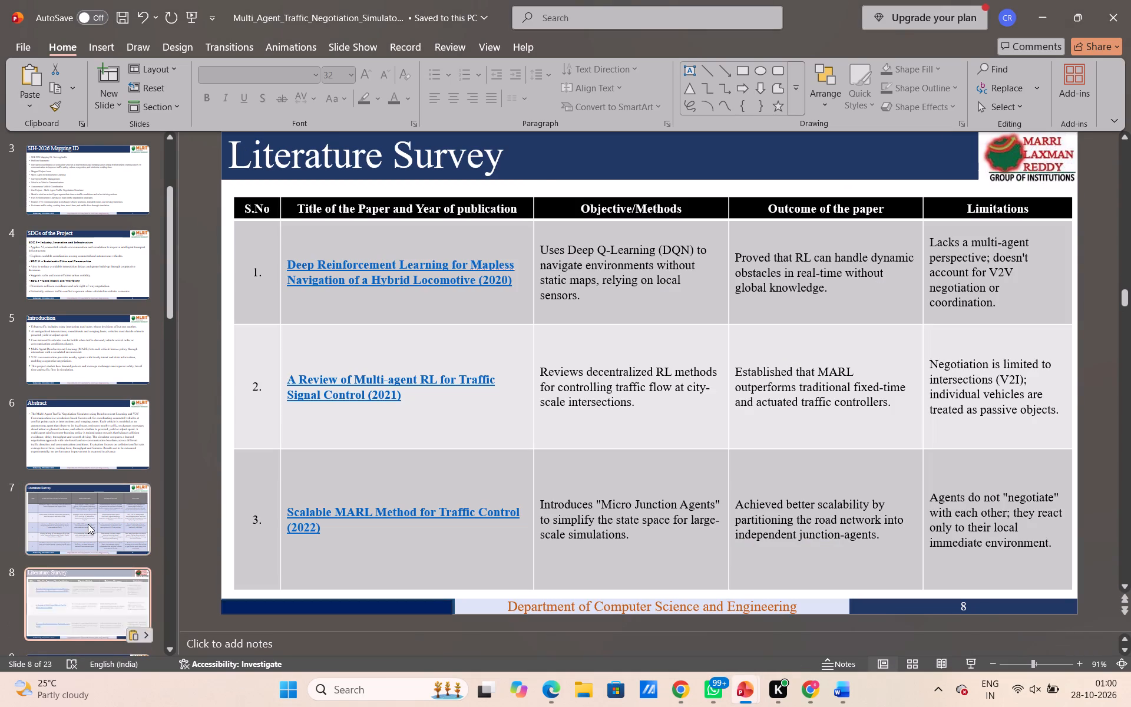
{"action": "right_click", "coordinate": [88, 524]}
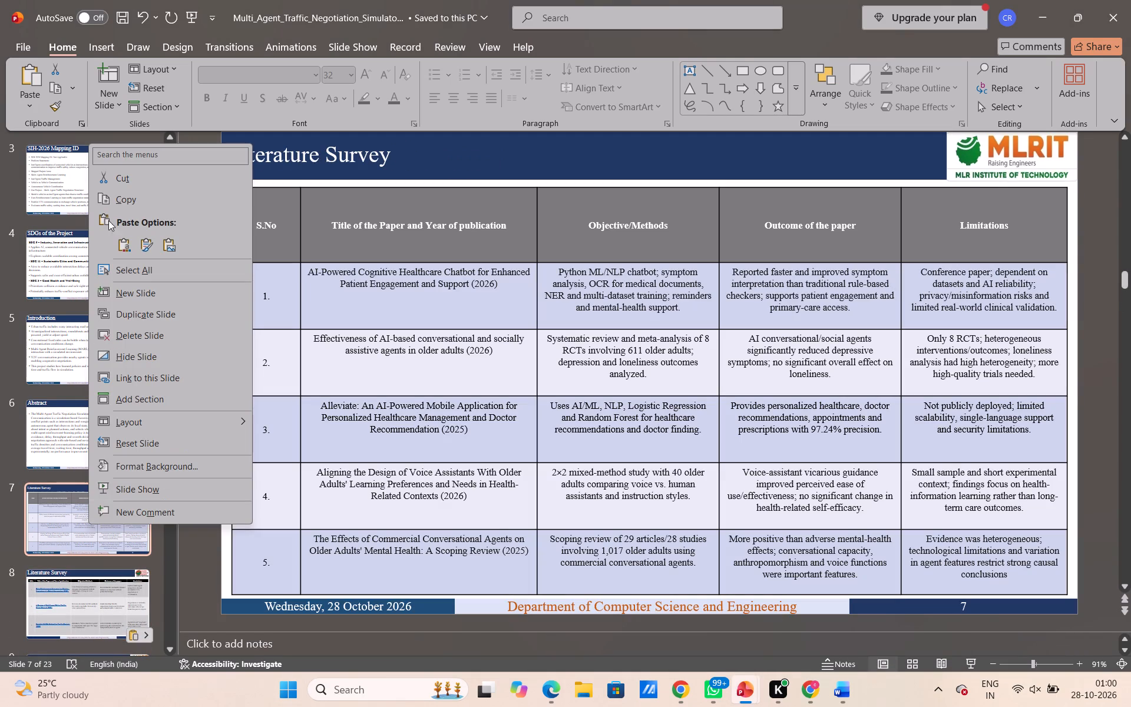
{"action": "left_click", "coordinate": [125, 183]}
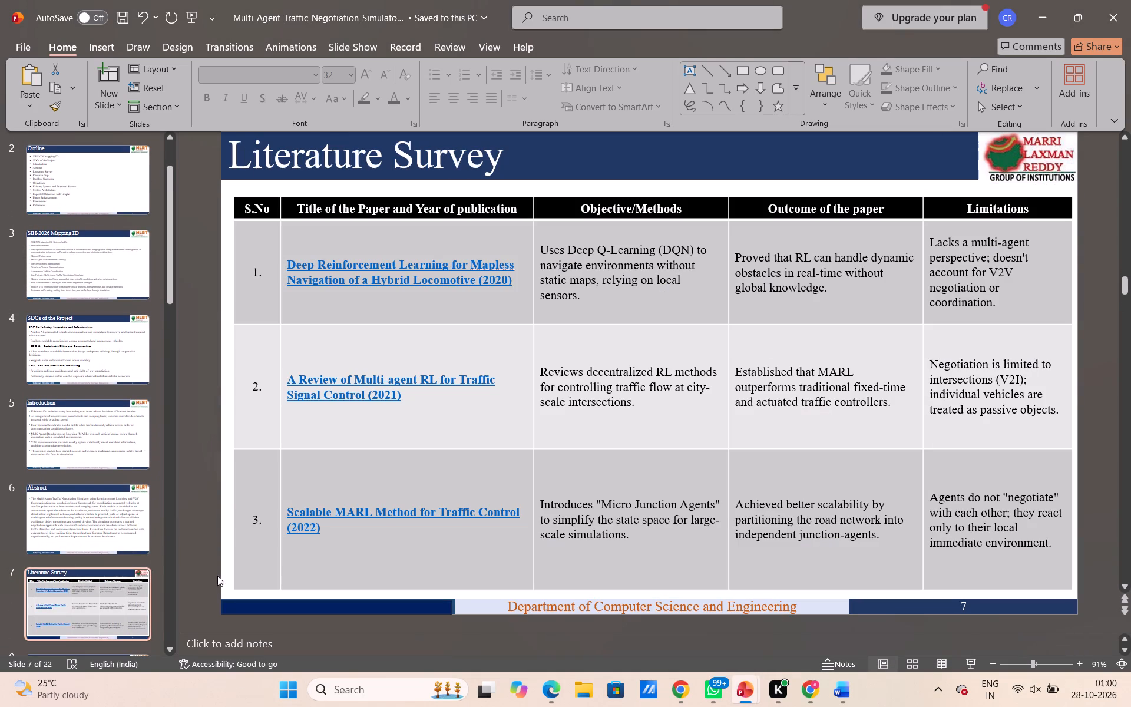
Replace the healthcare Literature Survey slide for papers 6–10 with the traffic slide for papers 4–7, cut from final ppt major project.
{"action": "scroll", "coordinate": [203, 562], "scroll_direction": "down", "scroll_amount": 1}
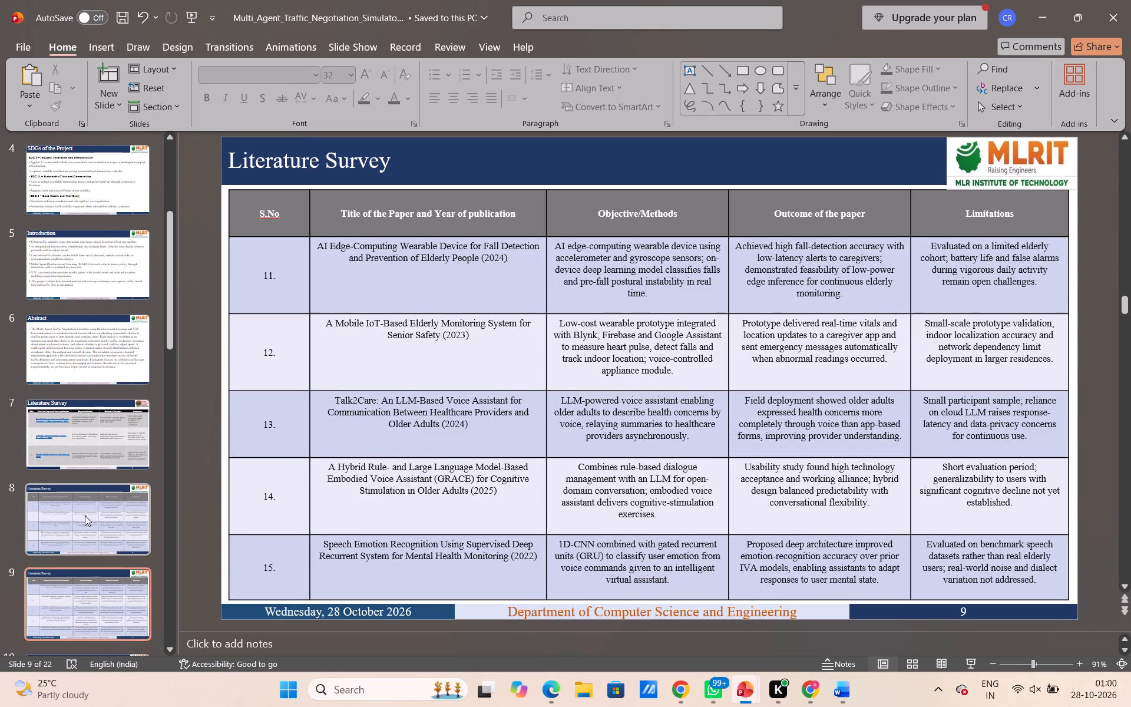
{"action": "left_click", "coordinate": [78, 516]}
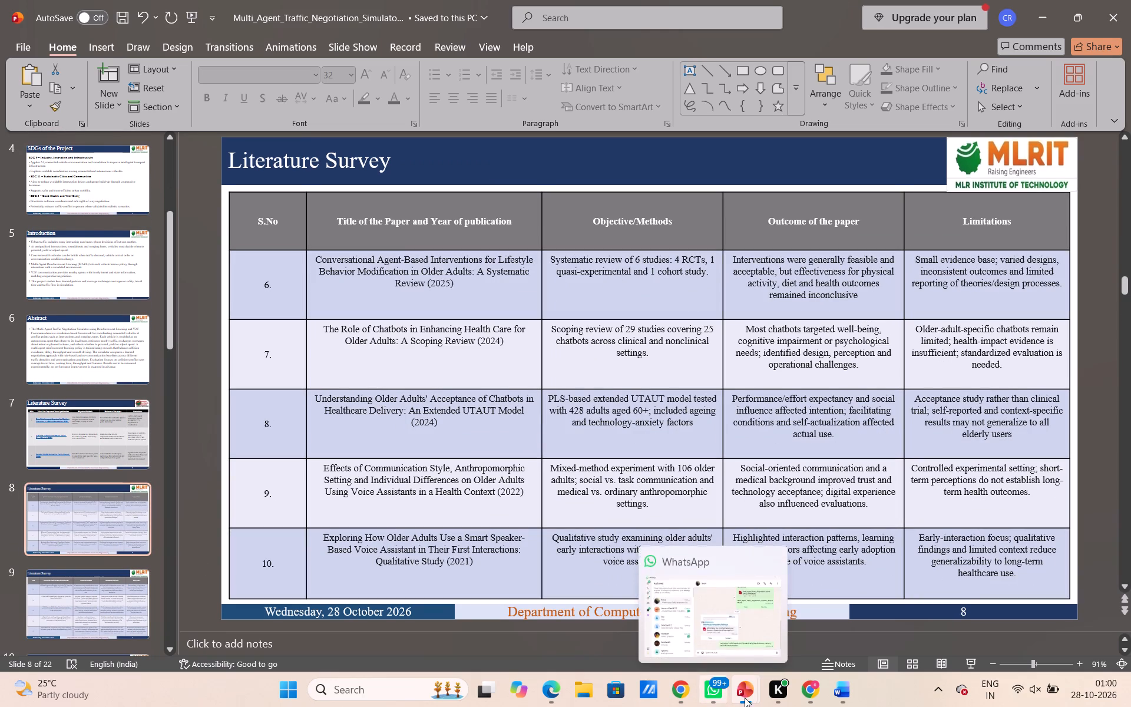
{"action": "left_click", "coordinate": [626, 612]}
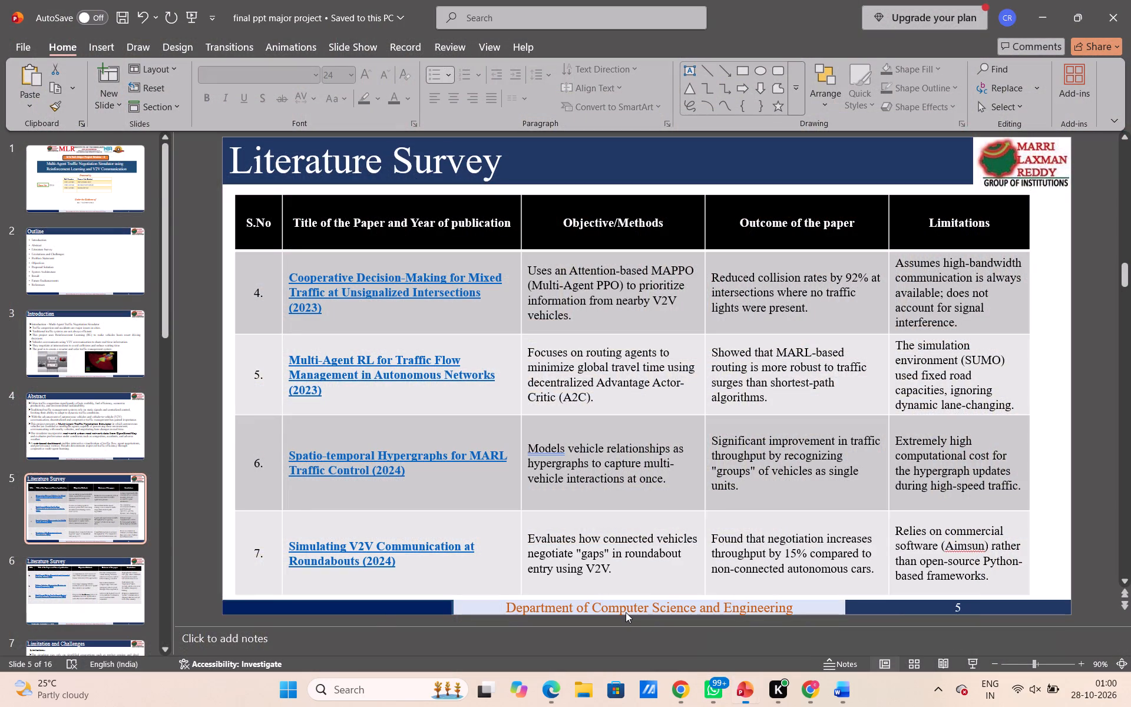
{"action": "right_click", "coordinate": [113, 527]}
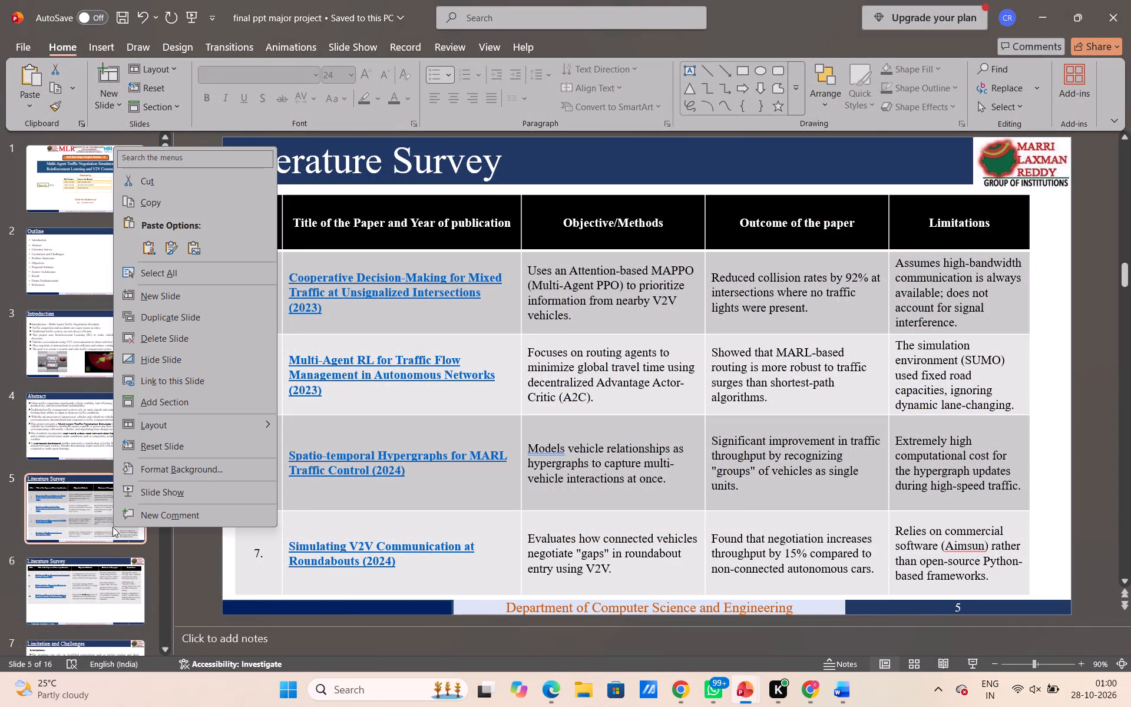
{"action": "left_click", "coordinate": [166, 186]}
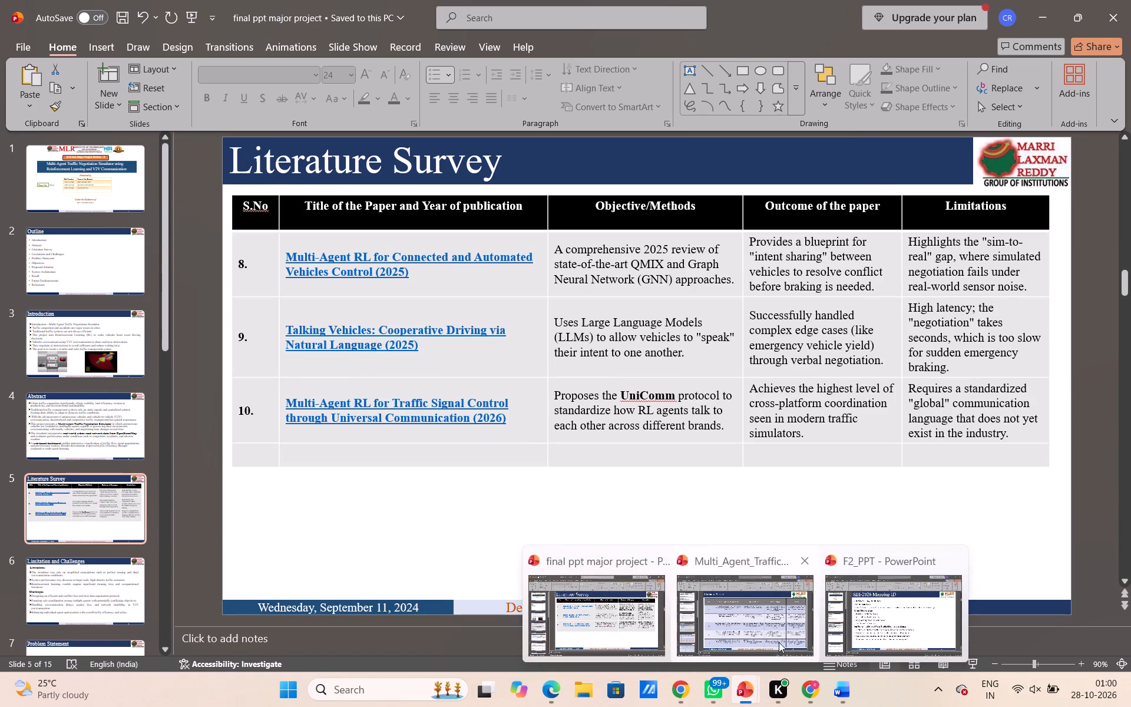
{"action": "left_click", "coordinate": [775, 639]}
{"action": "key", "text": "ctrl+v"}
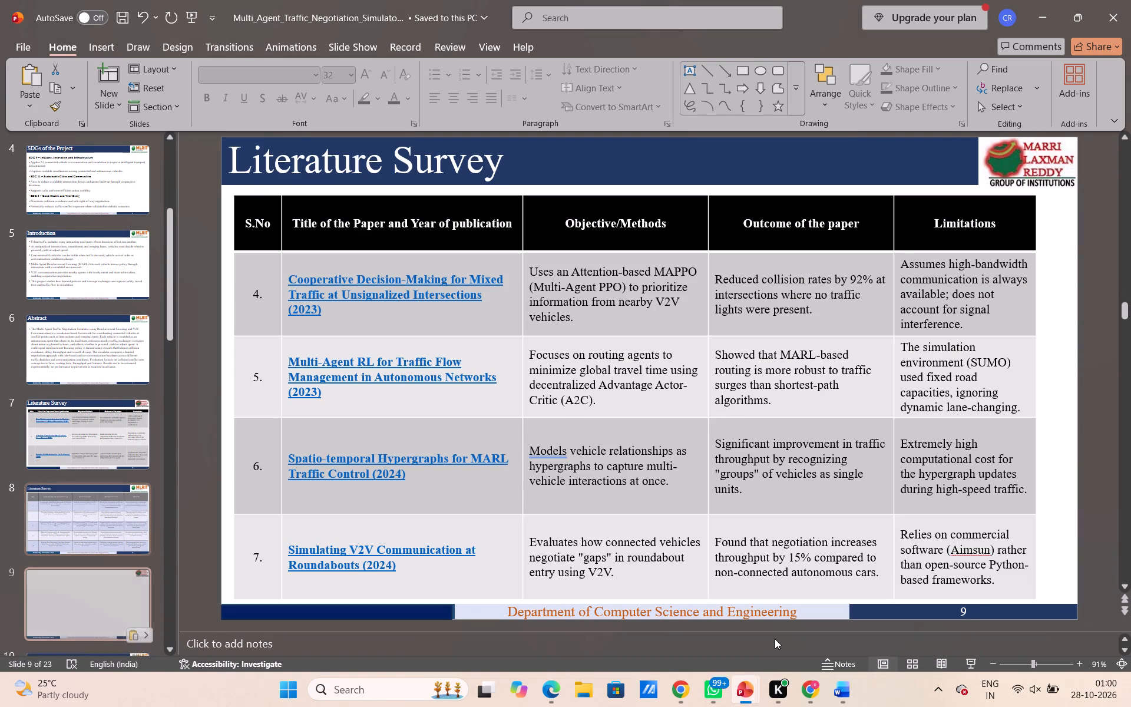
{"action": "right_click", "coordinate": [137, 493]}
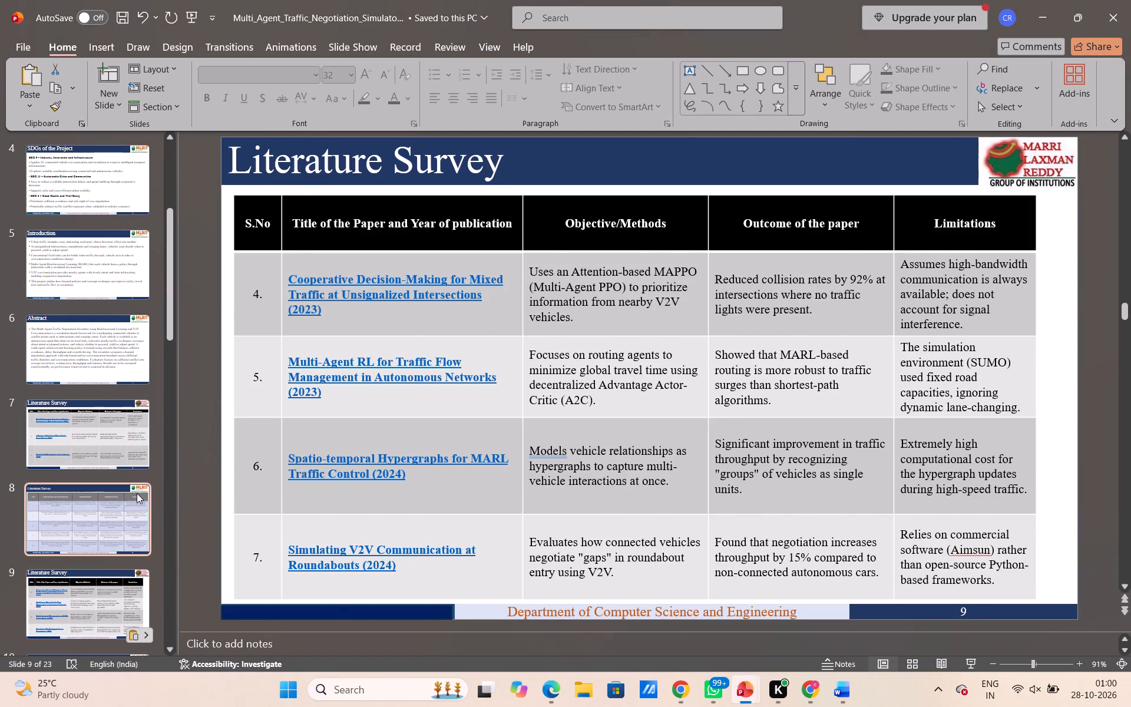
{"action": "left_click", "coordinate": [200, 146]}
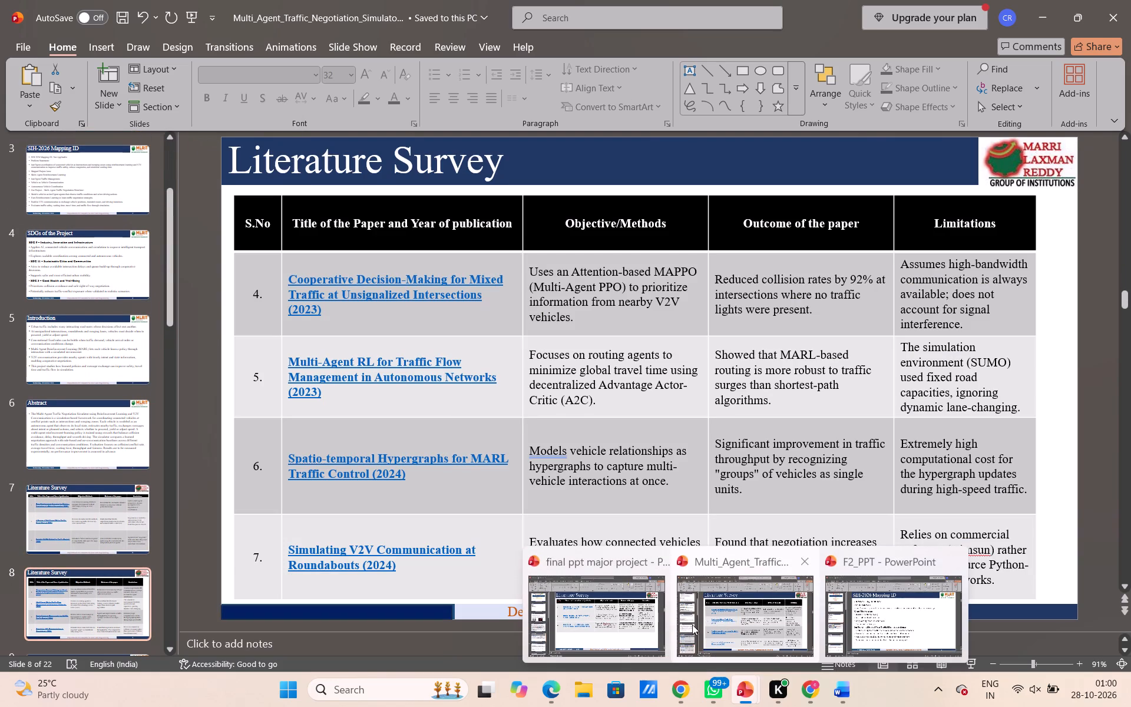
Move the Literature Survey slide for papers 8–10 from final ppt major project to after slide 8 of the Multi-Agent Traffic presentation.
{"action": "left_click", "coordinate": [637, 602]}
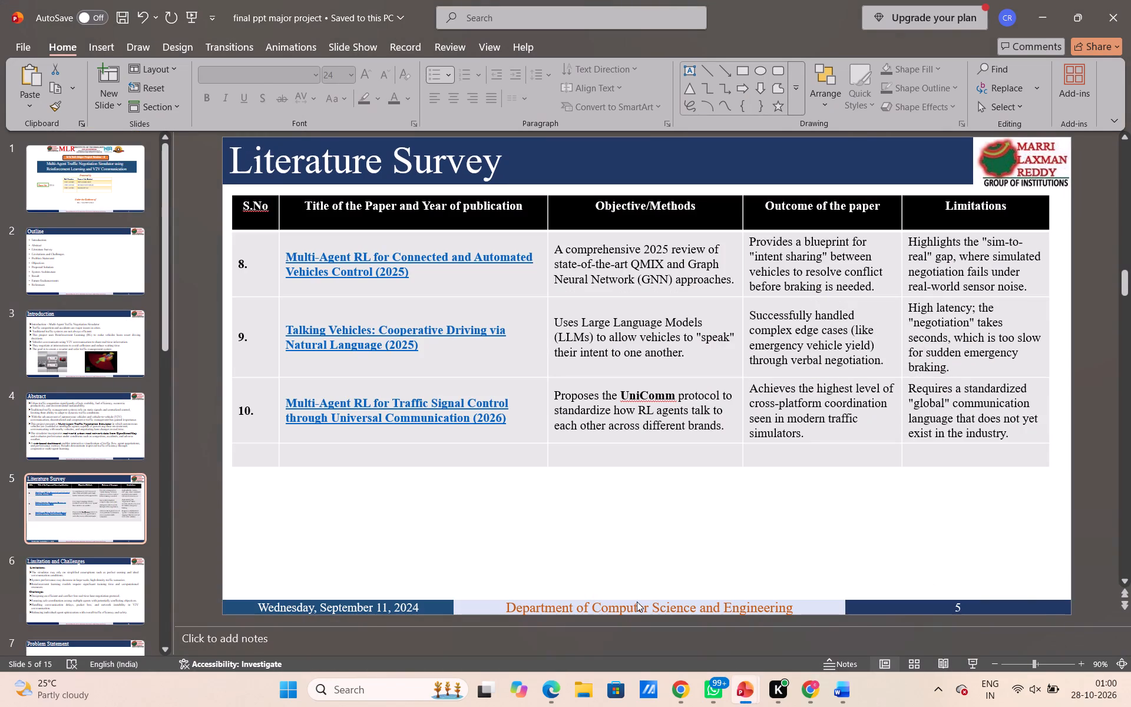
{"action": "right_click", "coordinate": [111, 507]}
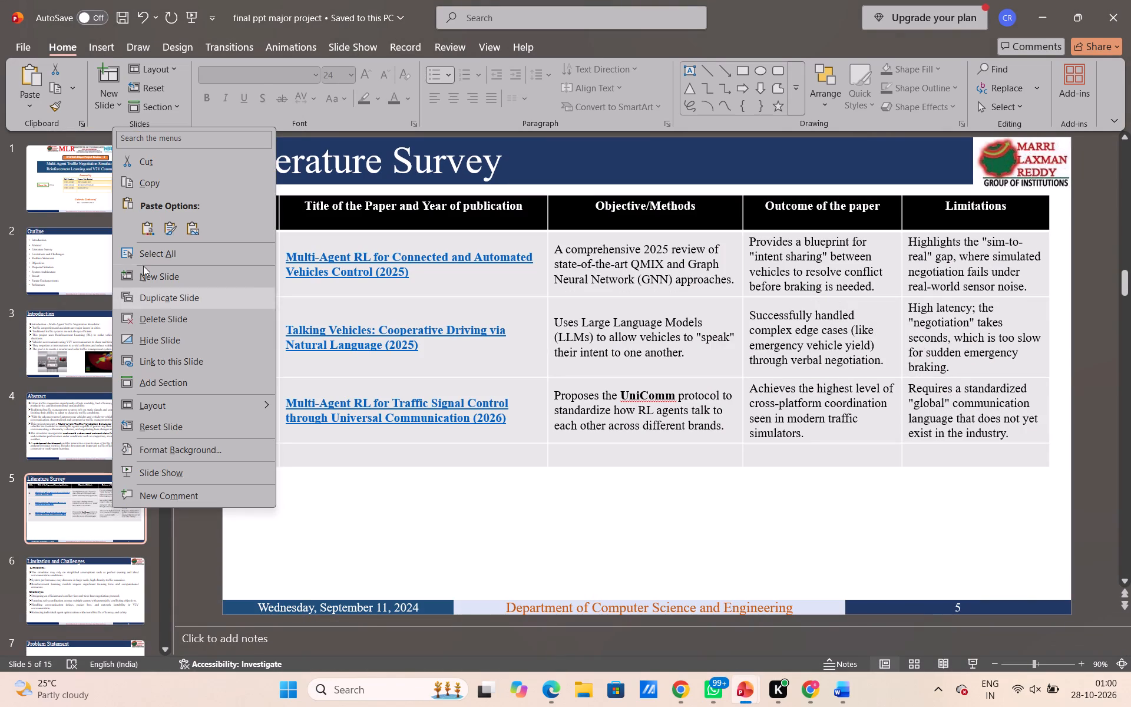
{"action": "left_click", "coordinate": [167, 170]}
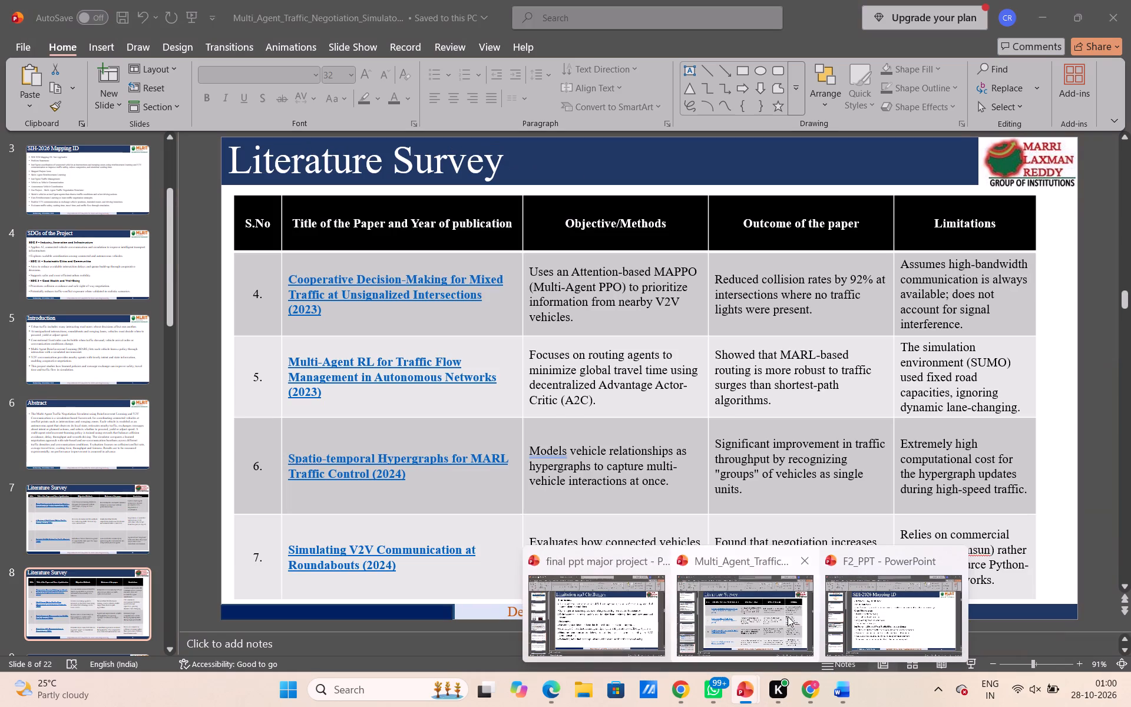
{"action": "left_click", "coordinate": [788, 616]}
{"action": "key", "text": "ctrl+v"}
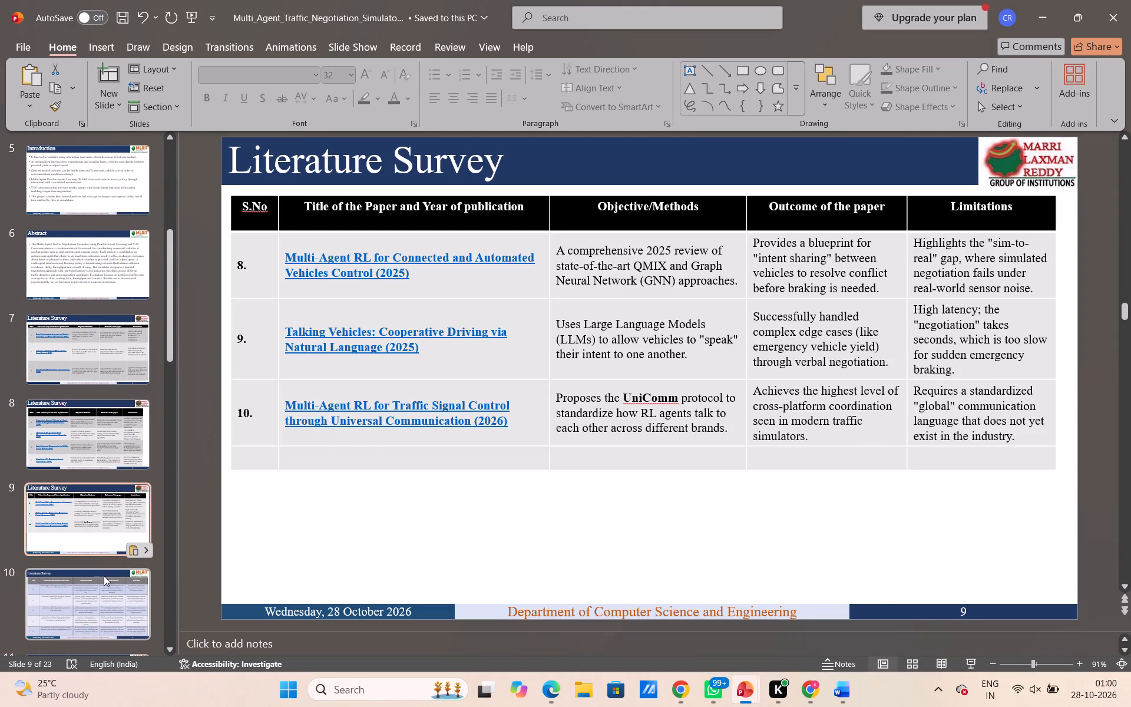
Cut the healthcare Literature Survey slide listing papers 16–20, just before the Research Gap slide.
{"action": "left_click", "coordinate": [104, 576]}
{"action": "scroll", "coordinate": [104, 576], "scroll_direction": "down", "scroll_amount": 2}
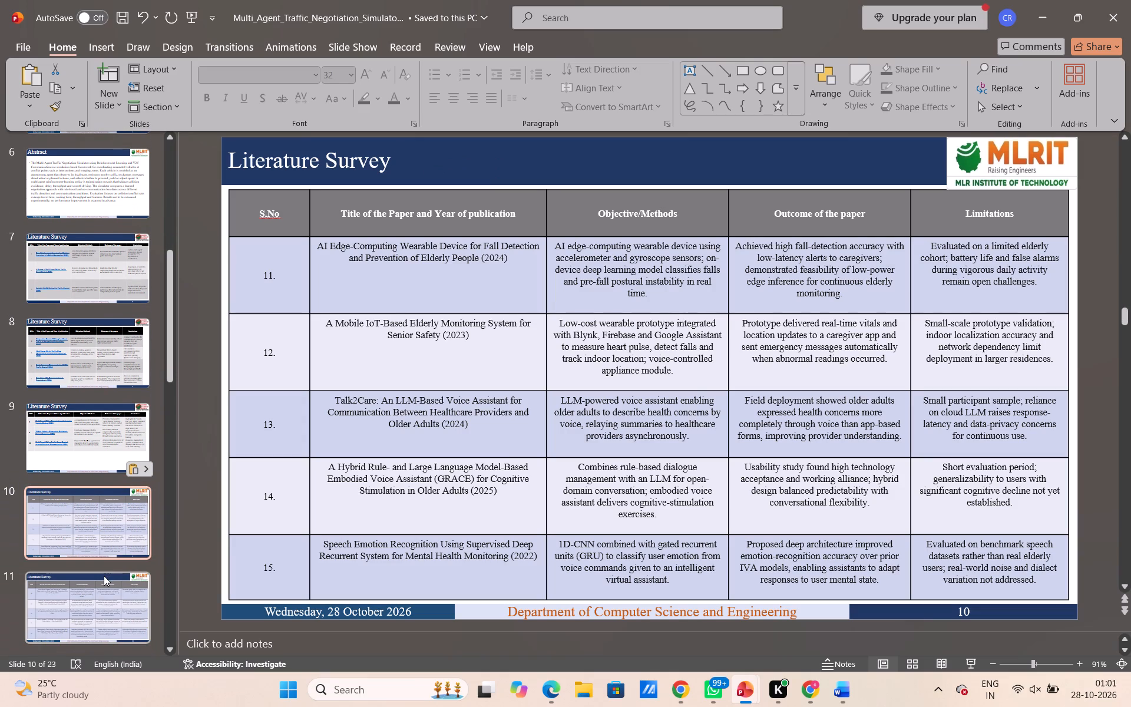
{"action": "left_click", "coordinate": [69, 438]}
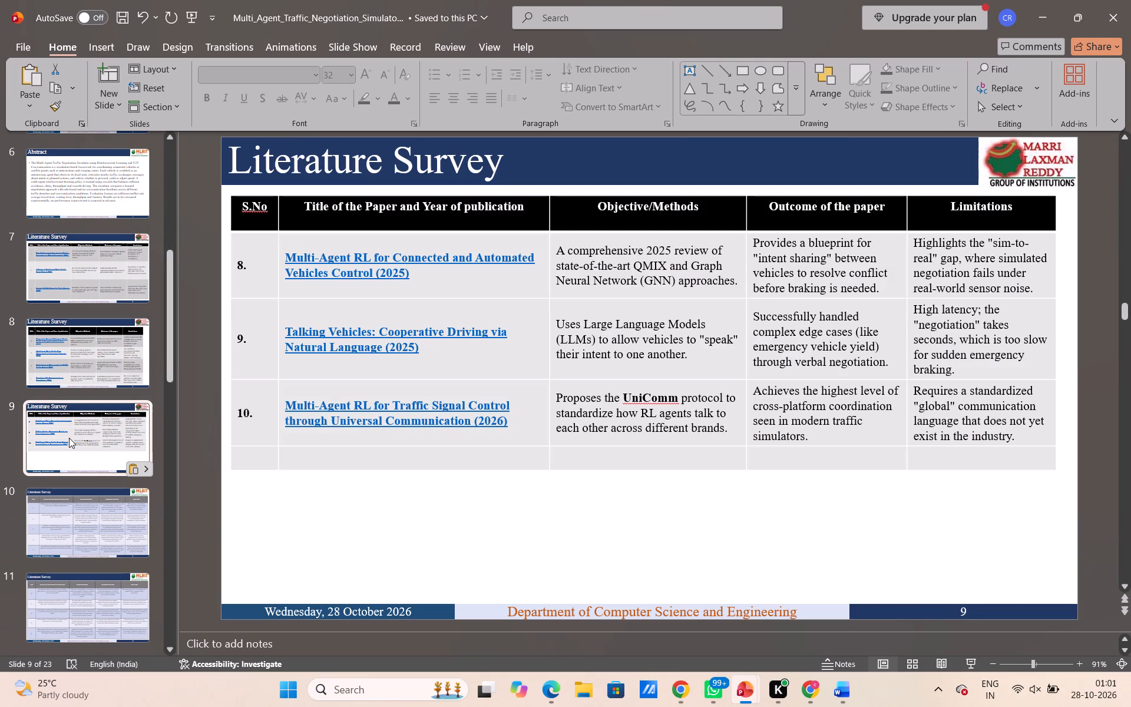
{"action": "scroll", "coordinate": [69, 438], "scroll_direction": "down", "scroll_amount": 1}
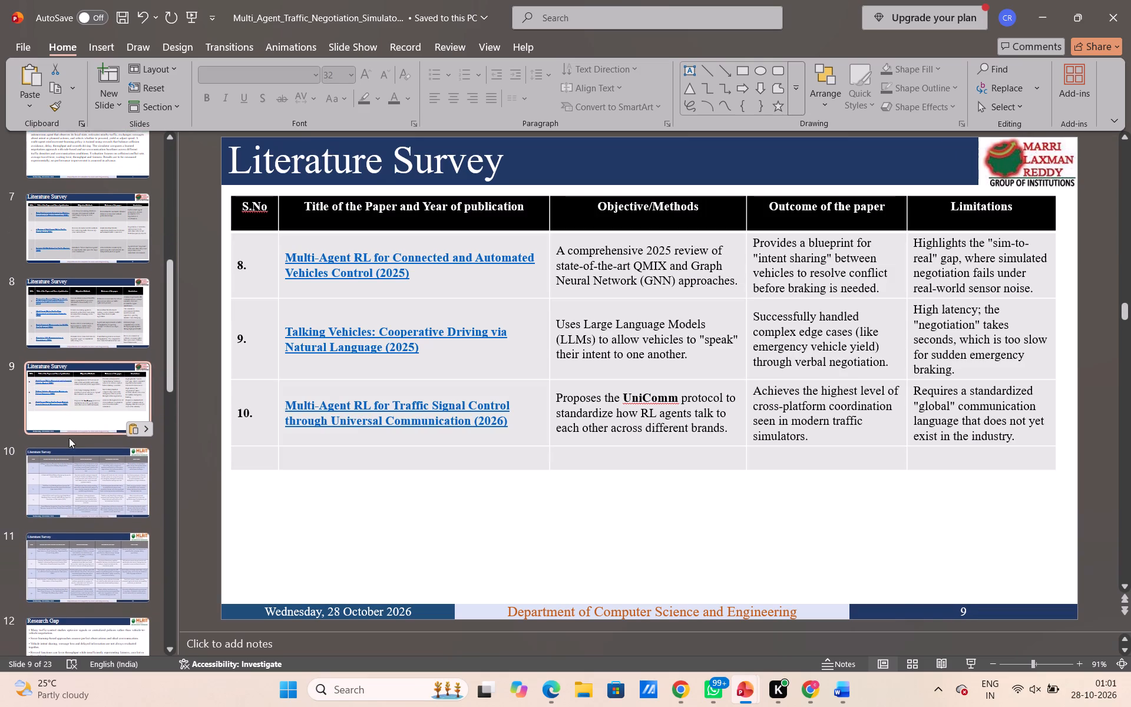
{"action": "scroll", "coordinate": [69, 438], "scroll_direction": "down", "scroll_amount": 1}
{"action": "left_click", "coordinate": [101, 477]}
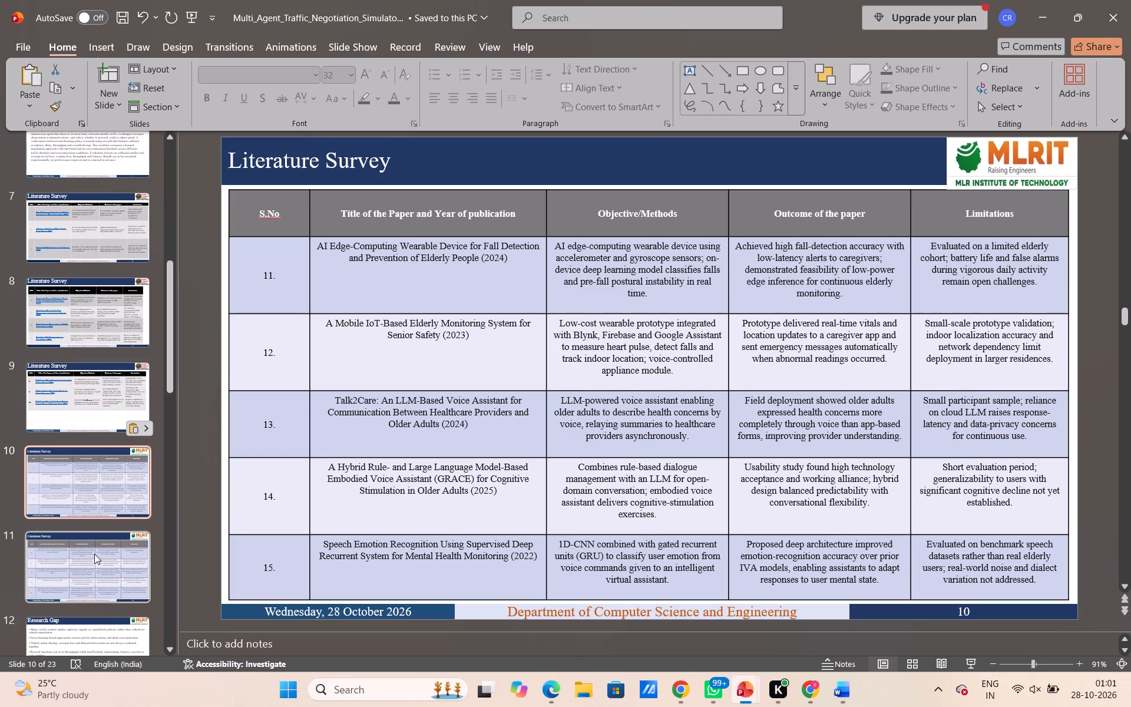
{"action": "left_click", "coordinate": [94, 554]}
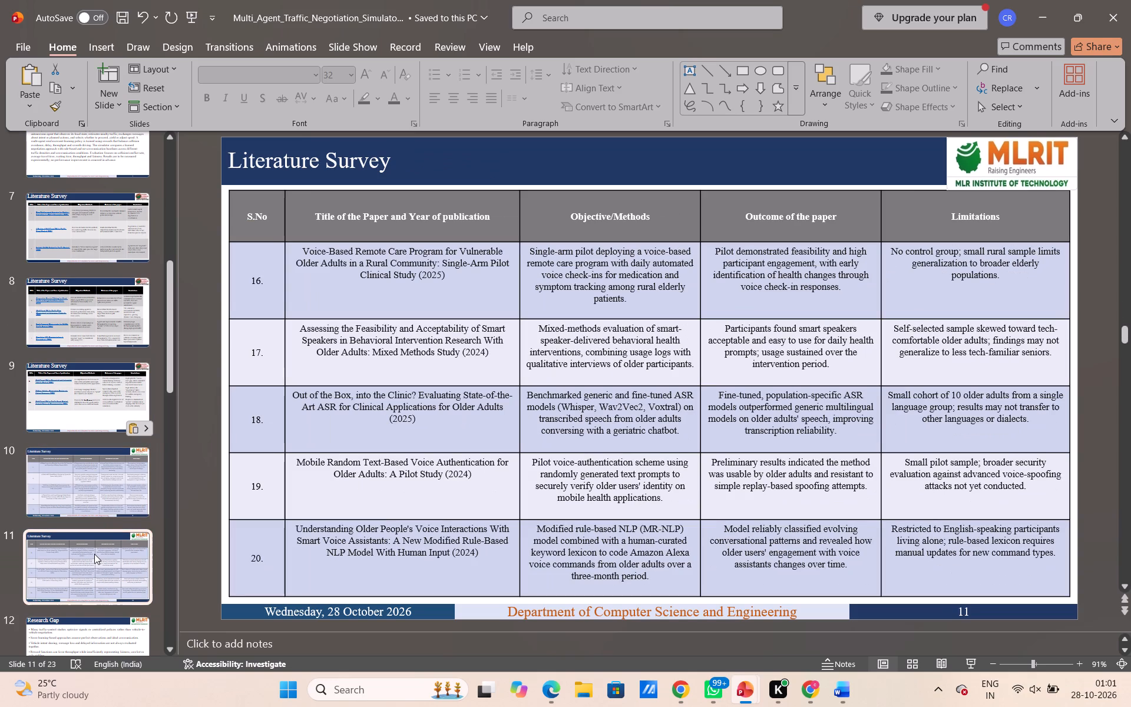
{"action": "left_click", "coordinate": [94, 554]}
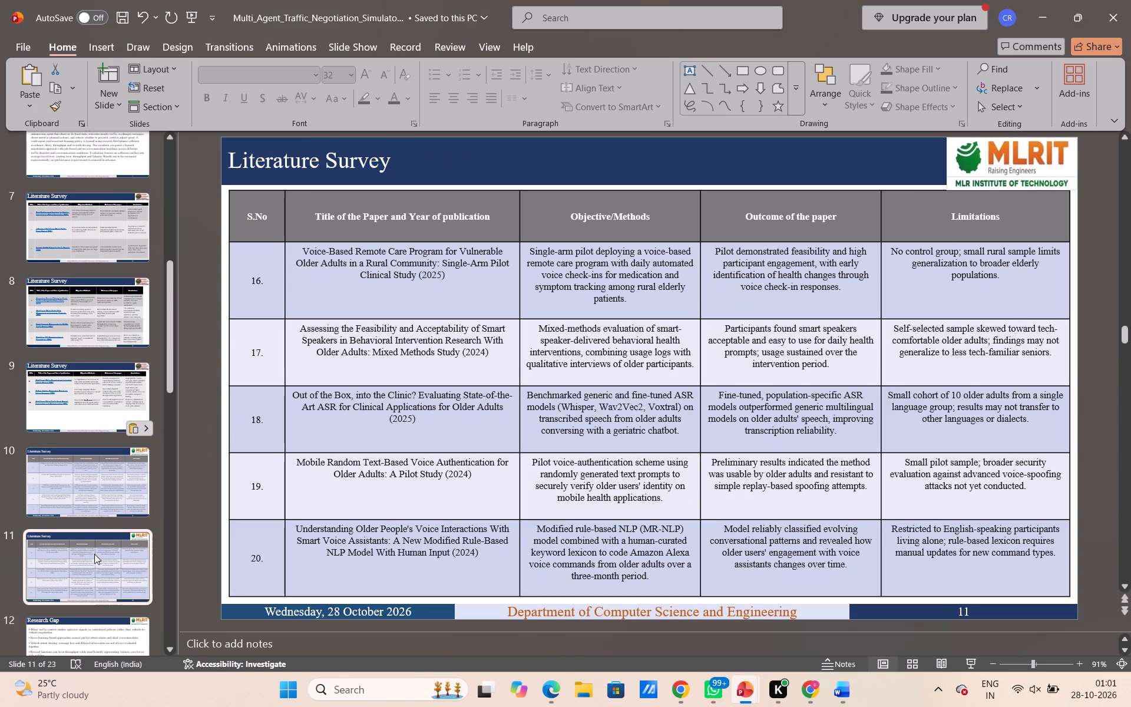
{"action": "right_click", "coordinate": [94, 554]}
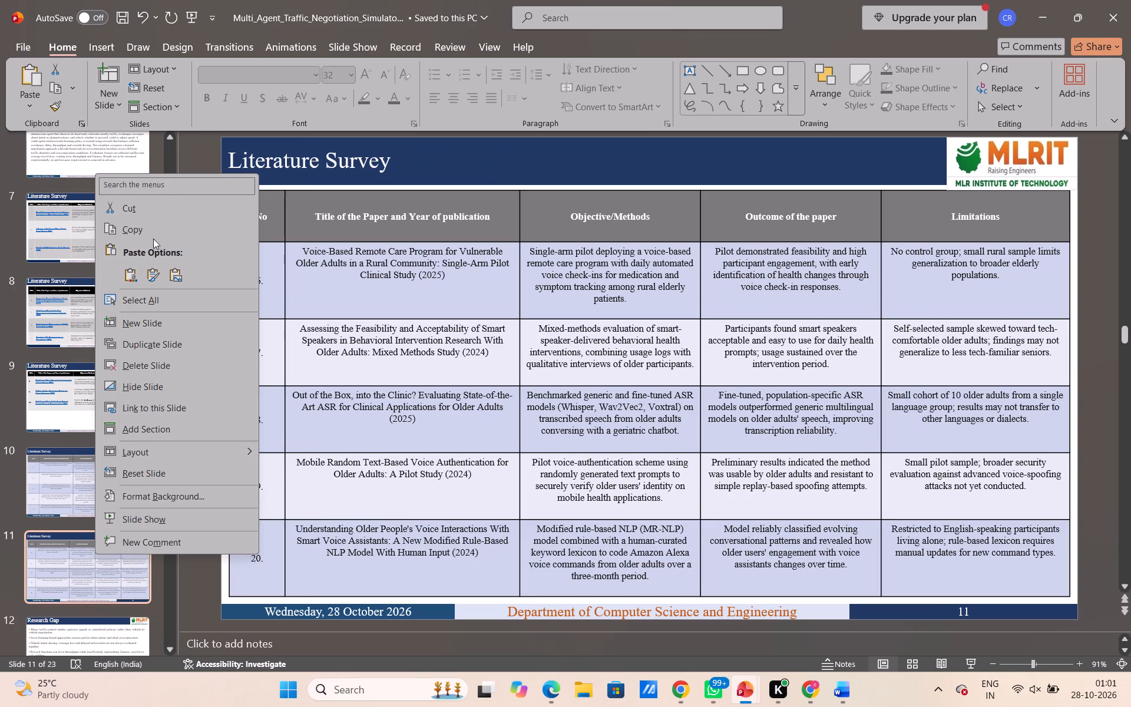
{"action": "left_click", "coordinate": [156, 202]}
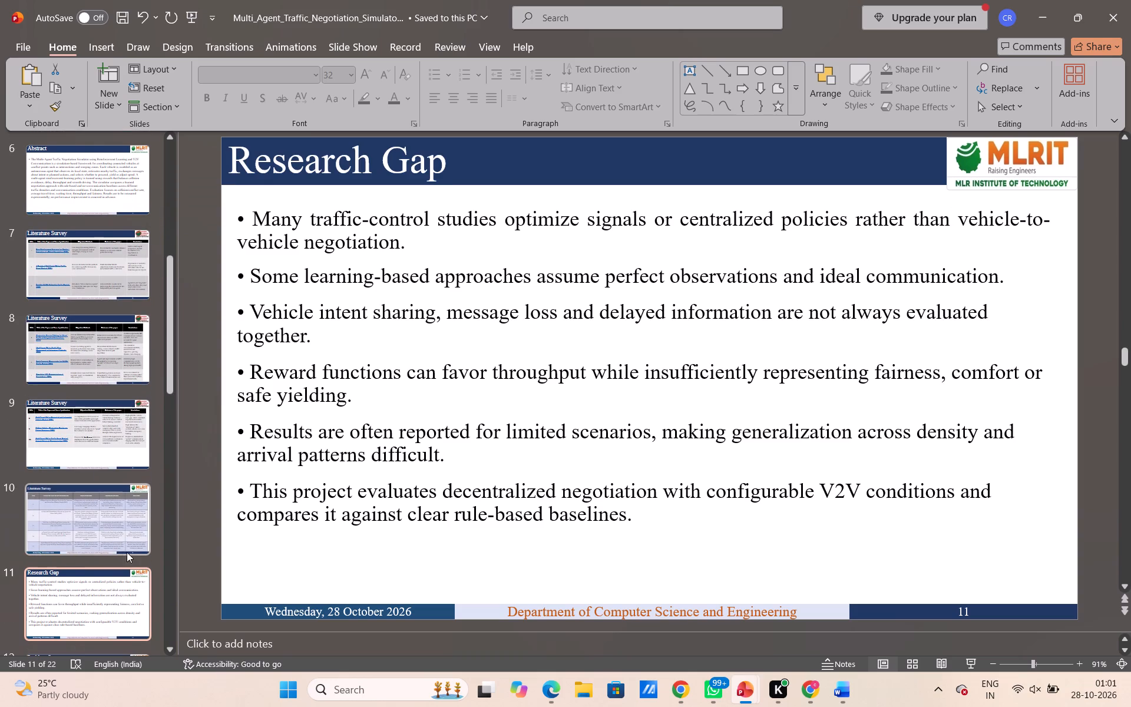
Cut the healthcare Literature Survey slide listing papers 11–15, just before the Research Gap slide.
{"action": "right_click", "coordinate": [81, 504]}
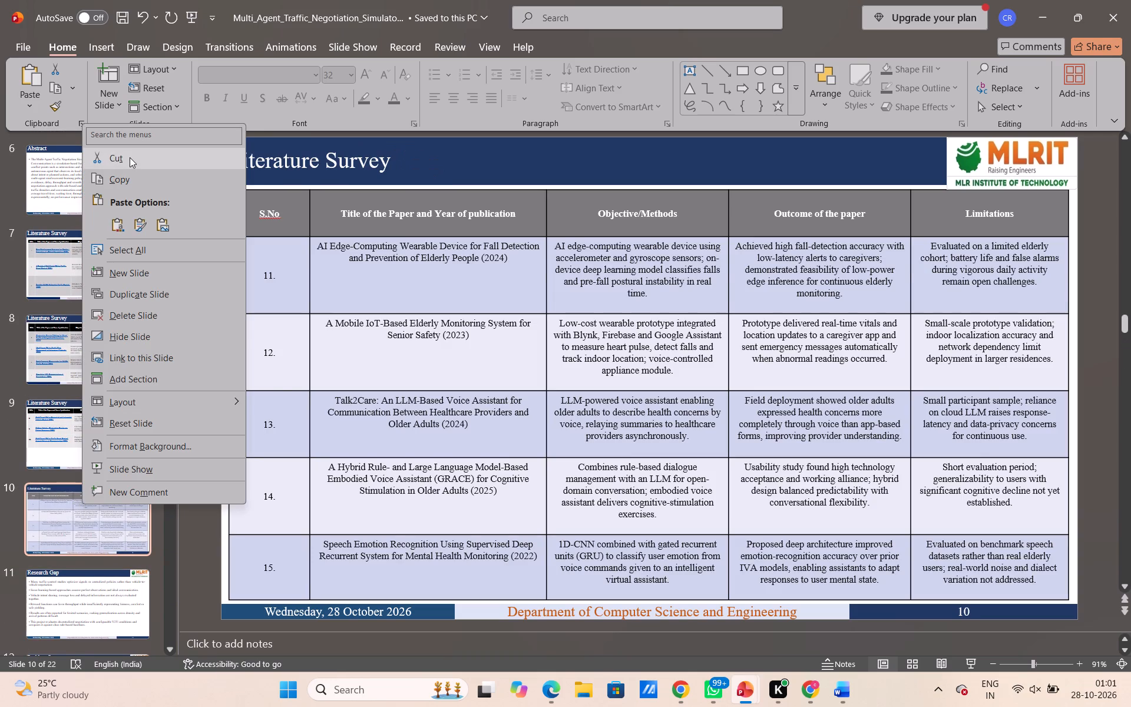
{"action": "left_click", "coordinate": [130, 157]}
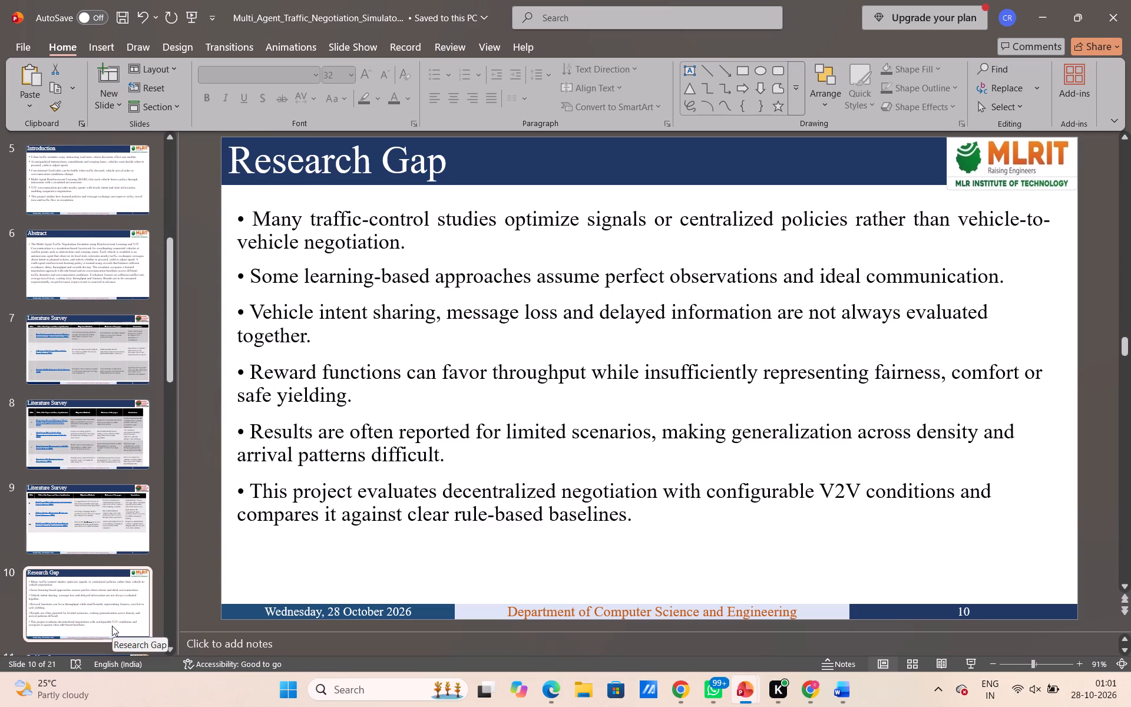
Review the slides from Problem Statement through System Architecture to Expected Outcomes for content that still needs replacing.
{"action": "scroll", "coordinate": [112, 626], "scroll_direction": "down", "scroll_amount": 4}
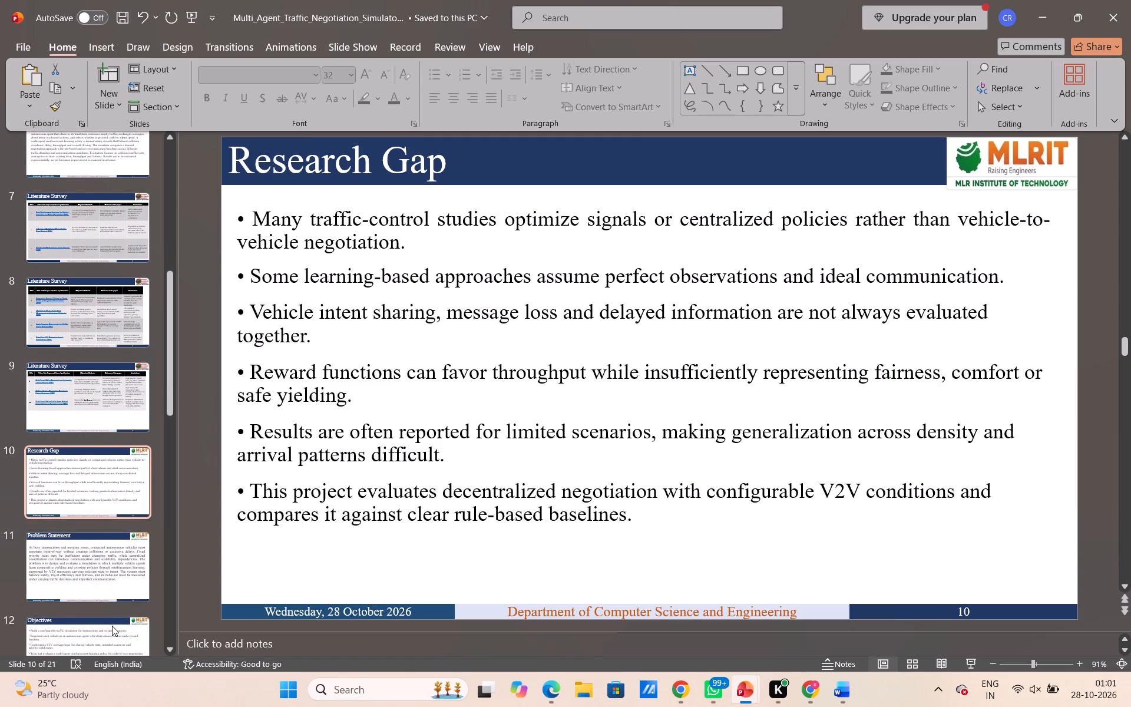
{"action": "left_click", "coordinate": [94, 573]}
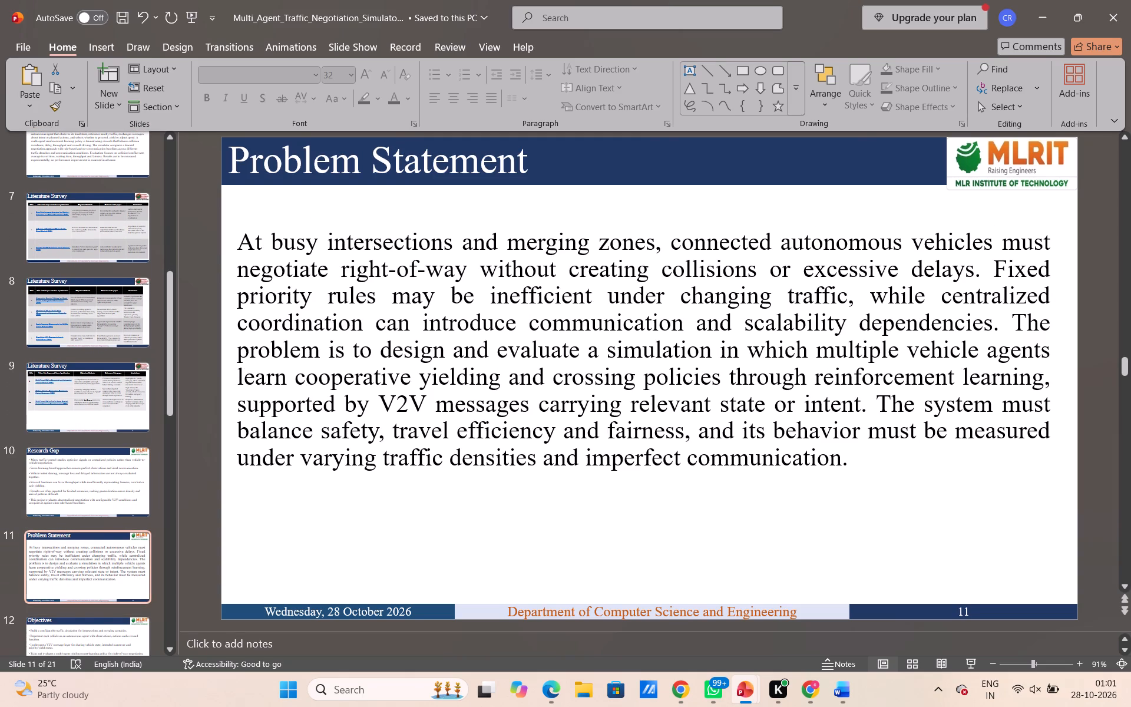
{"action": "scroll", "coordinate": [94, 483], "scroll_direction": "down", "scroll_amount": 2}
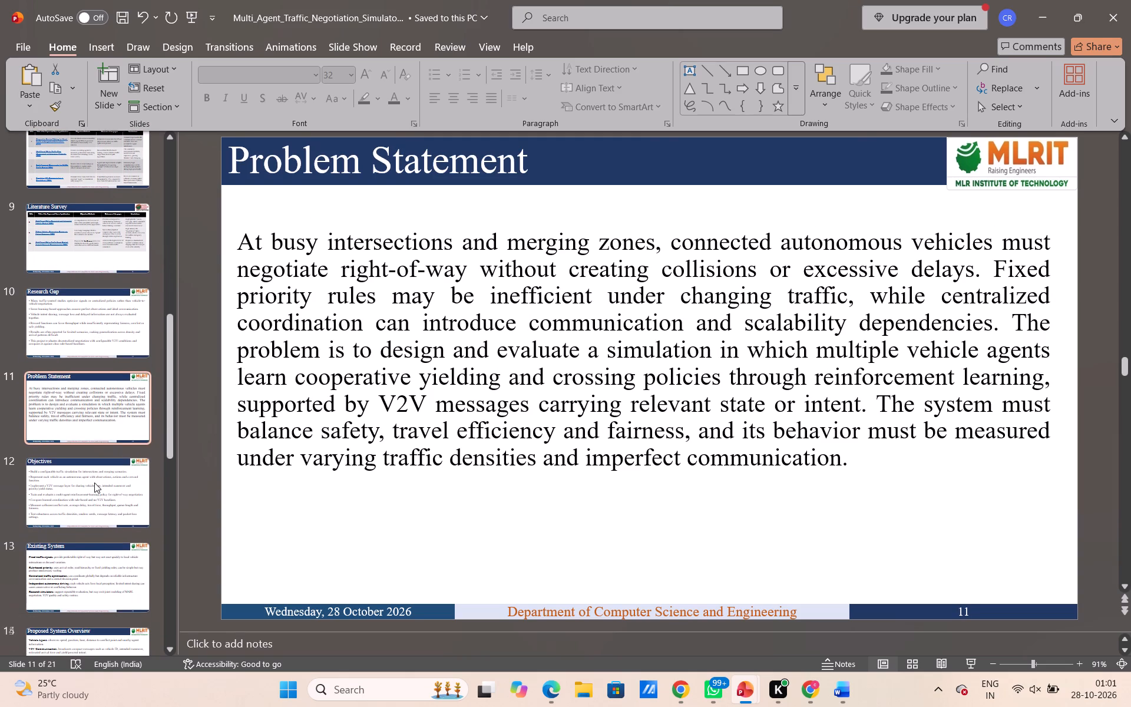
{"action": "left_click", "coordinate": [94, 483]}
{"action": "scroll", "coordinate": [94, 483], "scroll_direction": "down", "scroll_amount": 1}
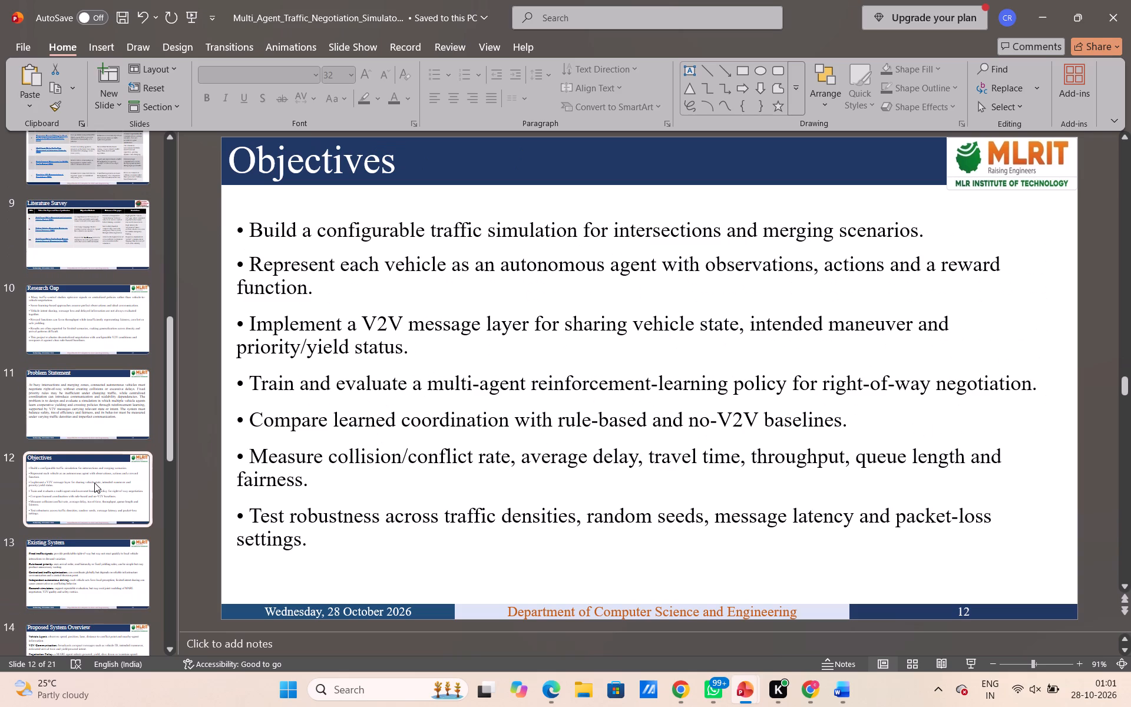
{"action": "scroll", "coordinate": [94, 483], "scroll_direction": "down", "scroll_amount": 1}
{"action": "left_click", "coordinate": [99, 532]}
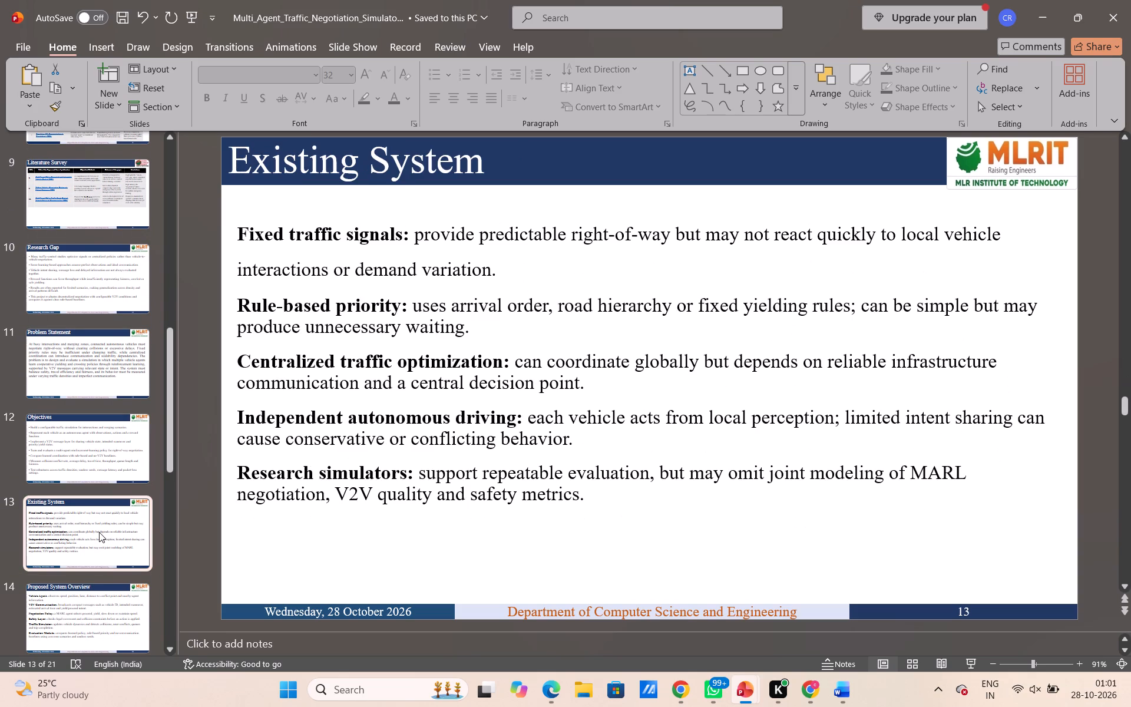
{"action": "scroll", "coordinate": [99, 532], "scroll_direction": "down", "scroll_amount": 2}
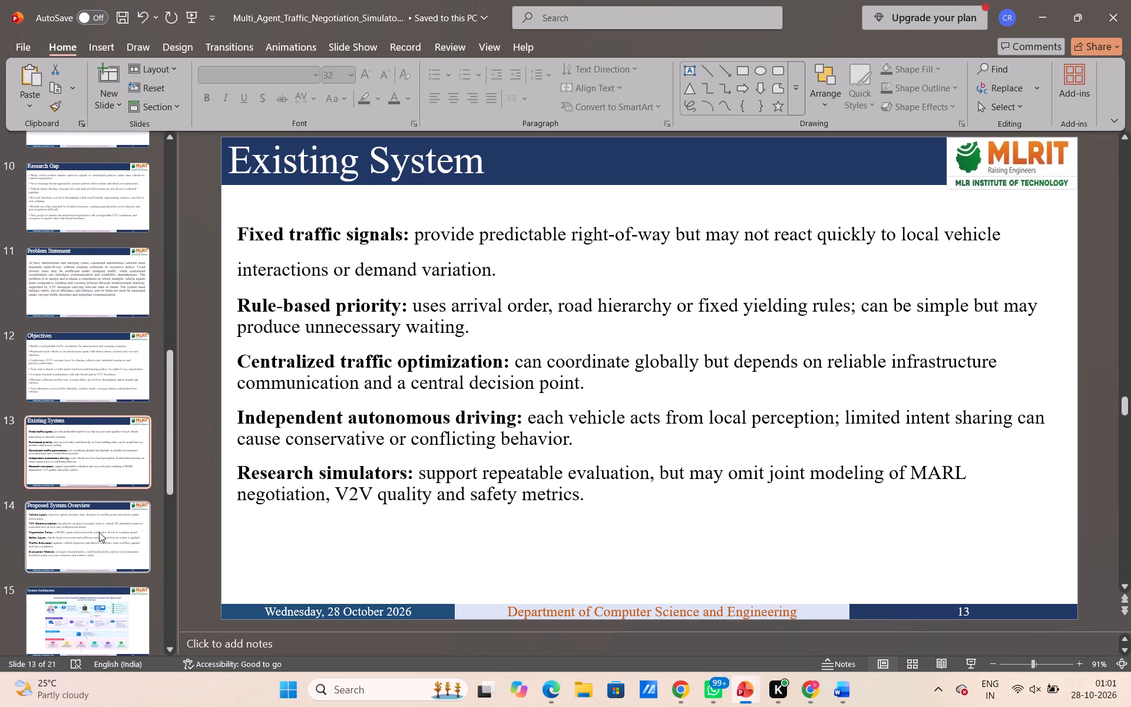
{"action": "left_click", "coordinate": [100, 550]}
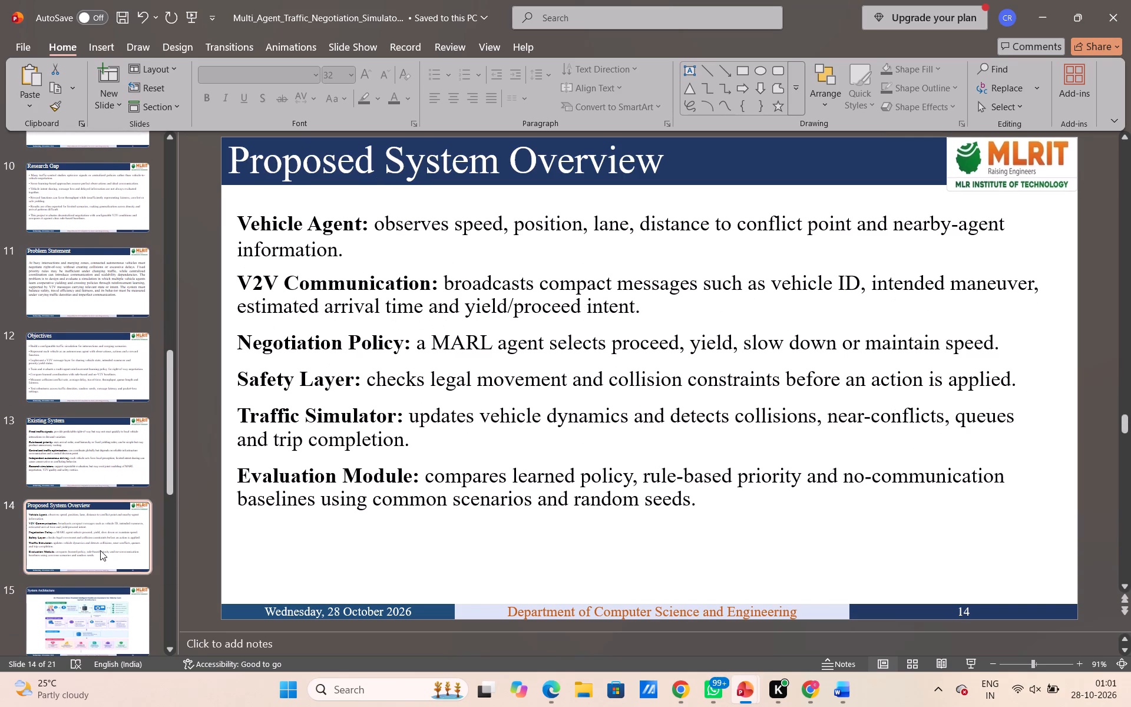
{"action": "scroll", "coordinate": [100, 550], "scroll_direction": "down", "scroll_amount": 4}
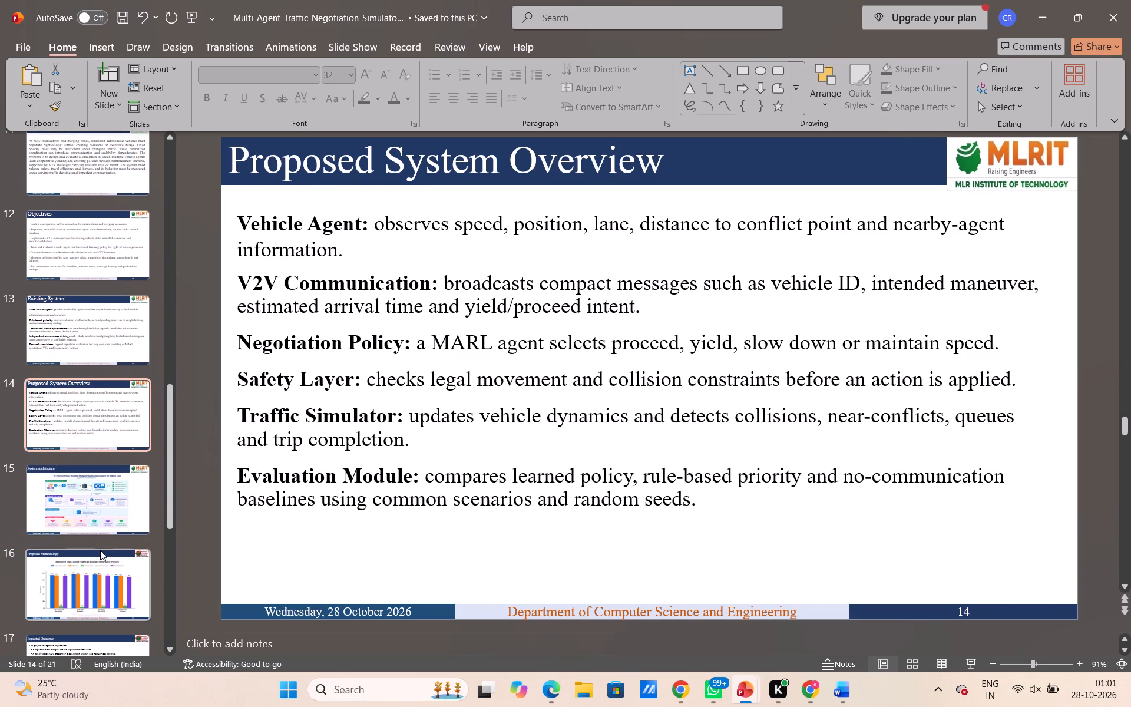
{"action": "left_click", "coordinate": [107, 484]}
{"action": "left_click", "coordinate": [125, 592]}
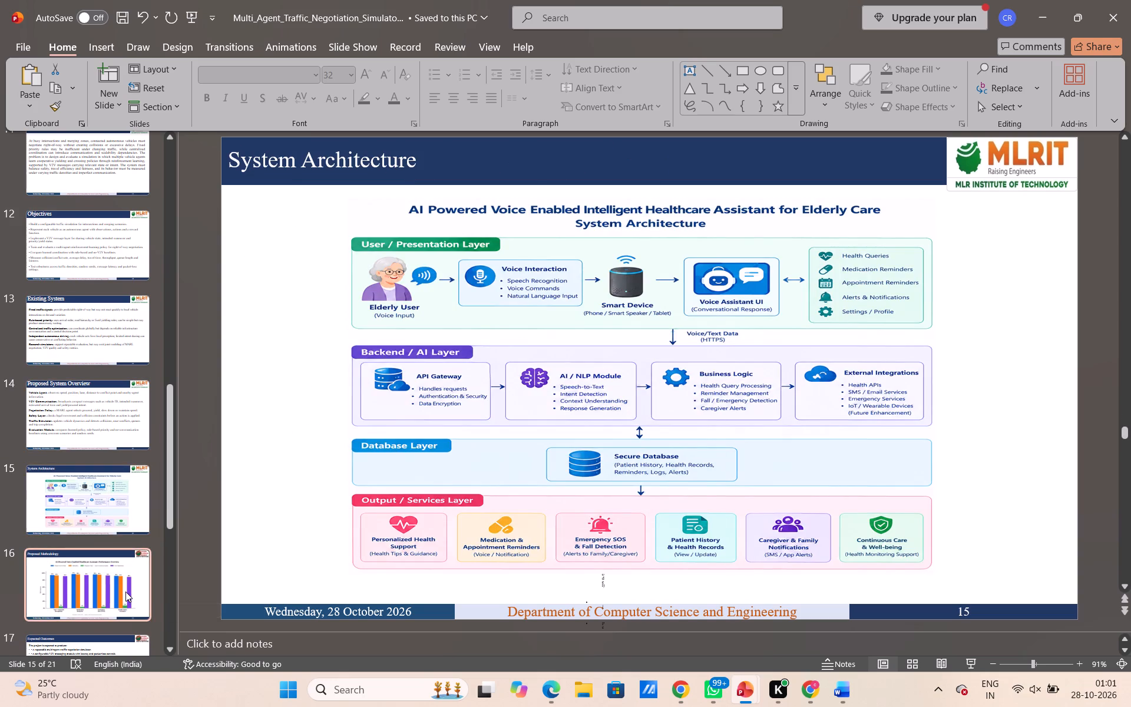
{"action": "scroll", "coordinate": [125, 592], "scroll_direction": "down", "scroll_amount": 2}
{"action": "left_click", "coordinate": [98, 549]}
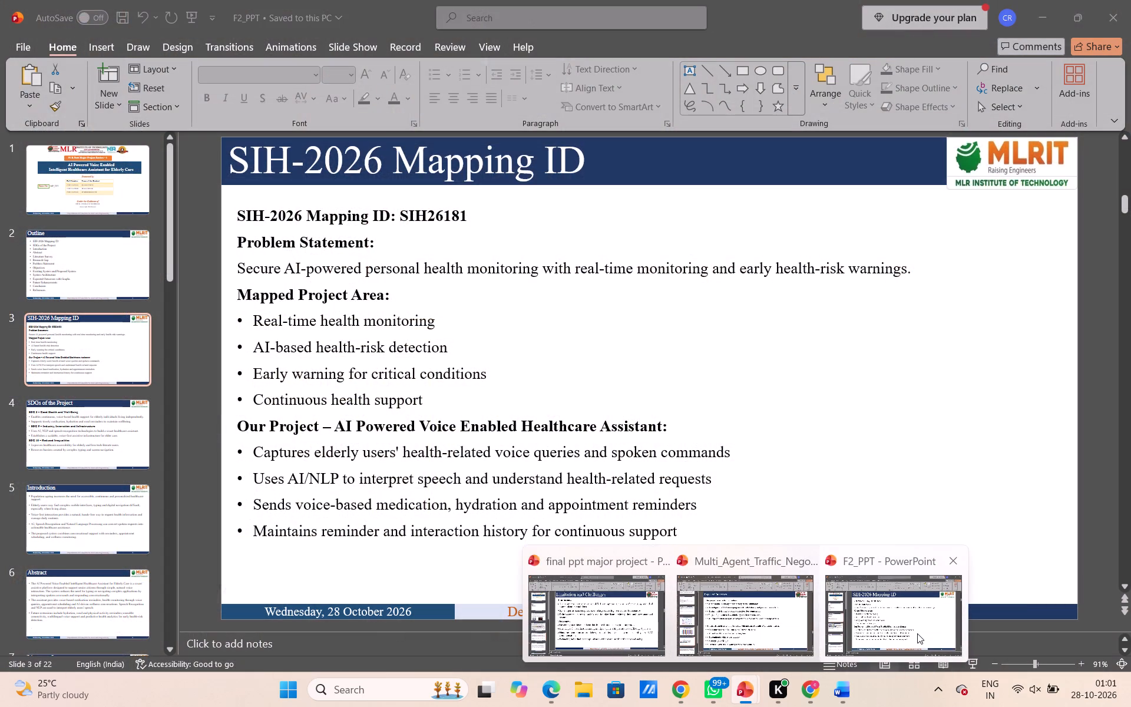
Switch to the F2_PPT presentation and examine its text-based Expected Outcome slide for reference.
{"action": "left_click", "coordinate": [917, 633]}
{"action": "scroll", "coordinate": [89, 537], "scroll_direction": "down", "scroll_amount": 11}
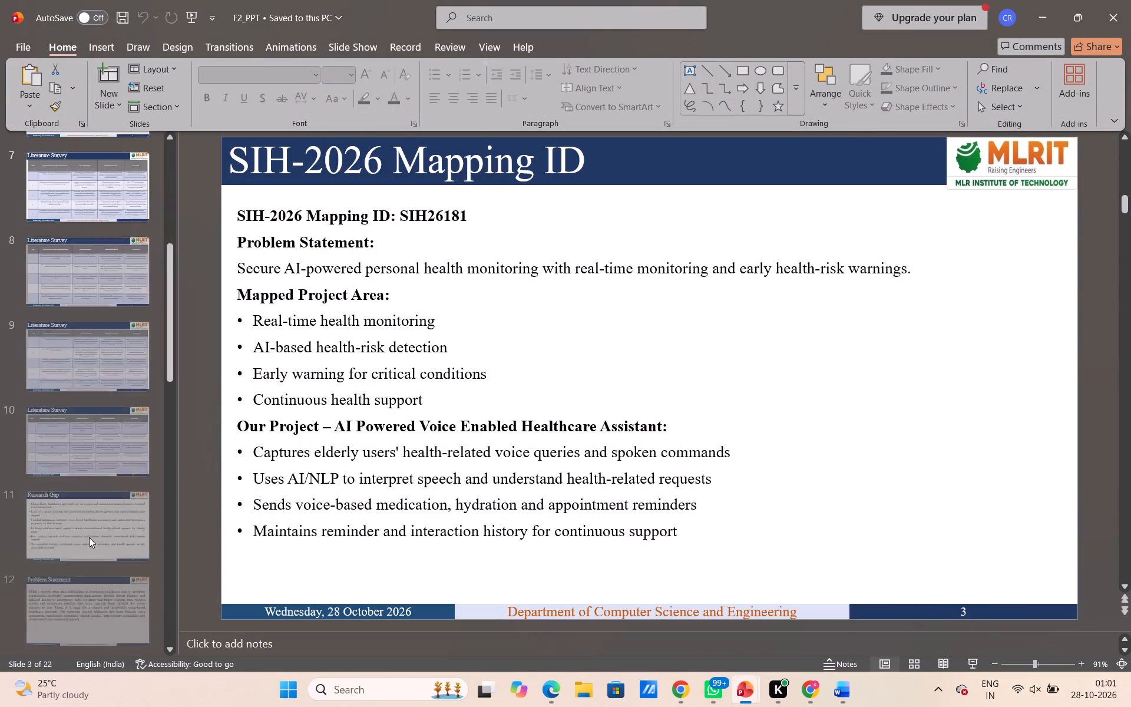
{"action": "scroll", "coordinate": [89, 537], "scroll_direction": "down", "scroll_amount": 9}
{"action": "left_click", "coordinate": [132, 236]}
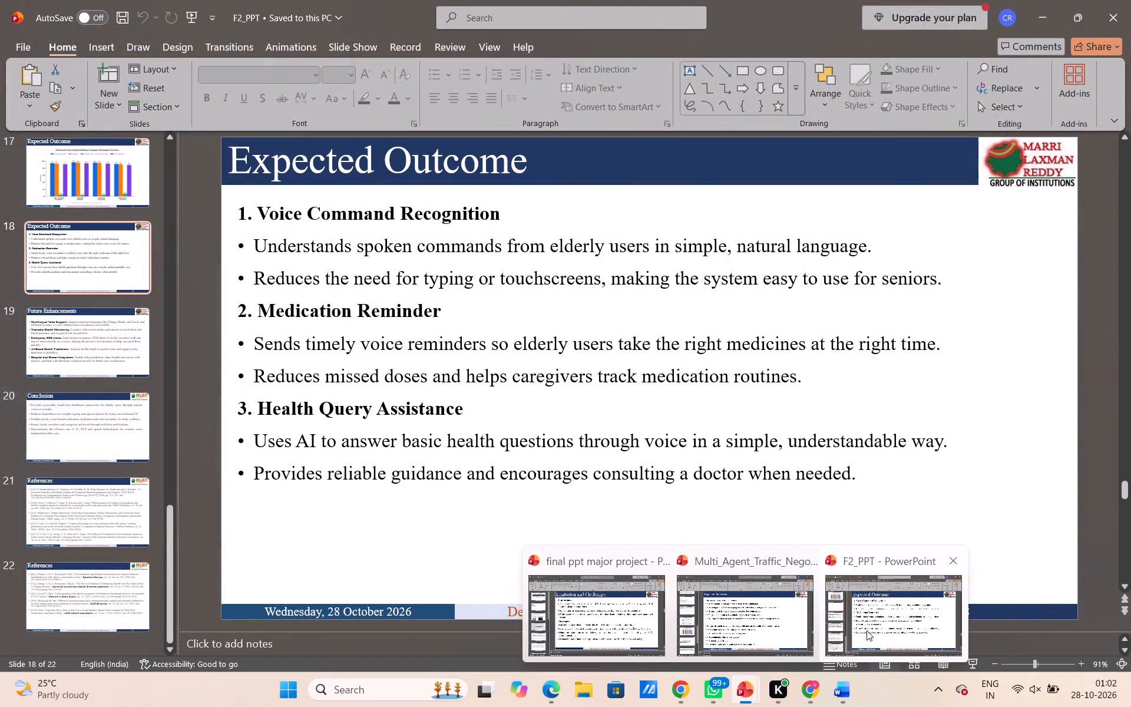
{"action": "left_click", "coordinate": [859, 615]}
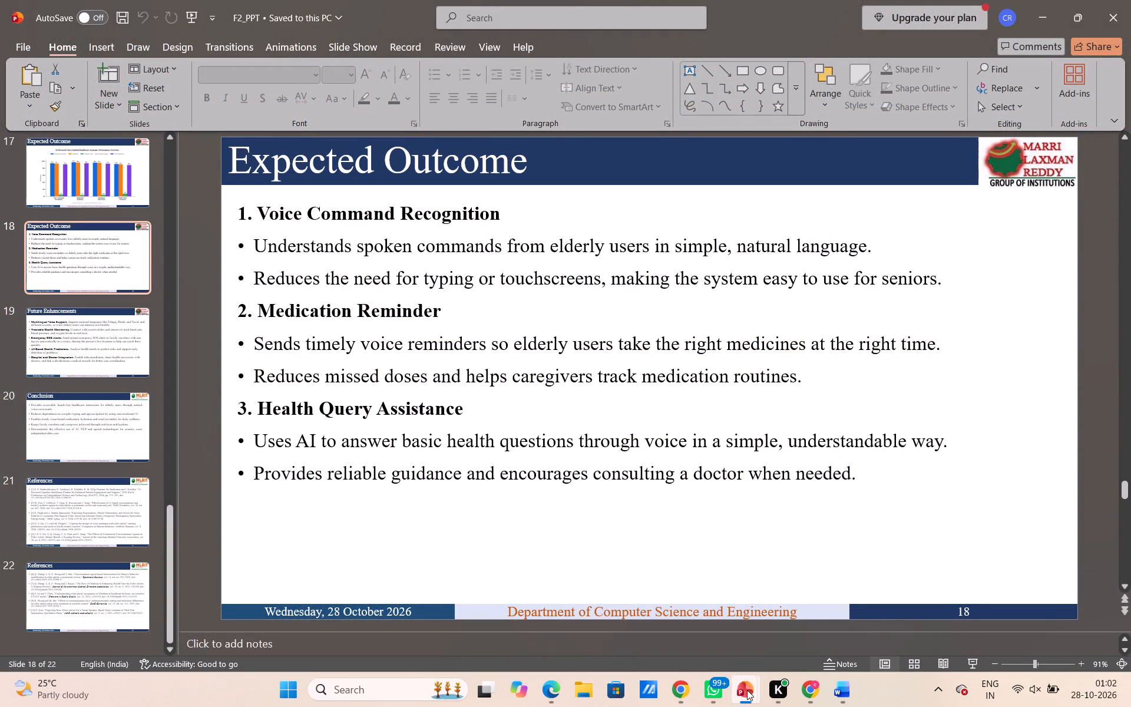
Return to the Multi-Agent Traffic presentation and check its second Expected Outcomes slide and its Conclusion slide.
{"action": "left_click", "coordinate": [738, 644]}
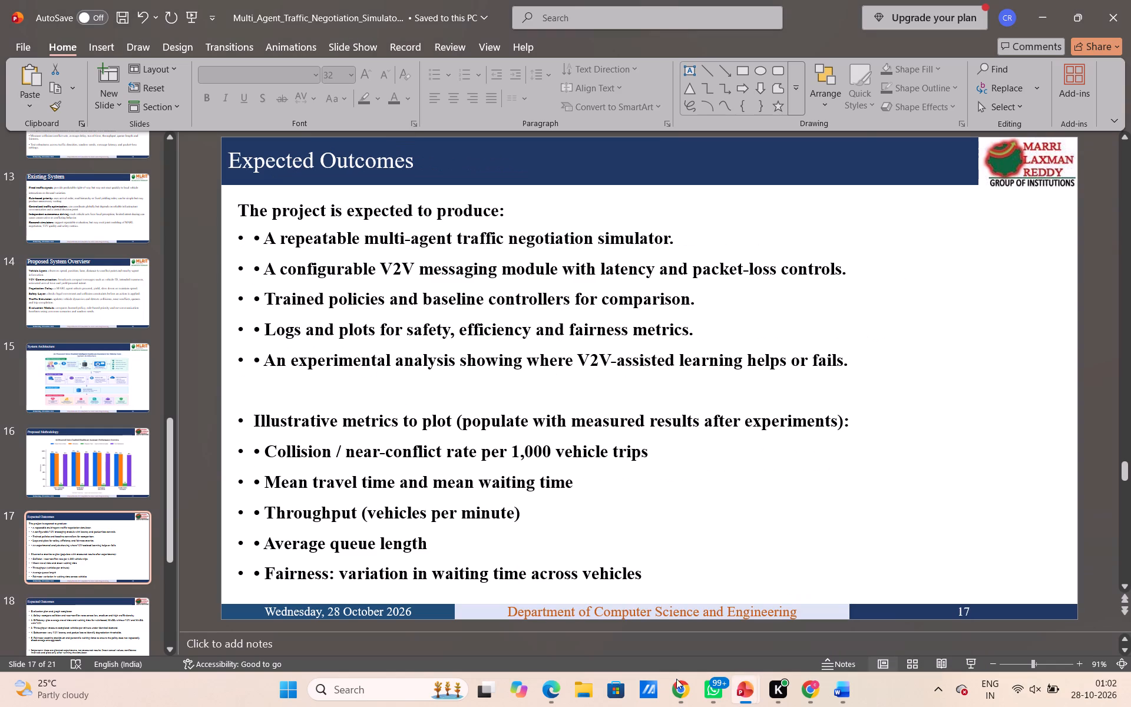
{"action": "left_click", "coordinate": [72, 627]}
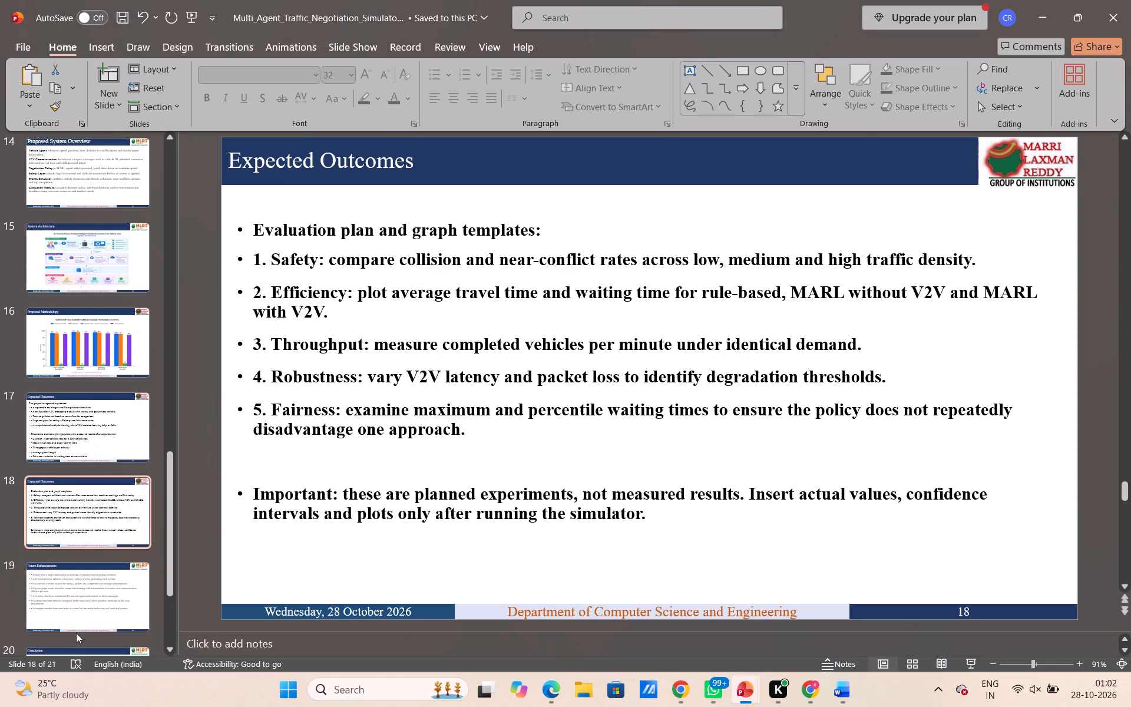
{"action": "scroll", "coordinate": [98, 534], "scroll_direction": "down", "scroll_amount": 1}
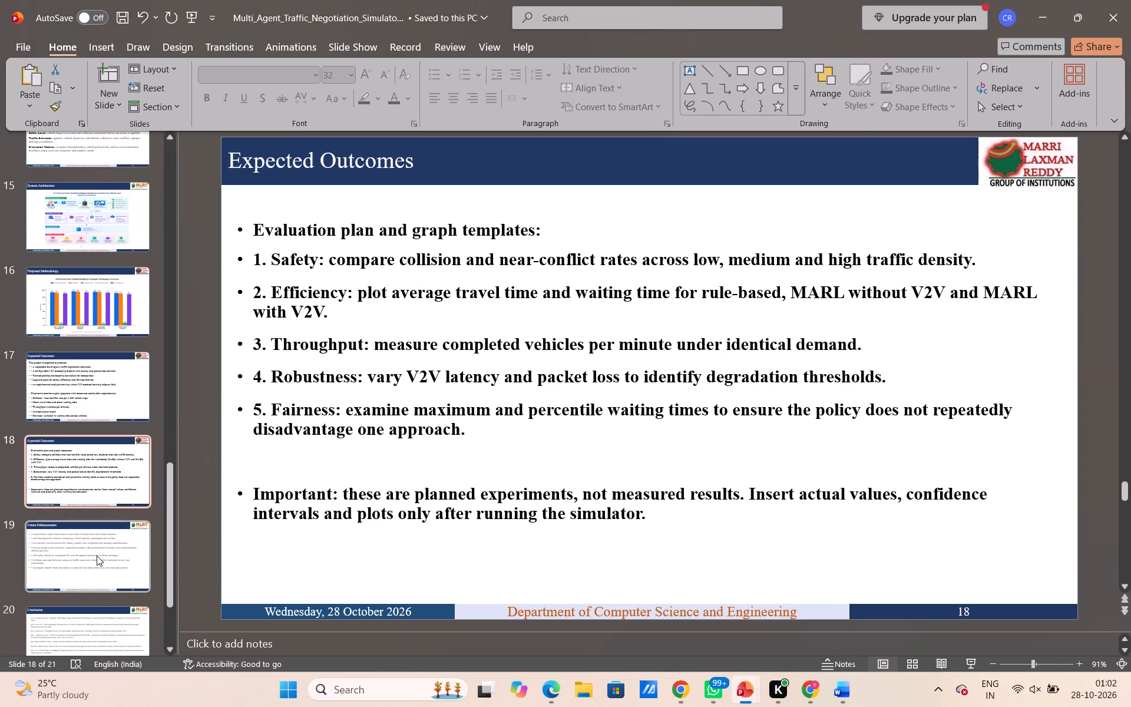
{"action": "left_click", "coordinate": [95, 609]}
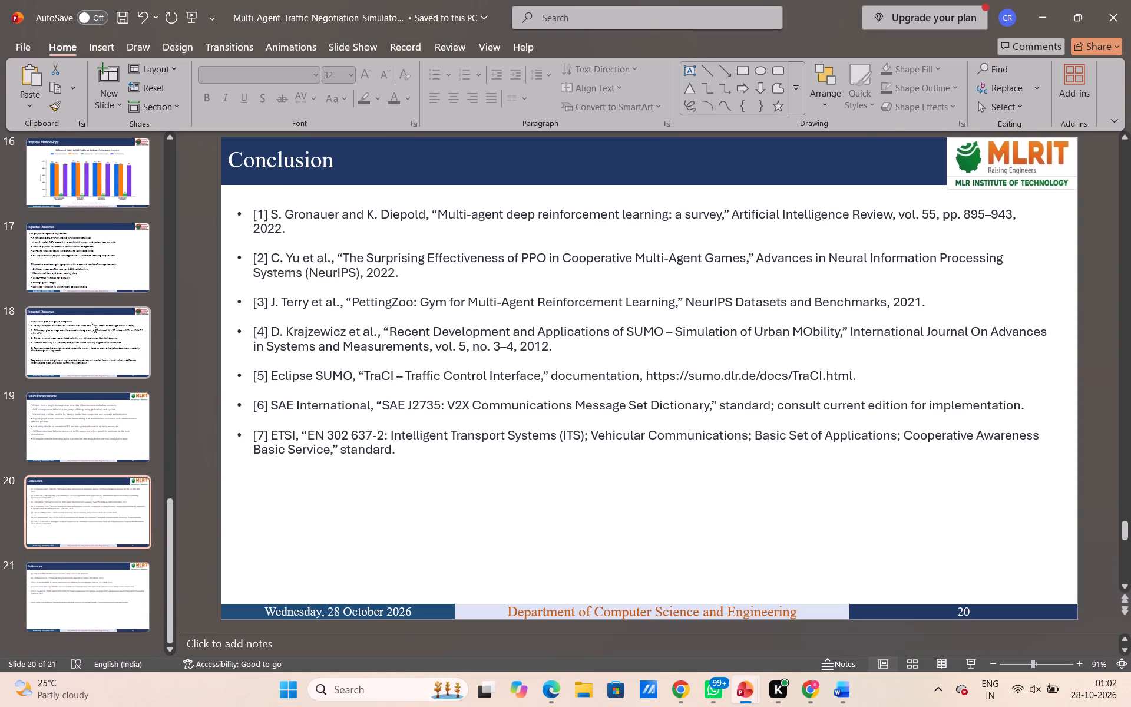
Set all body text on the first Expected Outcomes slide, slide 17, to font size 24.
{"action": "left_click", "coordinate": [101, 289]}
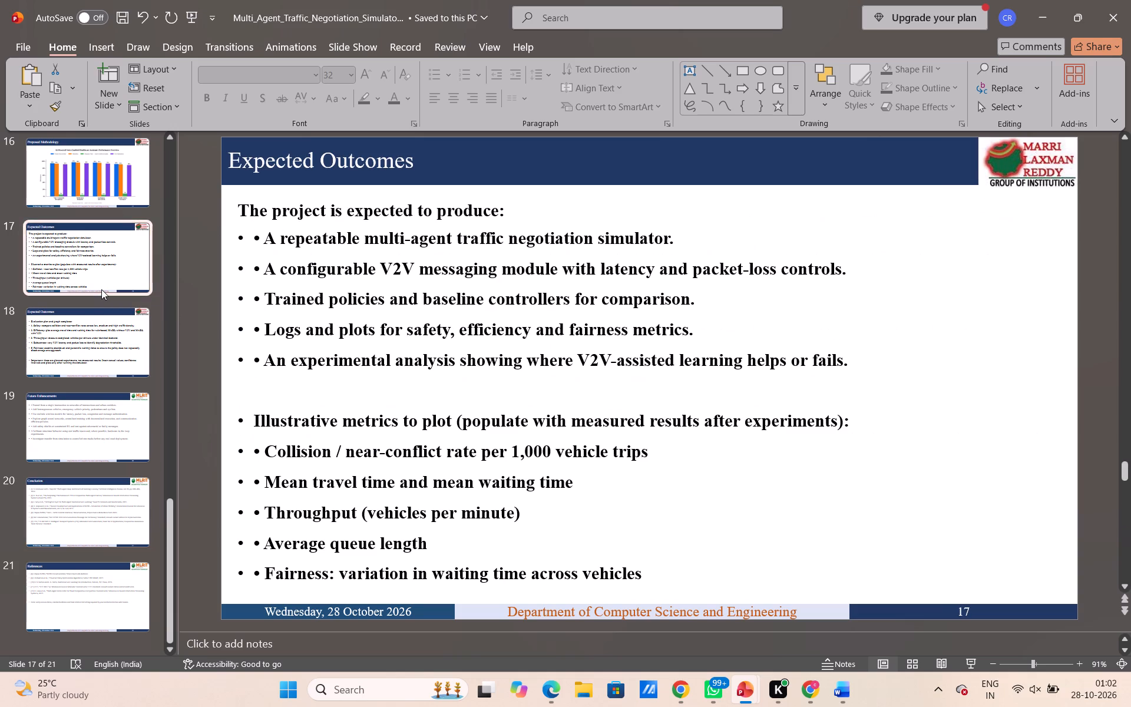
{"action": "left_click", "coordinate": [283, 279]}
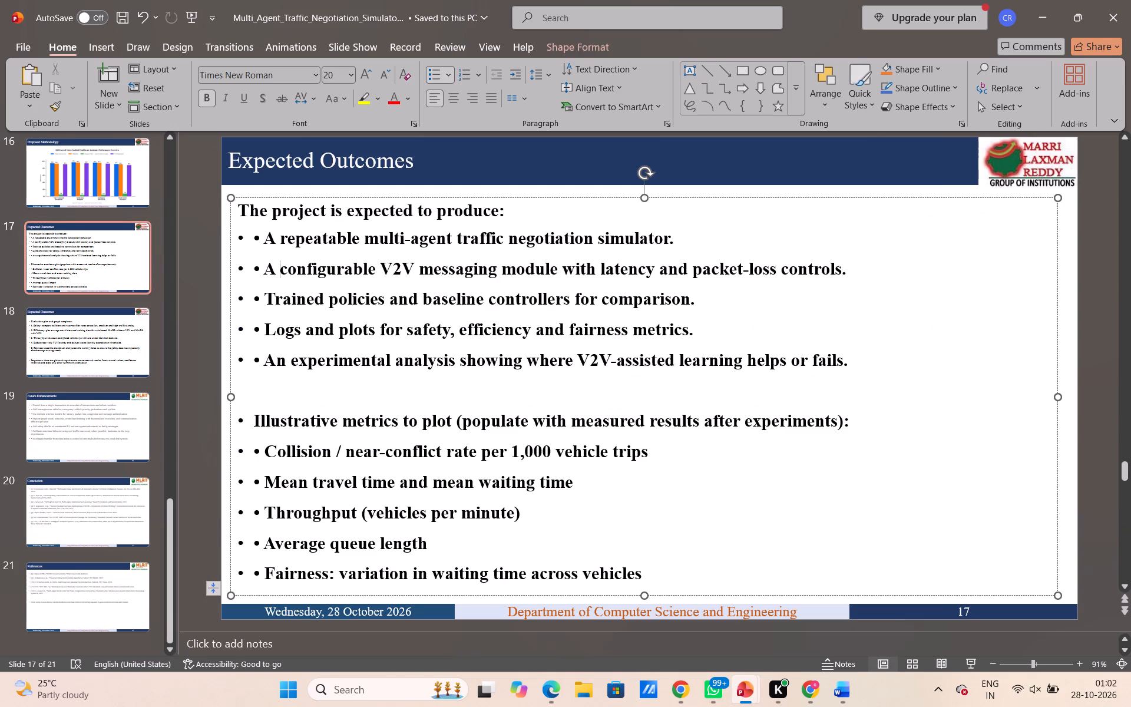
{"action": "key", "text": "ctrl+a"}
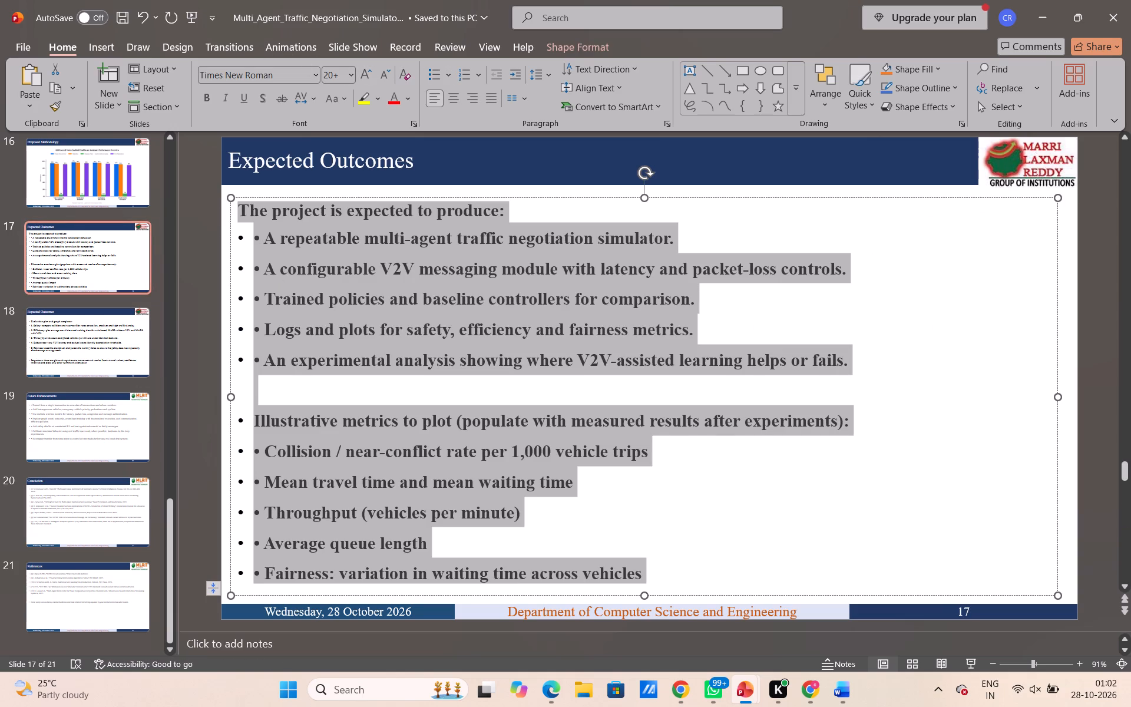
{"action": "left_click", "coordinate": [342, 74]}
{"action": "type", "text": "24"}
{"action": "key", "text": "Return"}
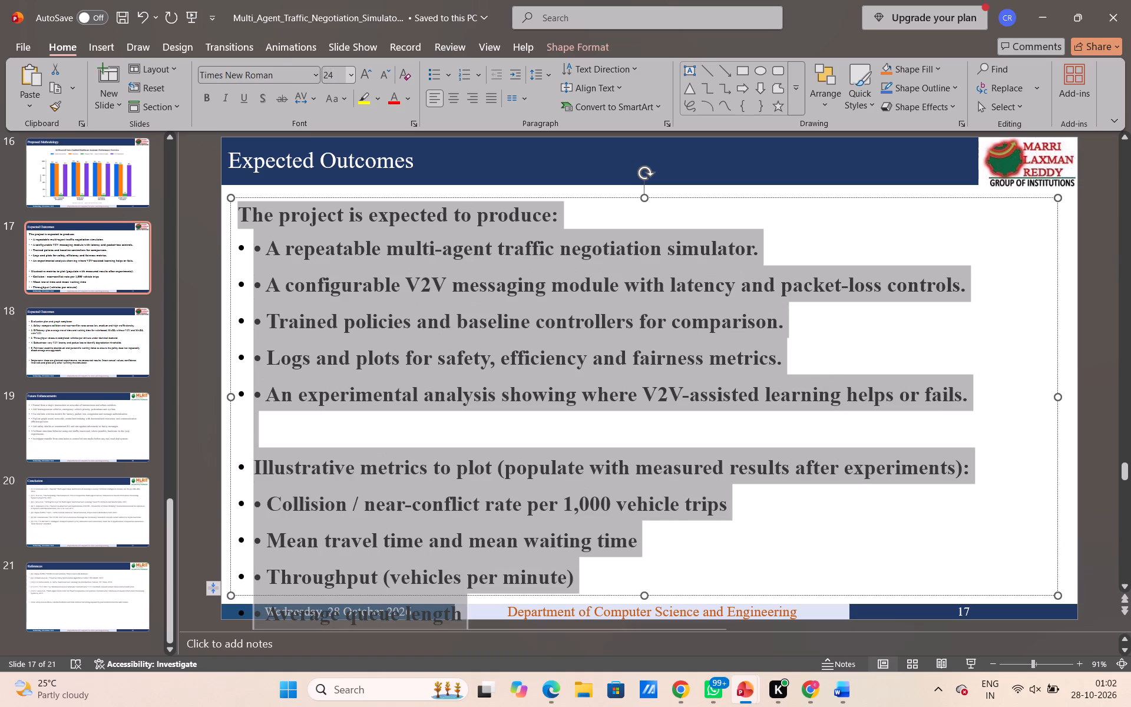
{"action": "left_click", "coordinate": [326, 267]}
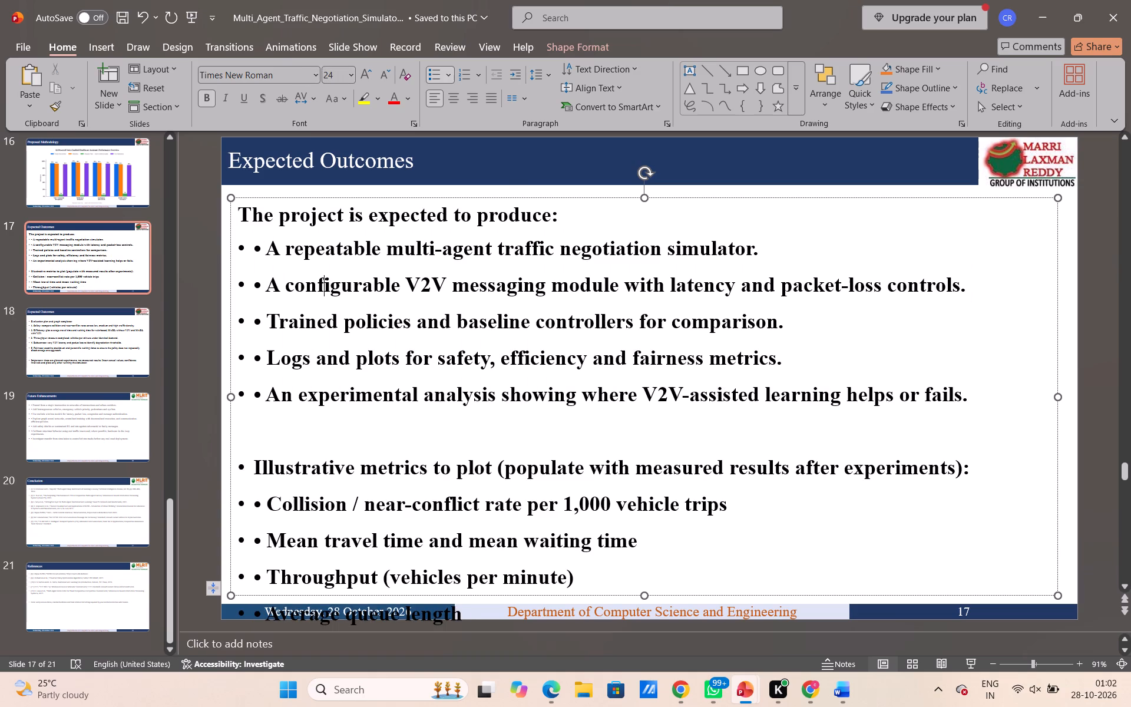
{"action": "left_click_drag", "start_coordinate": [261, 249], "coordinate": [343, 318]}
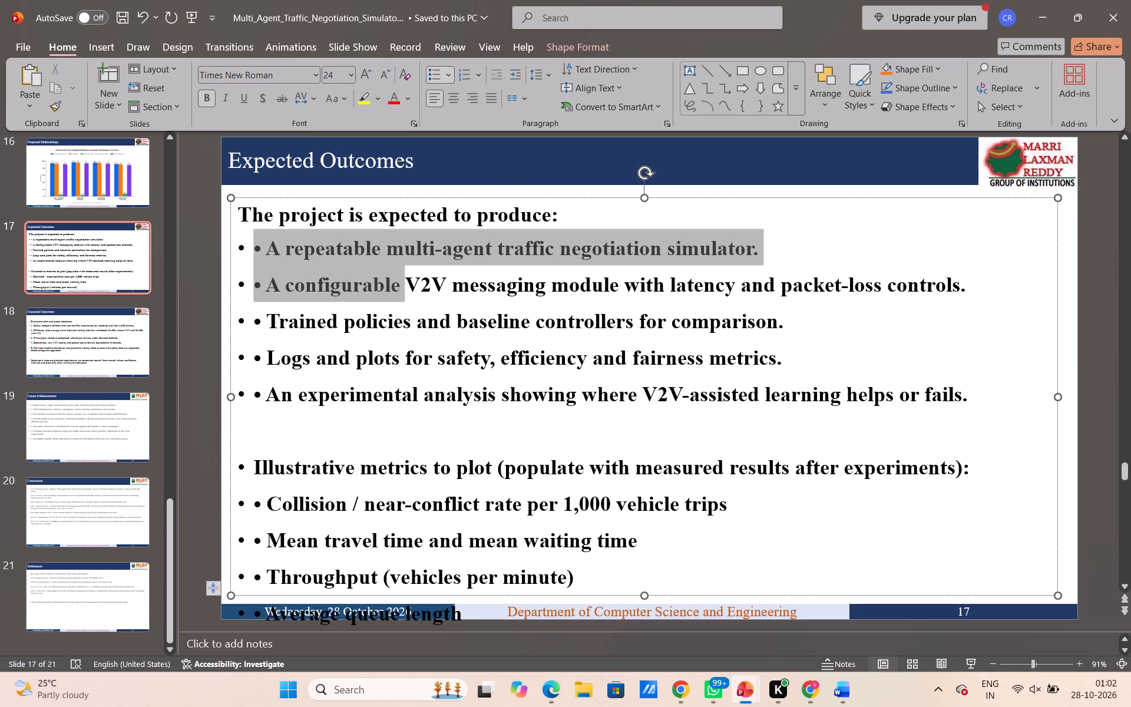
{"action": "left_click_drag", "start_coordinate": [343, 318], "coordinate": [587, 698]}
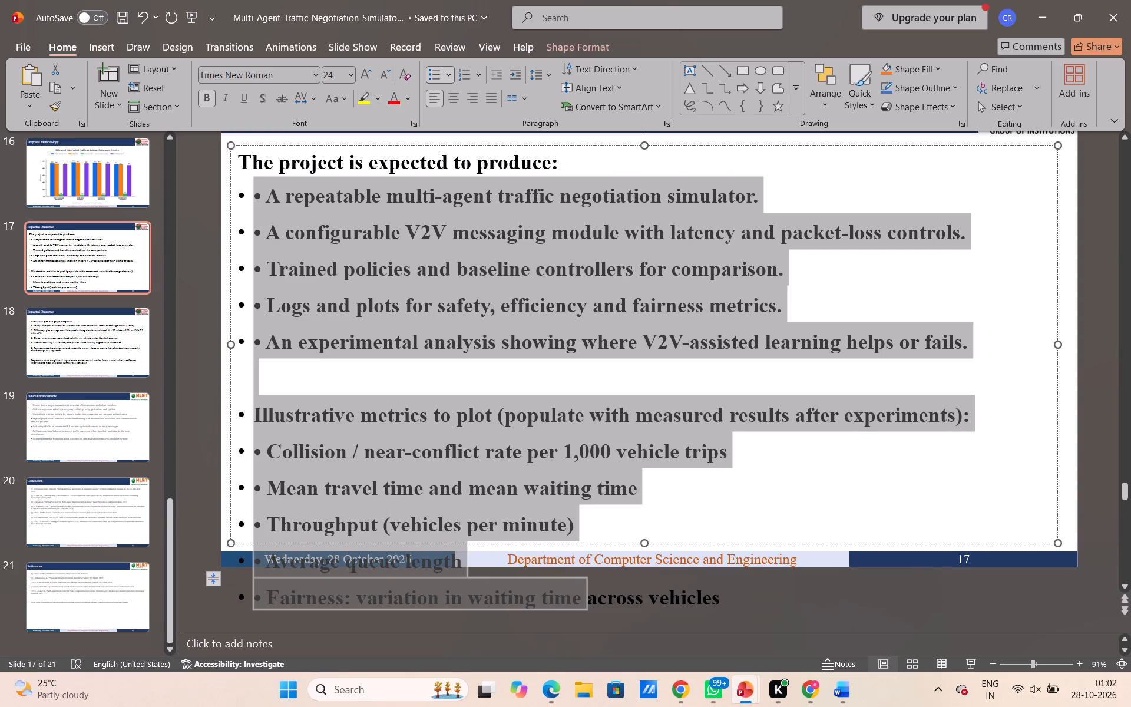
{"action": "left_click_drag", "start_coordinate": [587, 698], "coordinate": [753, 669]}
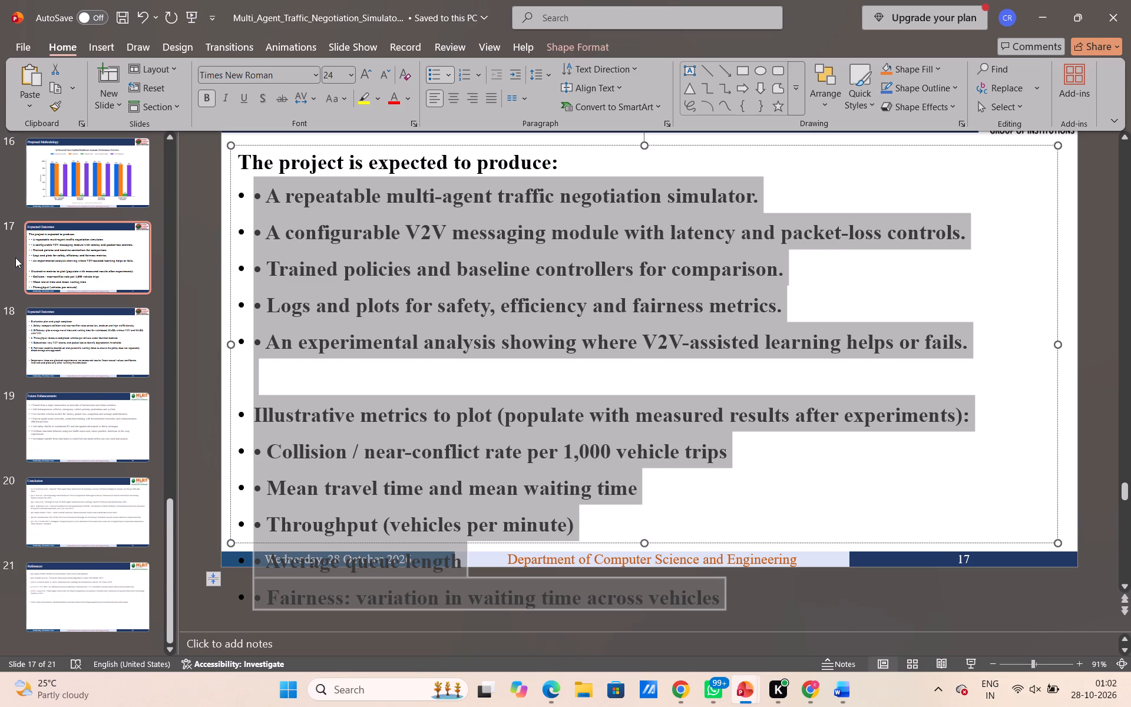
Examine the SDGs of the Project and SIH-2026 Mapping ID slides near the start of the presentation.
{"action": "scroll", "coordinate": [15, 257], "scroll_direction": "up", "scroll_amount": 18}
{"action": "scroll", "coordinate": [15, 257], "scroll_direction": "up", "scroll_amount": 9}
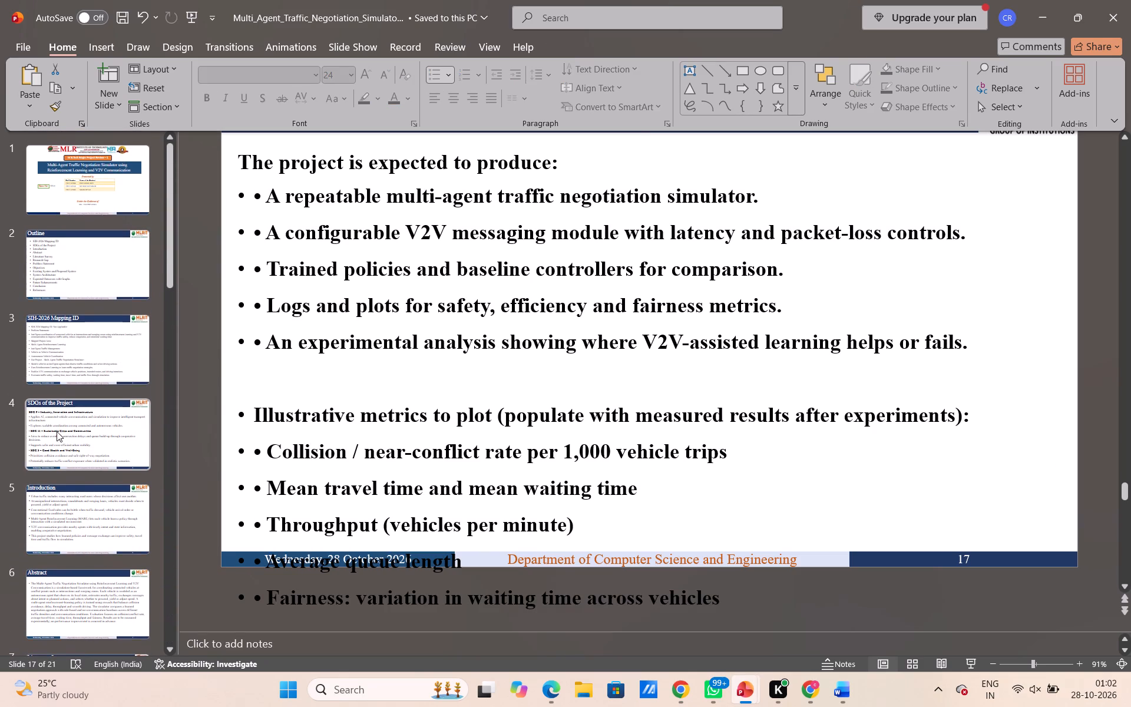
{"action": "left_click", "coordinate": [110, 407]}
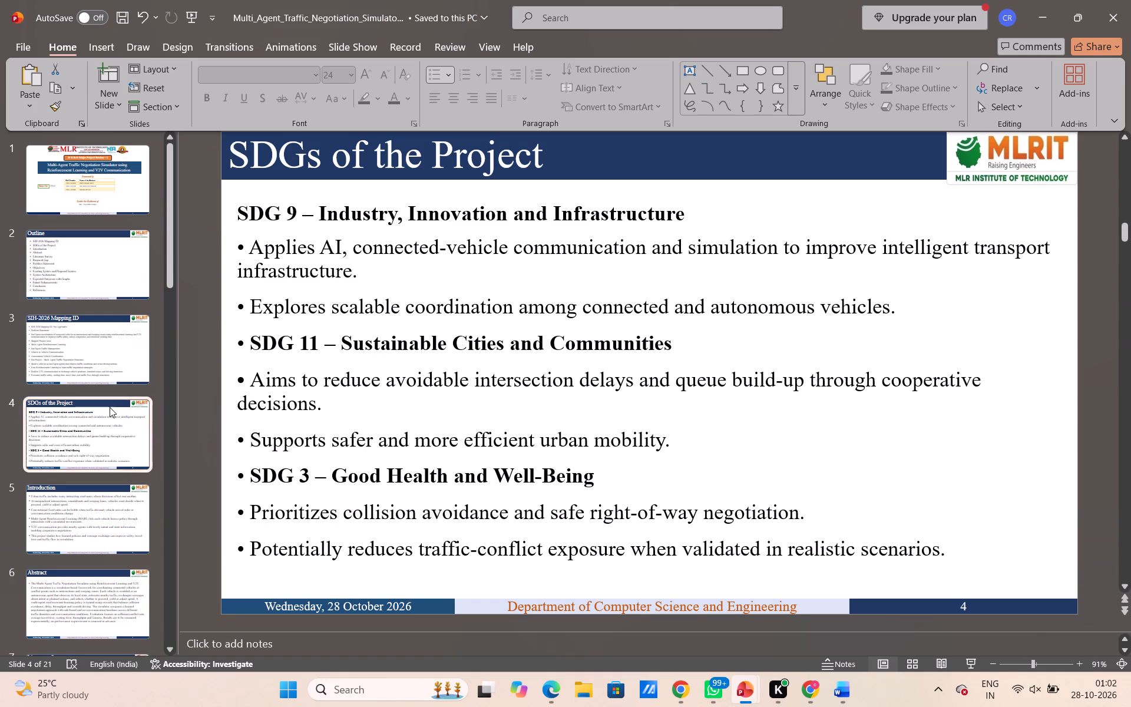
{"action": "left_click", "coordinate": [104, 356]}
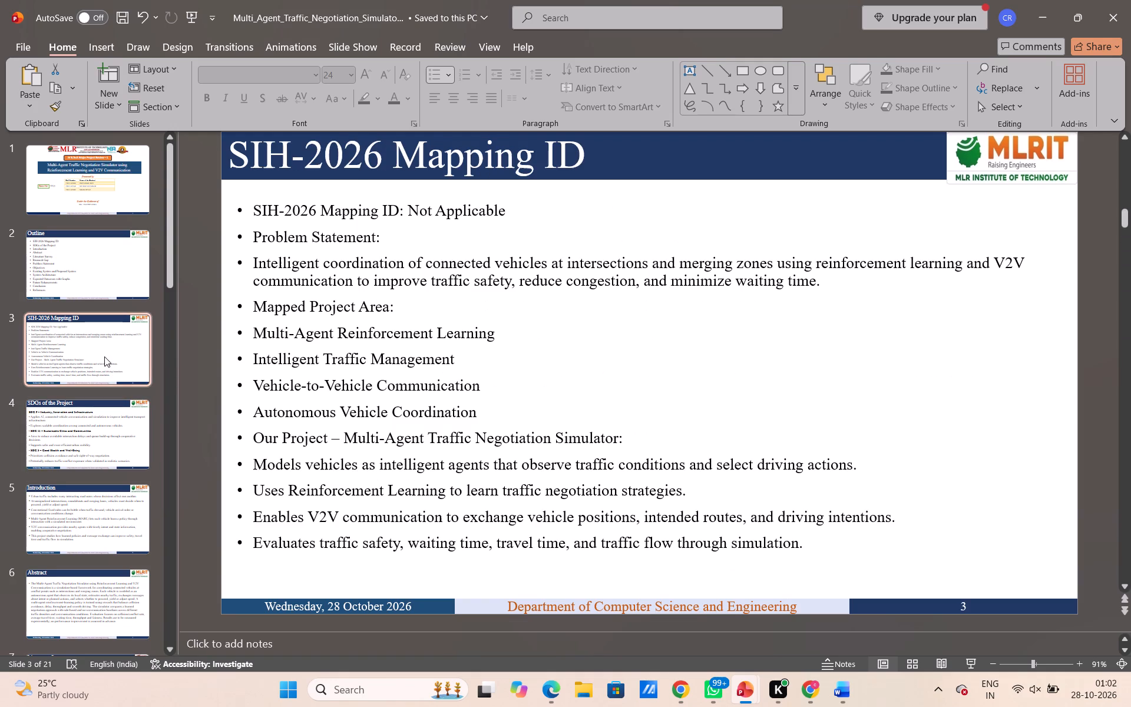
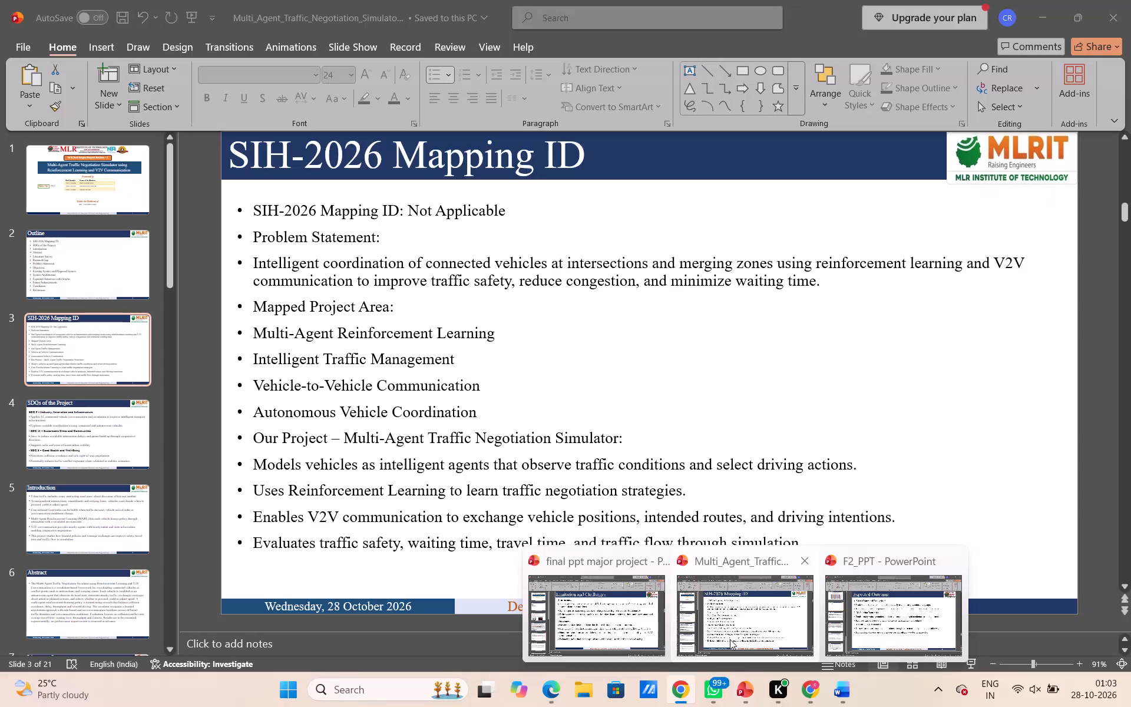
In the Multi-Agent Traffic presentation, replace mapping ID "Not Applicable" with the copied SIH26037 entry and title, keeping "Problem Statement:" on its own line.
{"action": "left_click", "coordinate": [730, 639]}
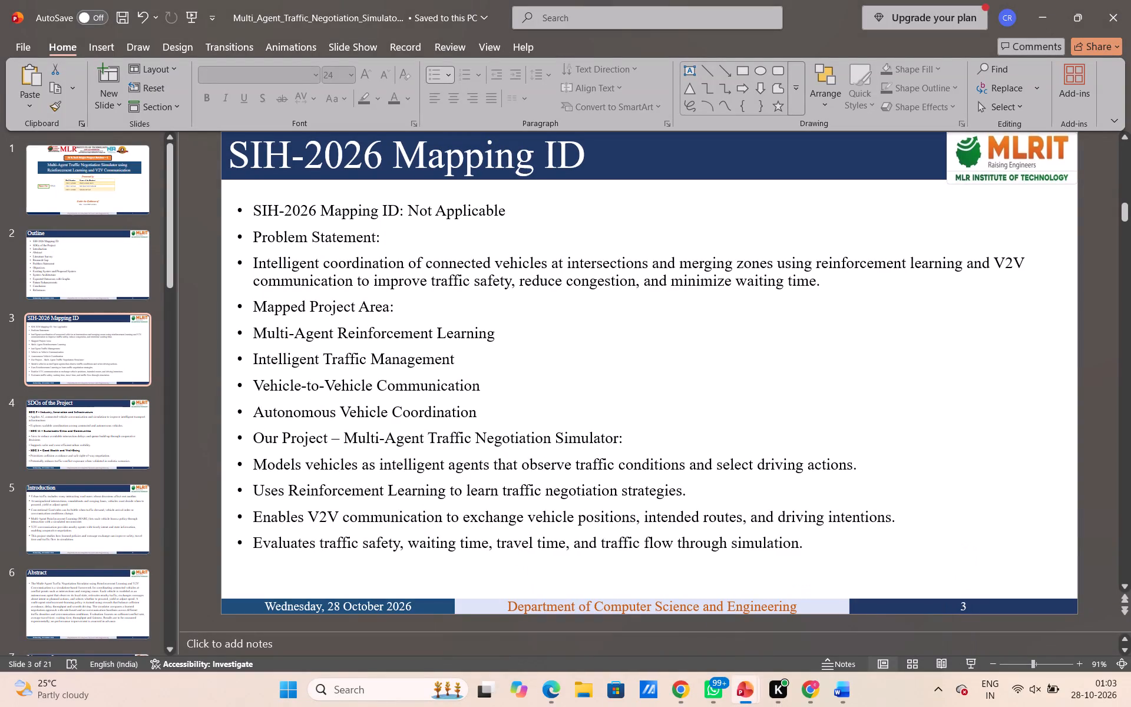
{"action": "triple_click", "coordinate": [505, 212]}
{"action": "left_click", "coordinate": [505, 212]}
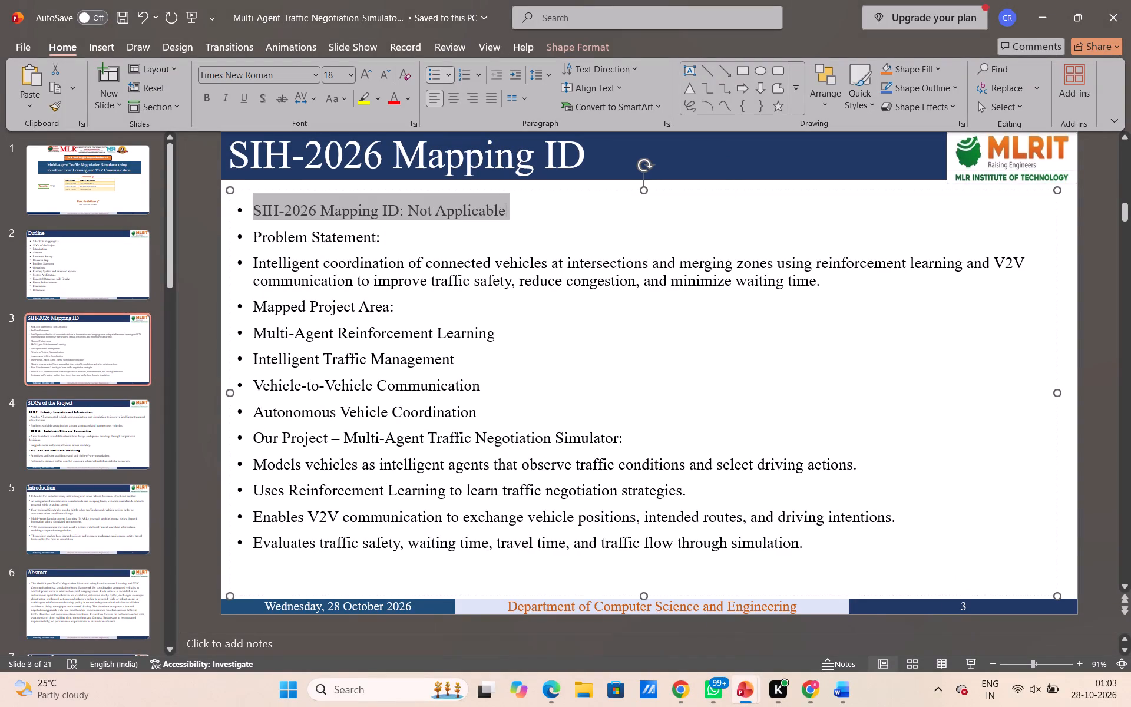
{"action": "left_click_drag", "start_coordinate": [505, 212], "coordinate": [424, 213]}
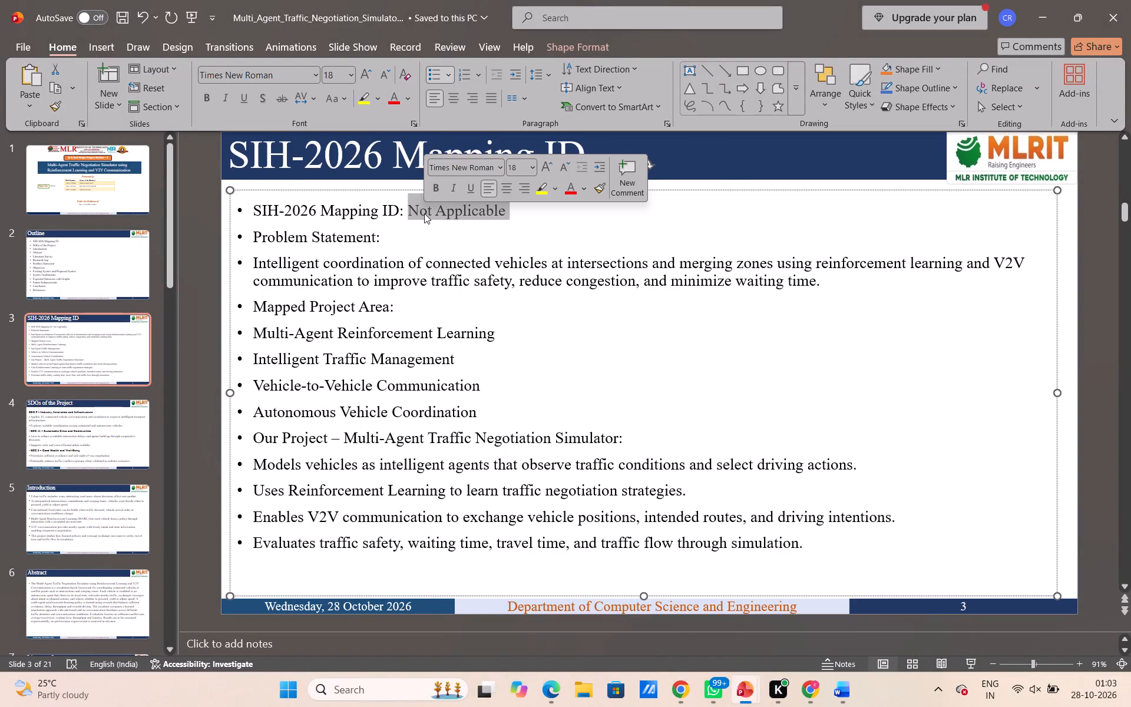
{"action": "key", "text": "ctrl+v"}
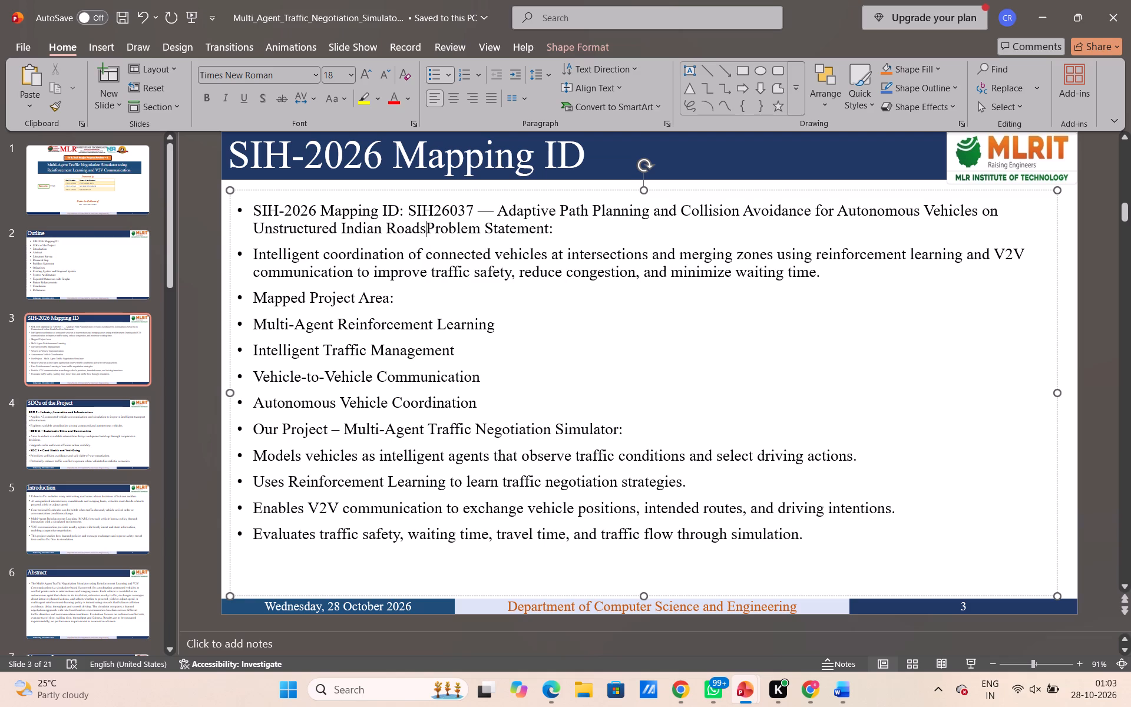
{"action": "key", "text": "Return"}
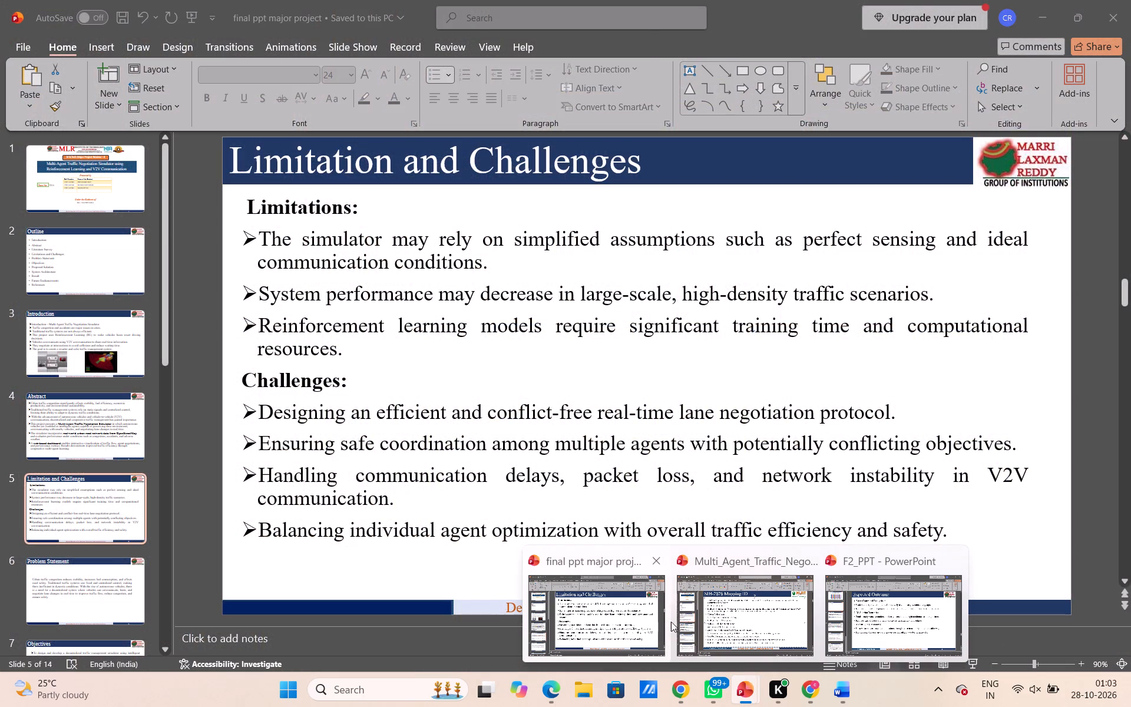
Using the SIH-2026 Mapping ID slide in F2_PPT as reference, trim the traffic presentation's mapping ID line to SIH26037 without the title.
{"action": "left_click", "coordinate": [889, 621]}
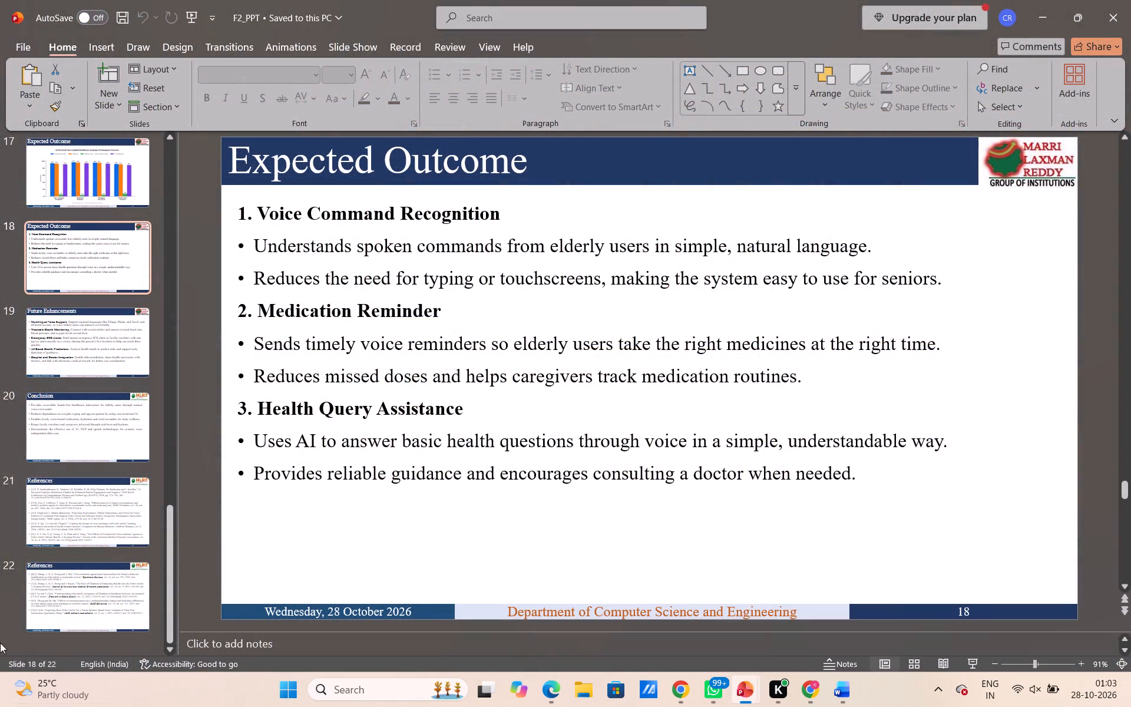
{"action": "scroll", "coordinate": [72, 356], "scroll_direction": "up", "scroll_amount": 20}
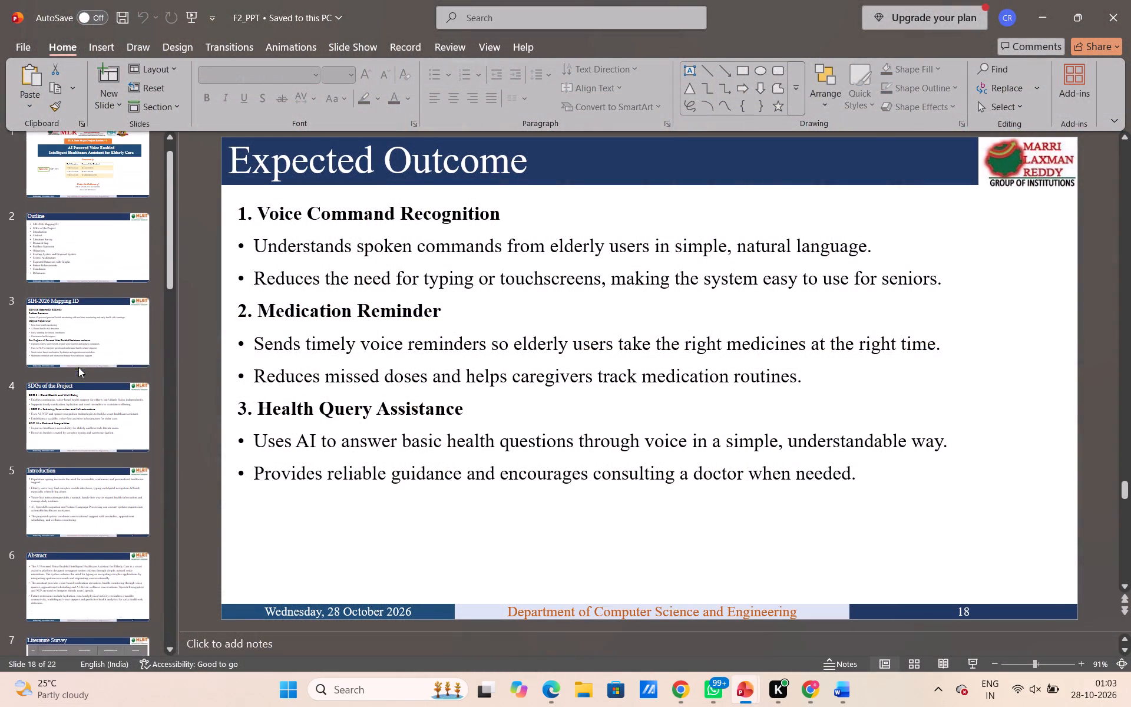
{"action": "left_click", "coordinate": [75, 276]}
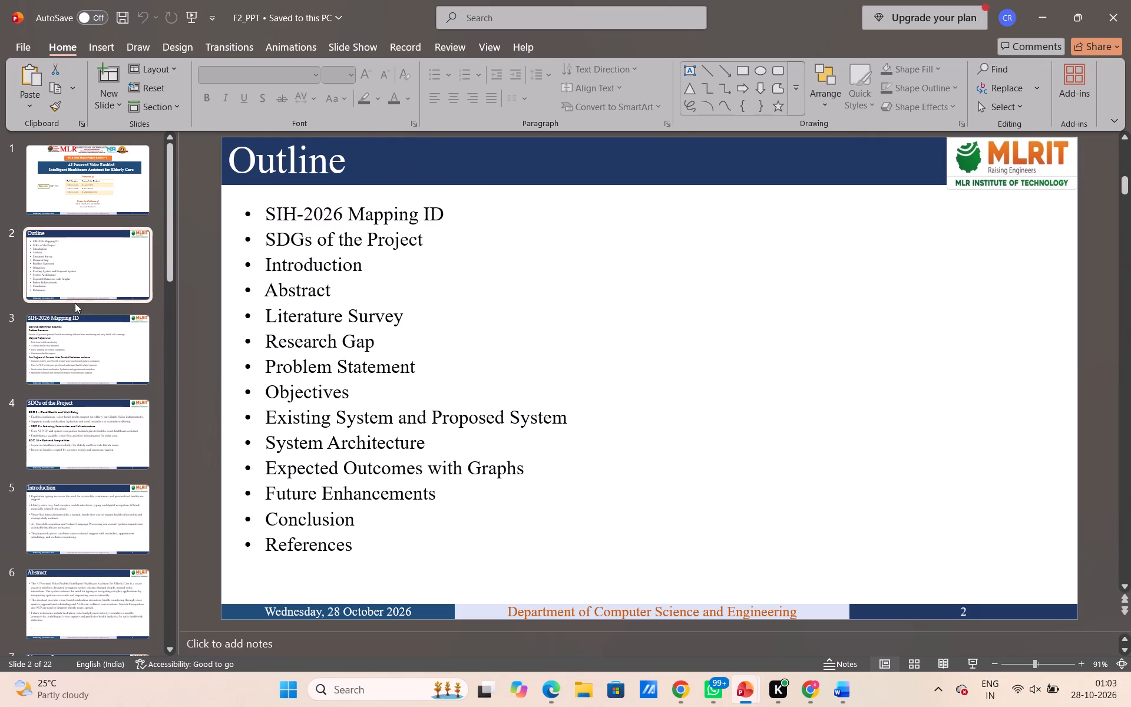
{"action": "left_click", "coordinate": [77, 320]}
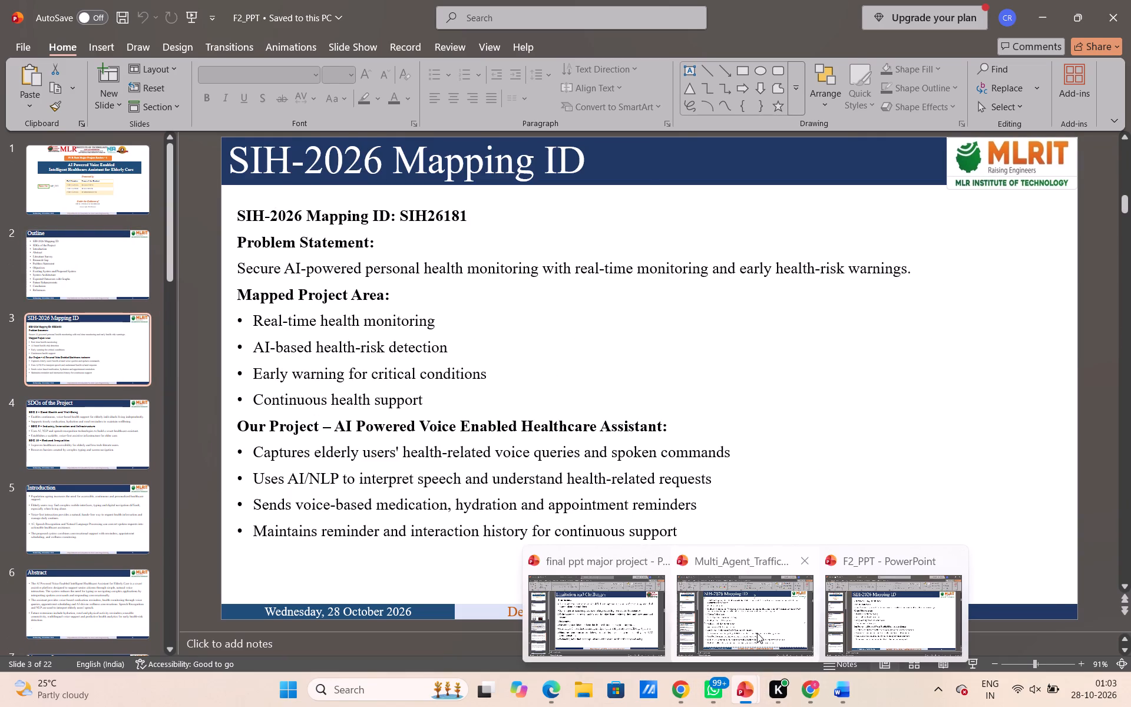
{"action": "left_click", "coordinate": [757, 633]}
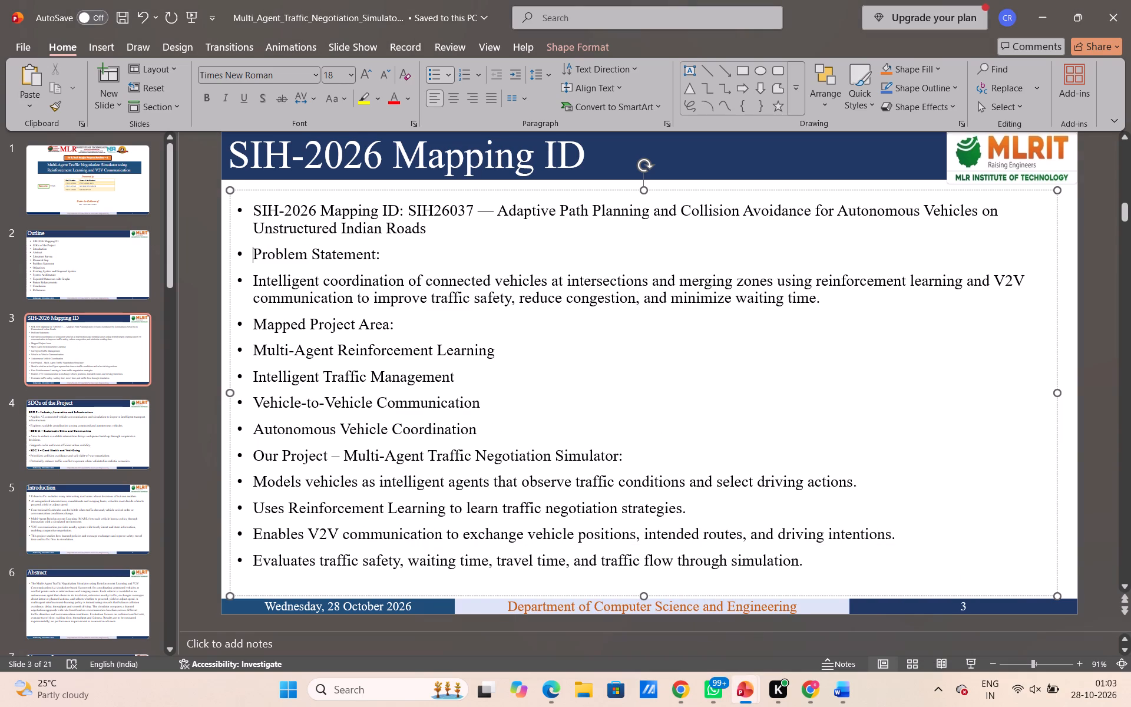
{"action": "left_click_drag", "start_coordinate": [477, 212], "coordinate": [490, 227]}
{"action": "key", "text": "BackSpace"}
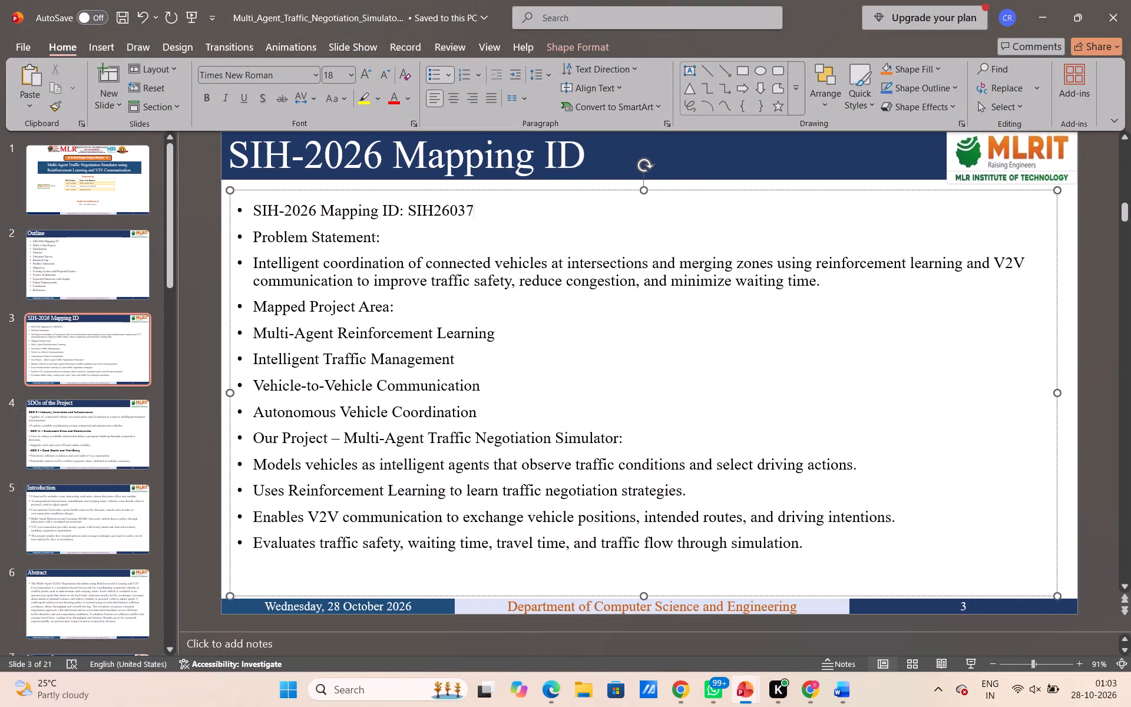
Make the SIH-2026 Mapping ID, Problem Statement and Mapped Project Area lines bold.
{"action": "left_click_drag", "start_coordinate": [428, 242], "coordinate": [272, 214]}
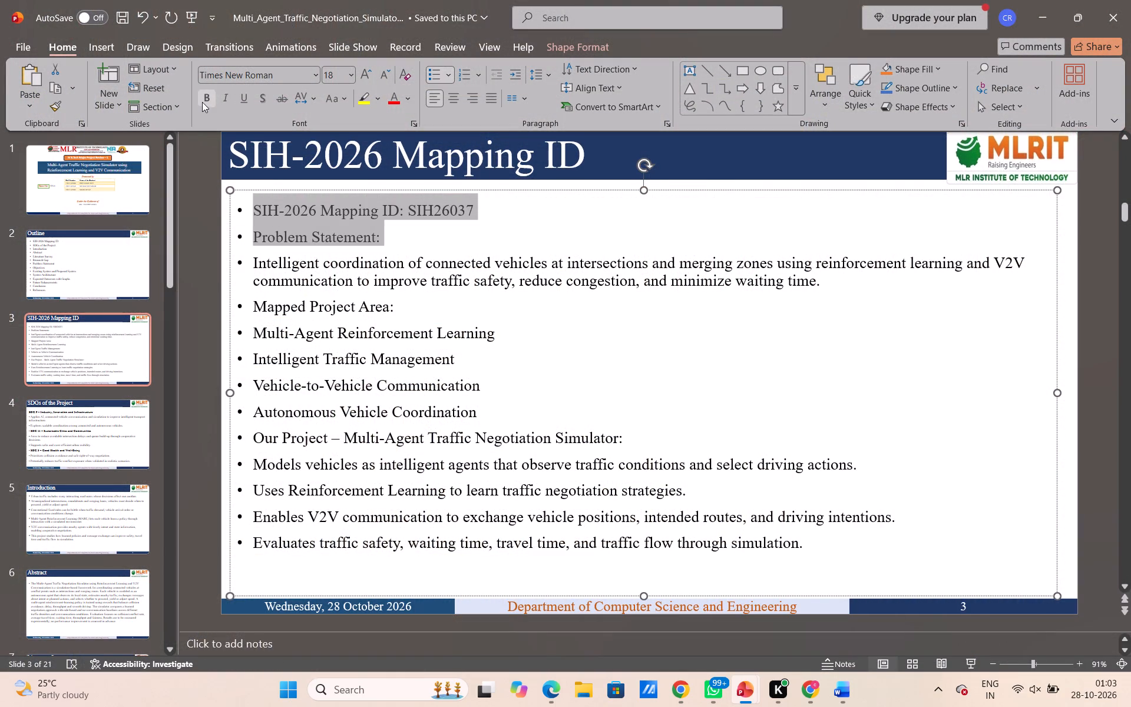
{"action": "left_click", "coordinate": [203, 104]}
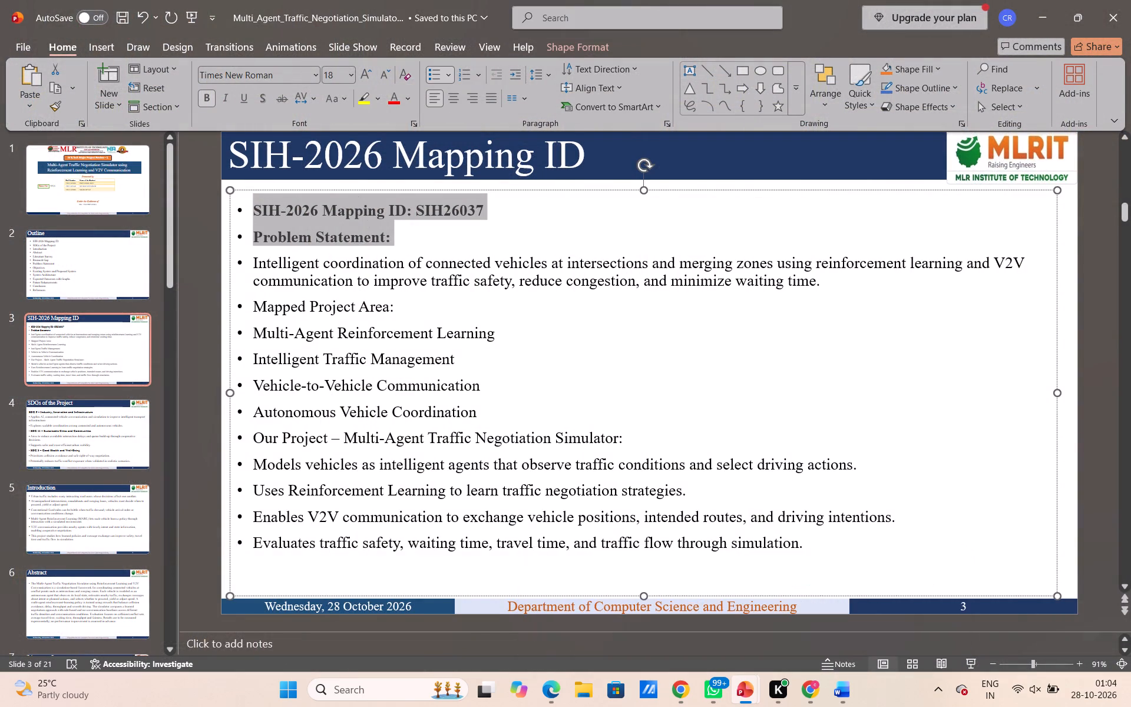
{"action": "left_click_drag", "start_coordinate": [398, 309], "coordinate": [329, 303]}
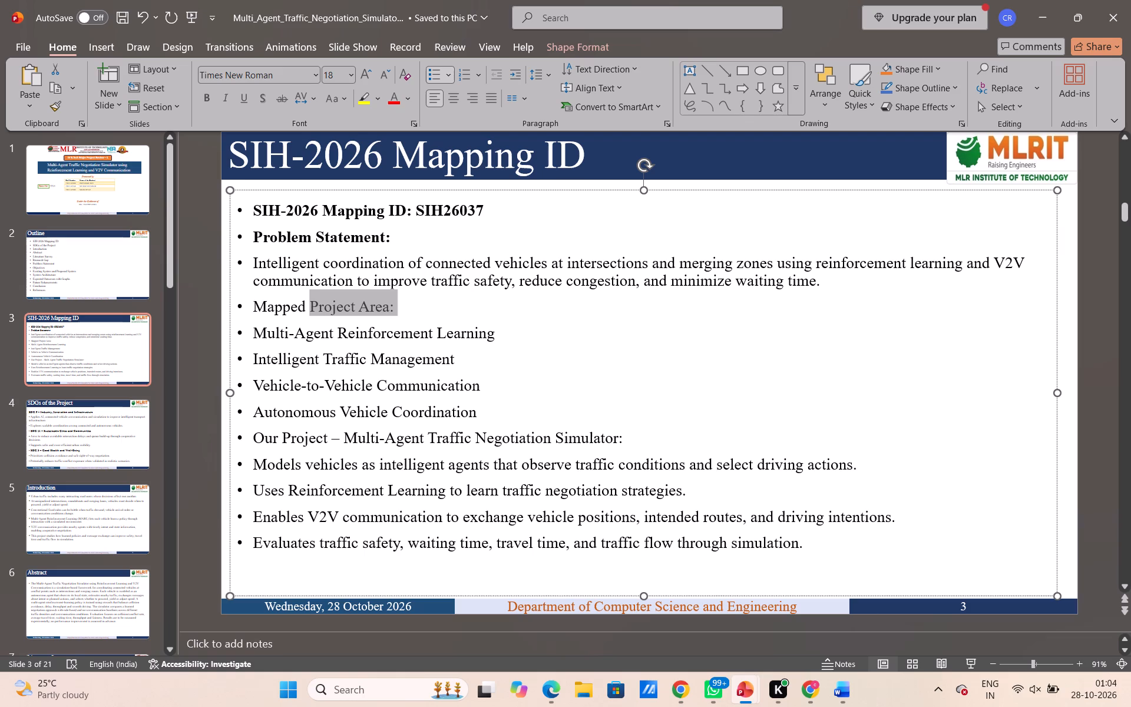
{"action": "left_click_drag", "start_coordinate": [329, 303], "coordinate": [213, 310]}
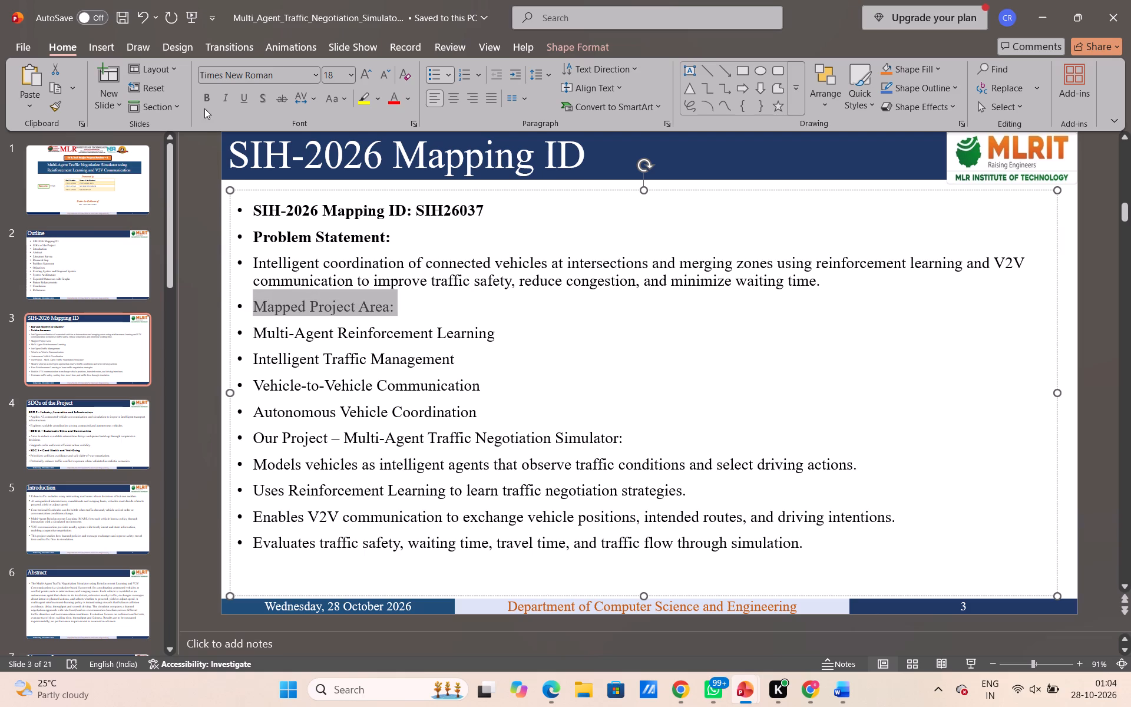
{"action": "left_click", "coordinate": [210, 96]}
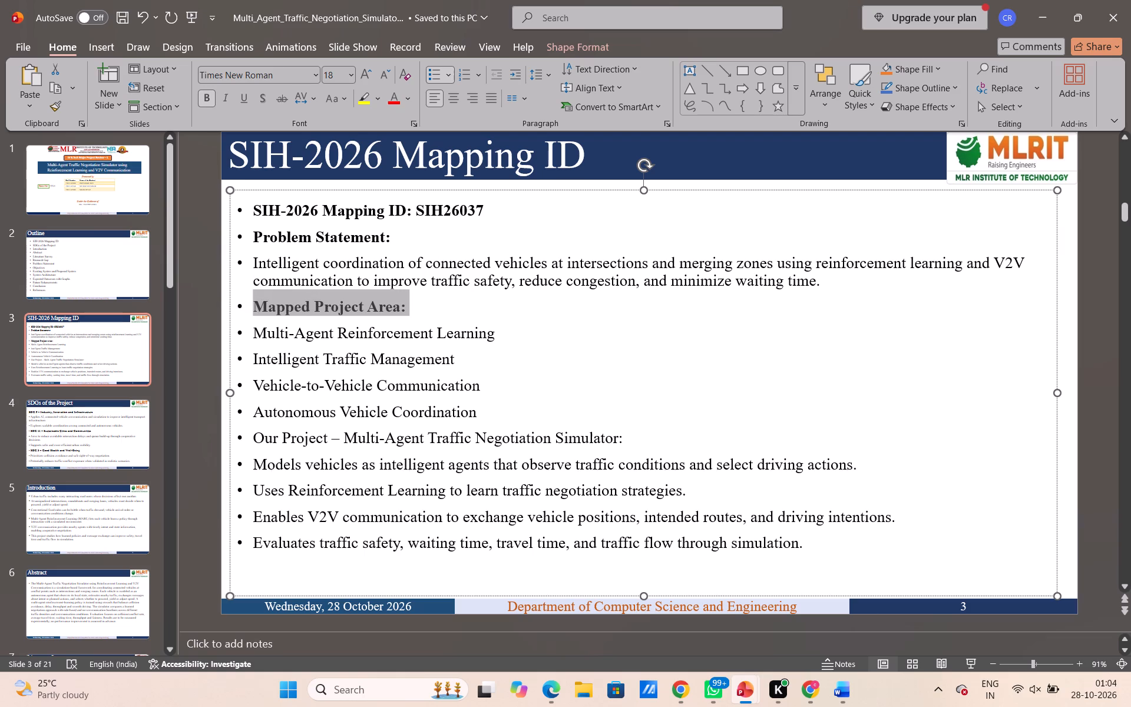
Remove the bullets from the mapping ID line, the Problem Statement heading and its paragraph, and the Mapped Project Area heading, matching F2_PPT.
{"action": "left_click", "coordinate": [249, 269]}
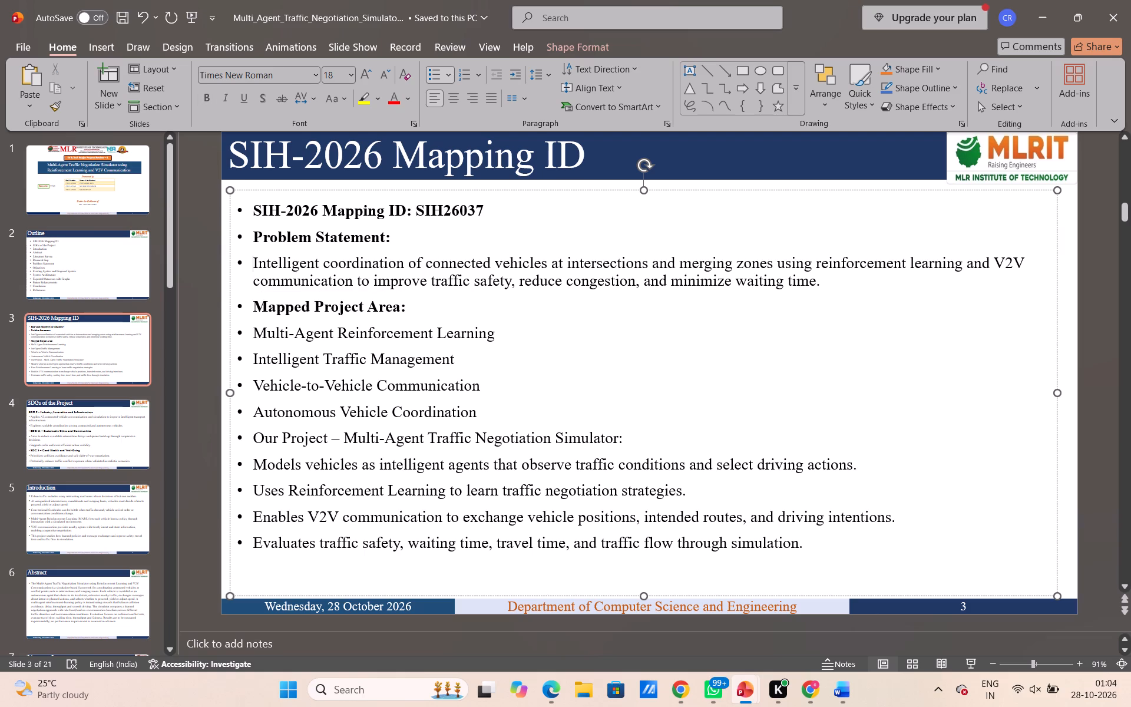
{"action": "key", "text": "Up"}
{"action": "key", "text": "BackSpace"}
{"action": "key", "text": "Up"}
{"action": "key", "text": "BackSpace"}
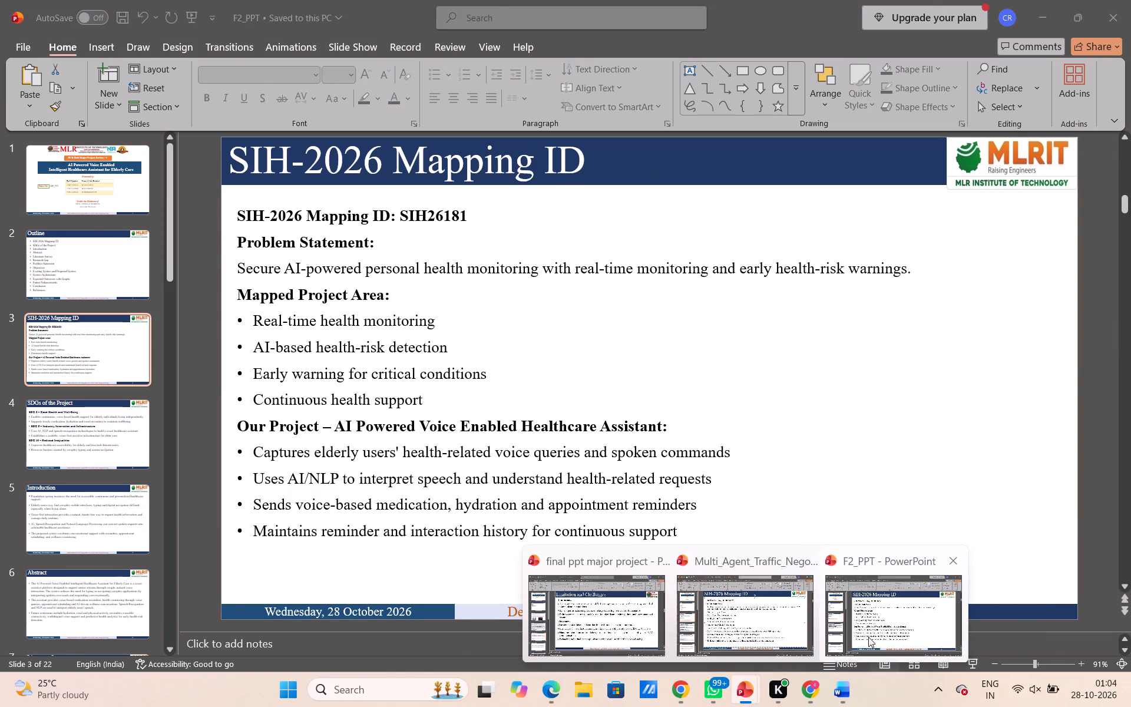
{"action": "left_click", "coordinate": [781, 606]}
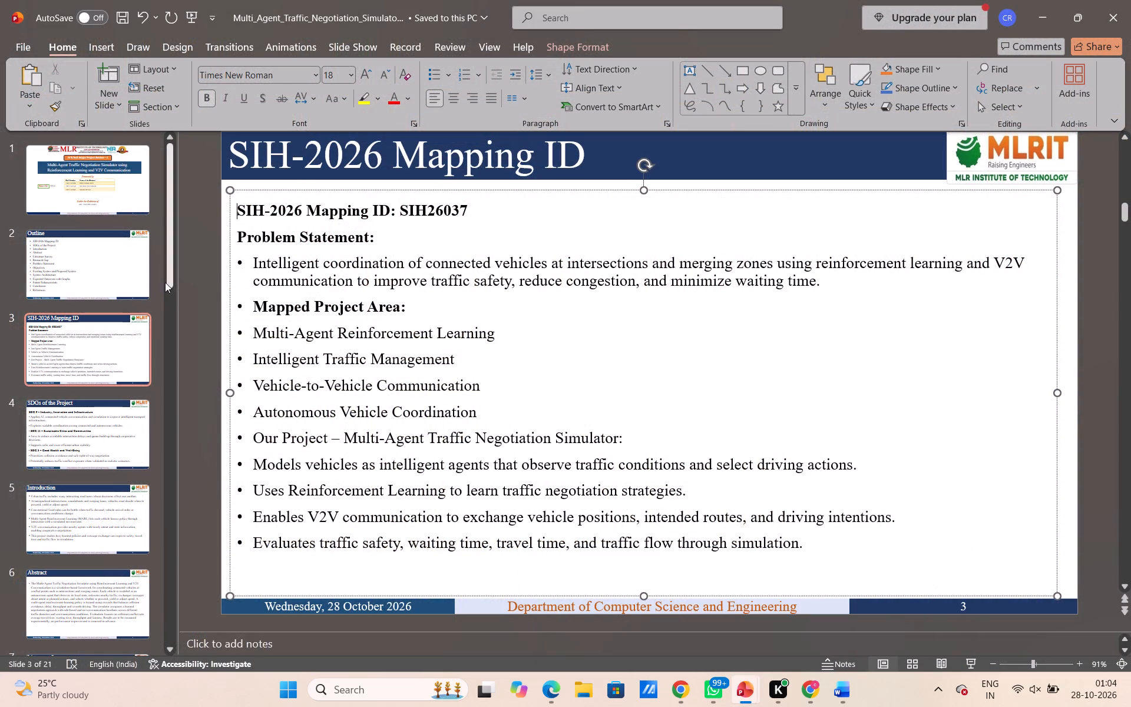
{"action": "left_click", "coordinate": [257, 266]}
{"action": "key", "text": "Left"}
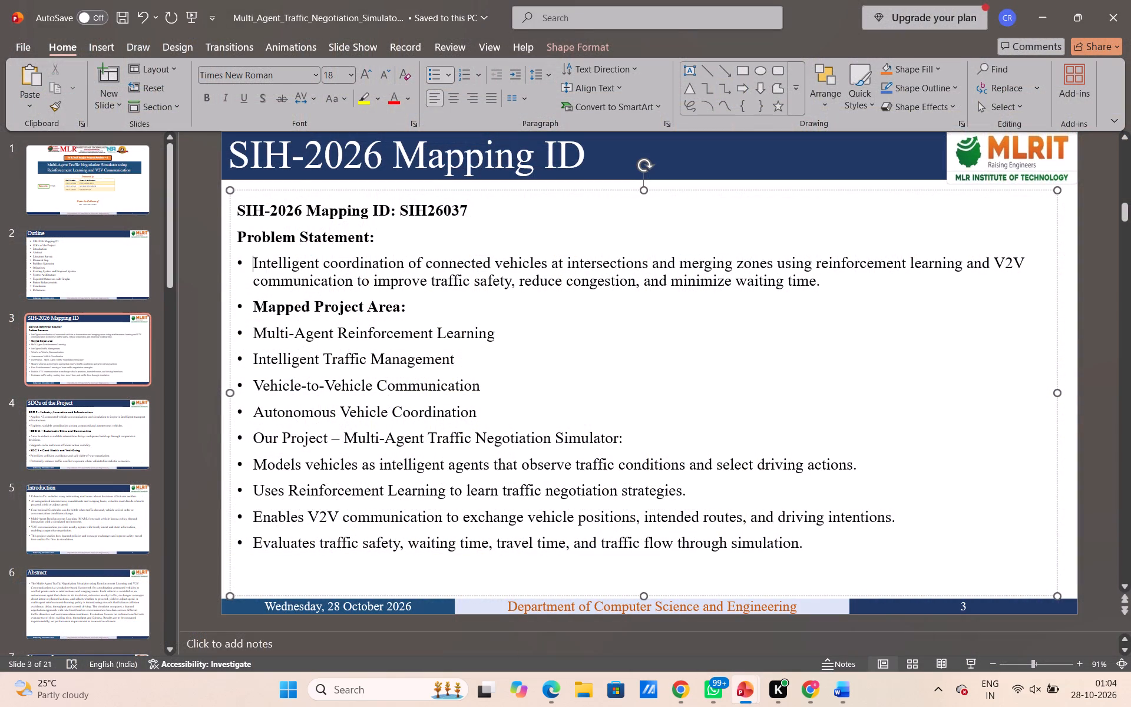
{"action": "key", "text": "BackSpace"}
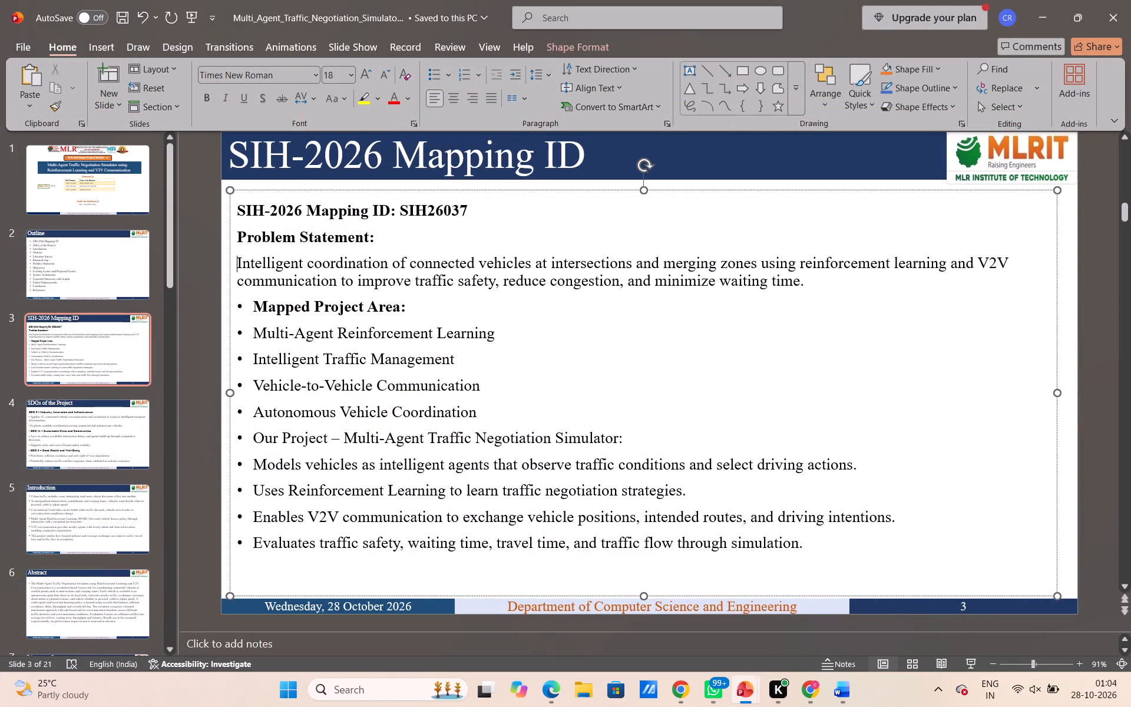
{"action": "key", "text": "Down"}
{"action": "key", "text": "Down"}
{"action": "key", "text": "BackSpace"}
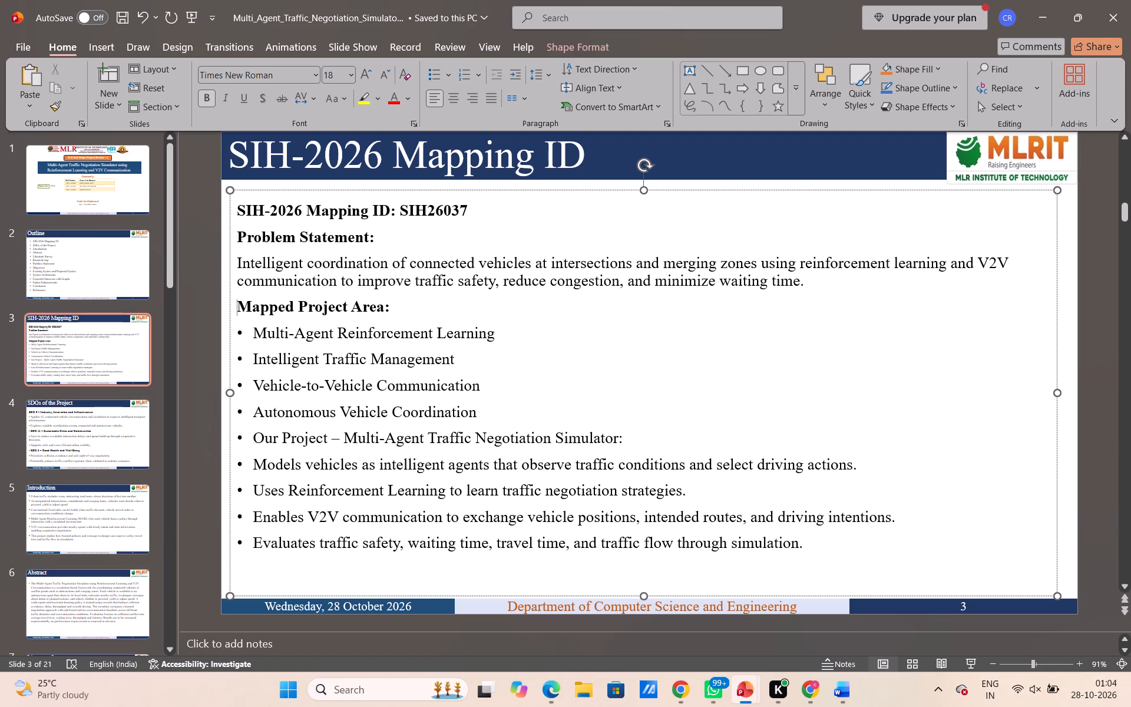
Remove the bullet from the "Our Project – Multi-Agent Traffic Negotiation Simulator:" line and make it bold.
{"action": "left_click", "coordinate": [478, 409]}
{"action": "left_click", "coordinate": [256, 442]}
{"action": "key", "text": "BackSpace"}
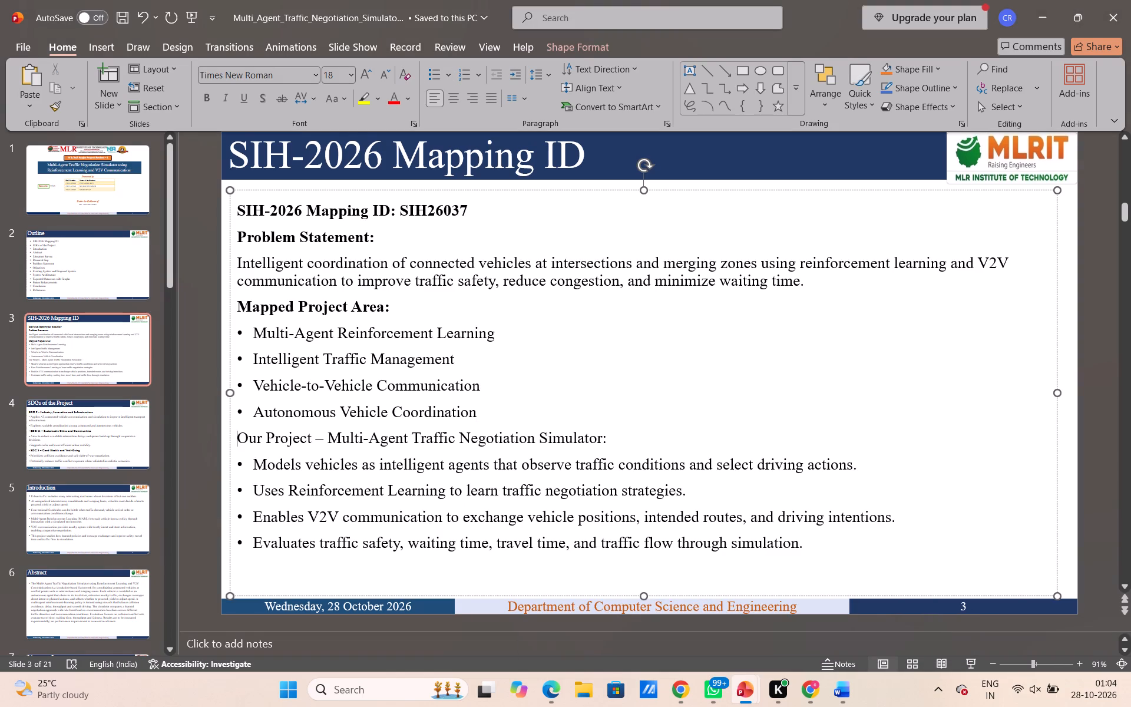
{"action": "key", "text": "ctrl+shift+Right"}
{"action": "key", "text": "ctrl+shift+Right"}
{"action": "key", "text": "ctrl+shift+Right"}
{"action": "key", "text": "ctrl+shift+Right"}
{"action": "key", "text": "ctrl+shift+Right"}
{"action": "key", "text": "ctrl+shift+Right"}
{"action": "key", "text": "ctrl+shift+Right"}
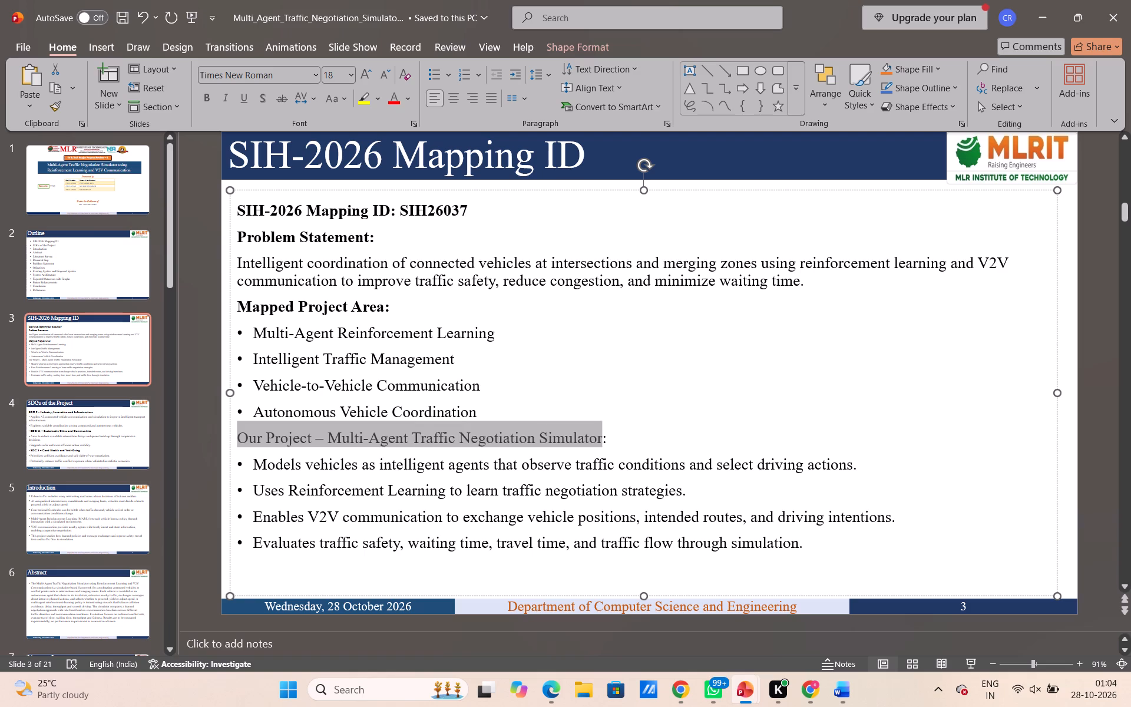
{"action": "key", "text": "ctrl+shift+Right"}
{"action": "left_click", "coordinate": [202, 99]}
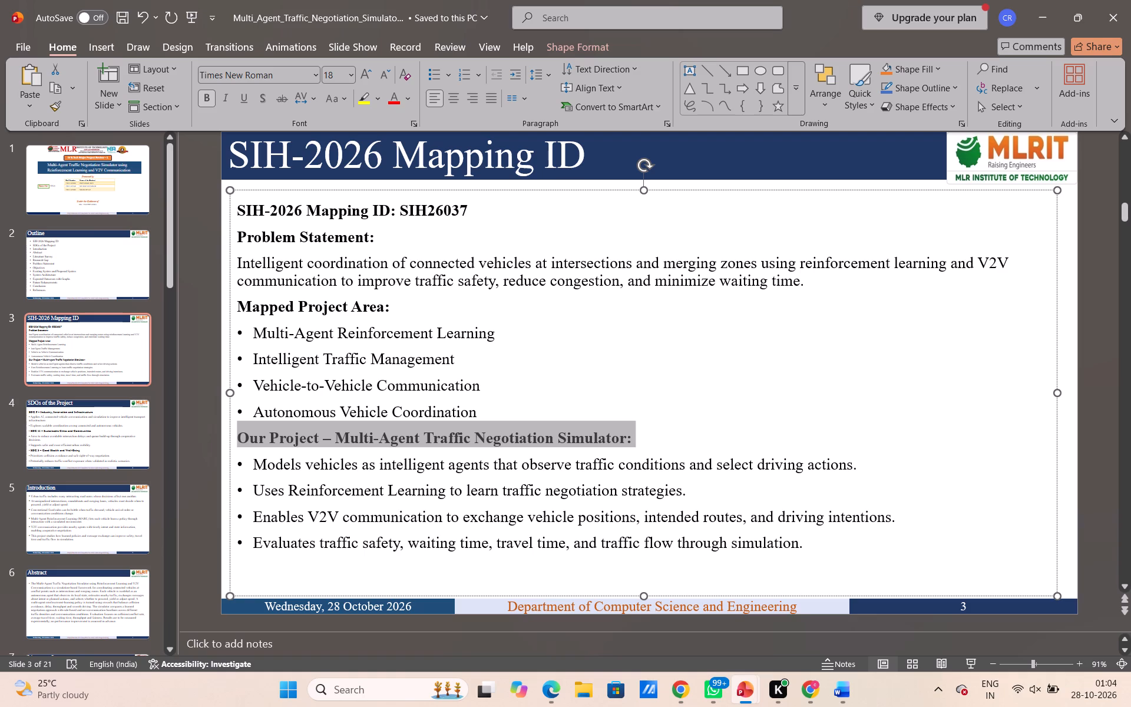
{"action": "left_click", "coordinate": [693, 382]}
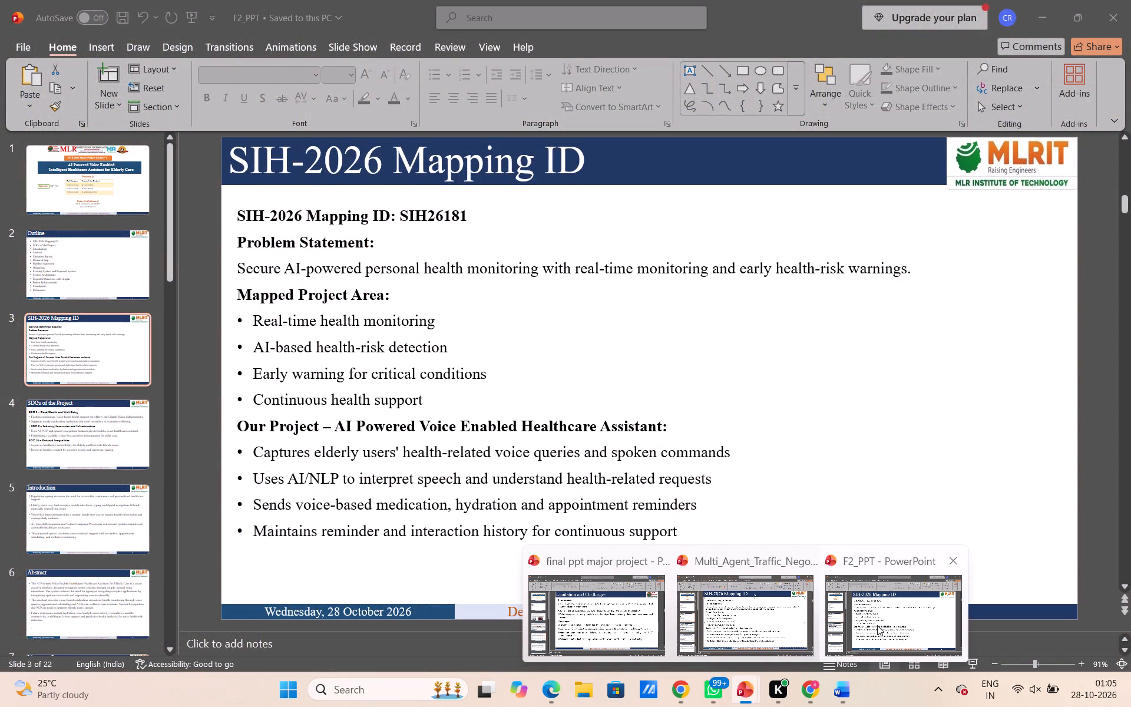
Return to the traffic presentation and check its closing slides, Expected Outcomes, Conclusion and References, for content and formatting still needing correction.
{"action": "left_click", "coordinate": [799, 632]}
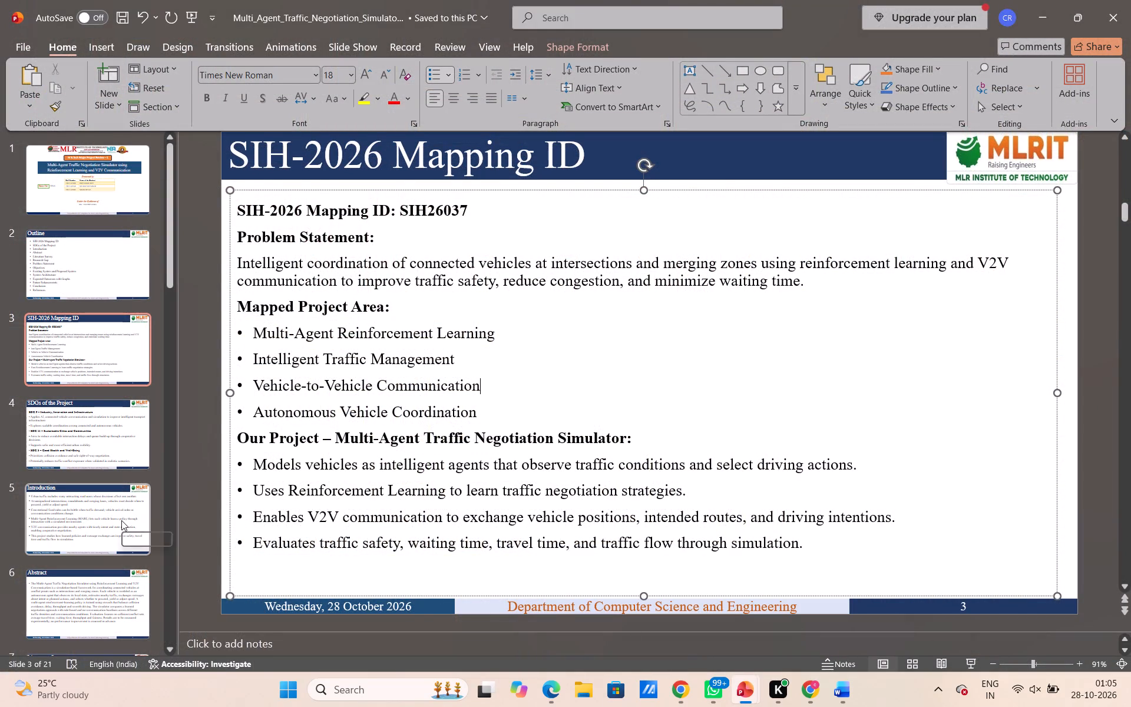
{"action": "scroll", "coordinate": [121, 520], "scroll_direction": "down", "scroll_amount": 10}
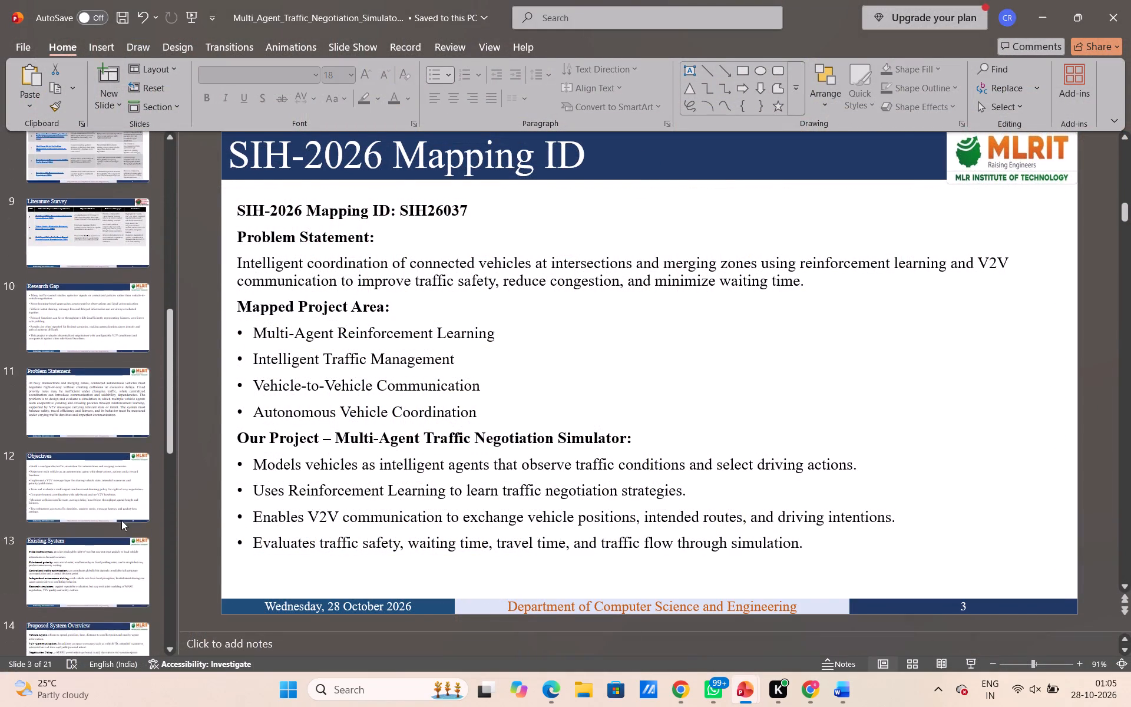
{"action": "scroll", "coordinate": [121, 520], "scroll_direction": "down", "scroll_amount": 3}
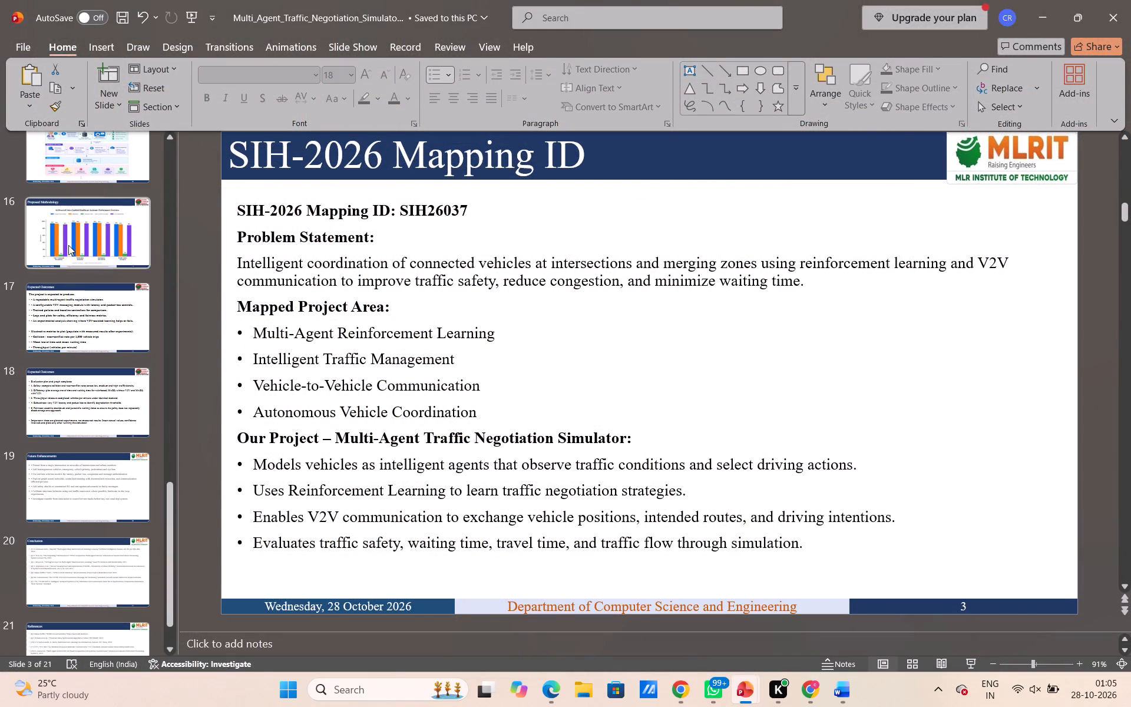
{"action": "left_click", "coordinate": [94, 311]}
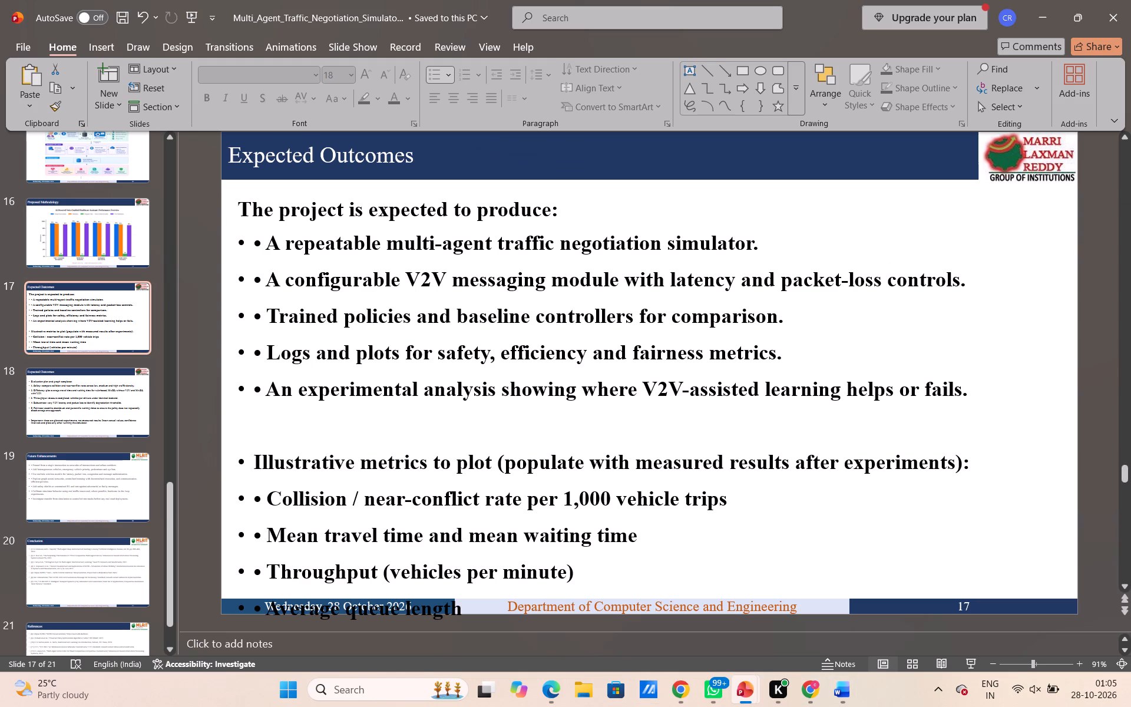
{"action": "left_click", "coordinate": [494, 530]}
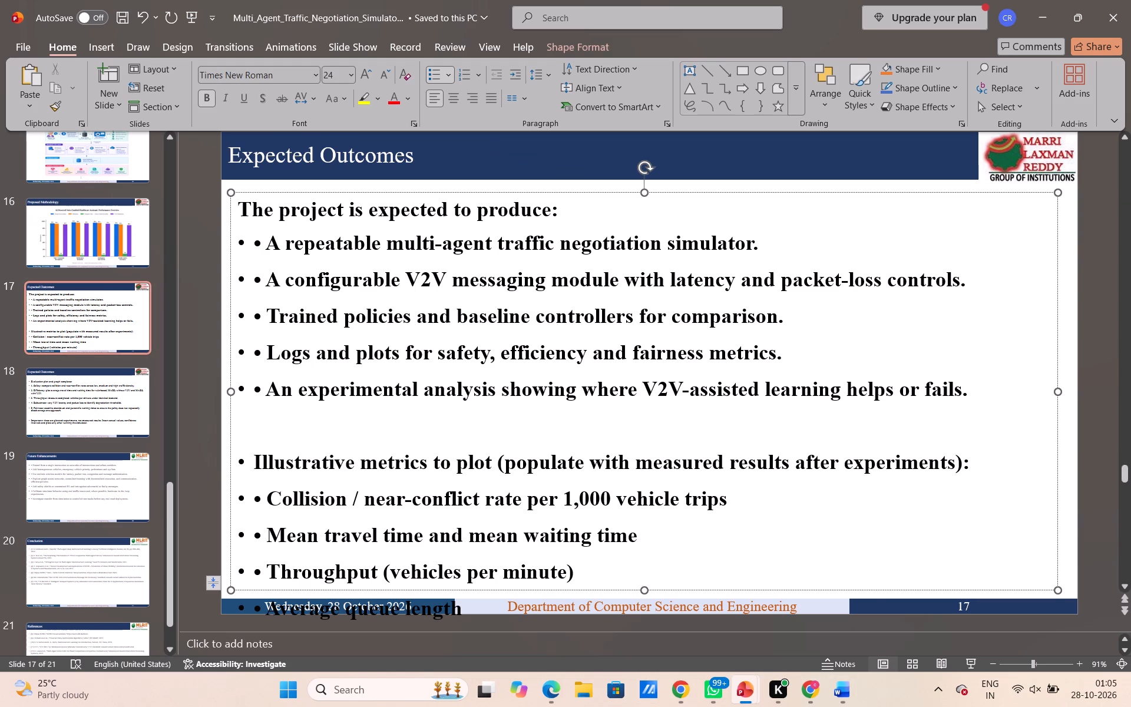
{"action": "key", "text": "ctrl+a"}
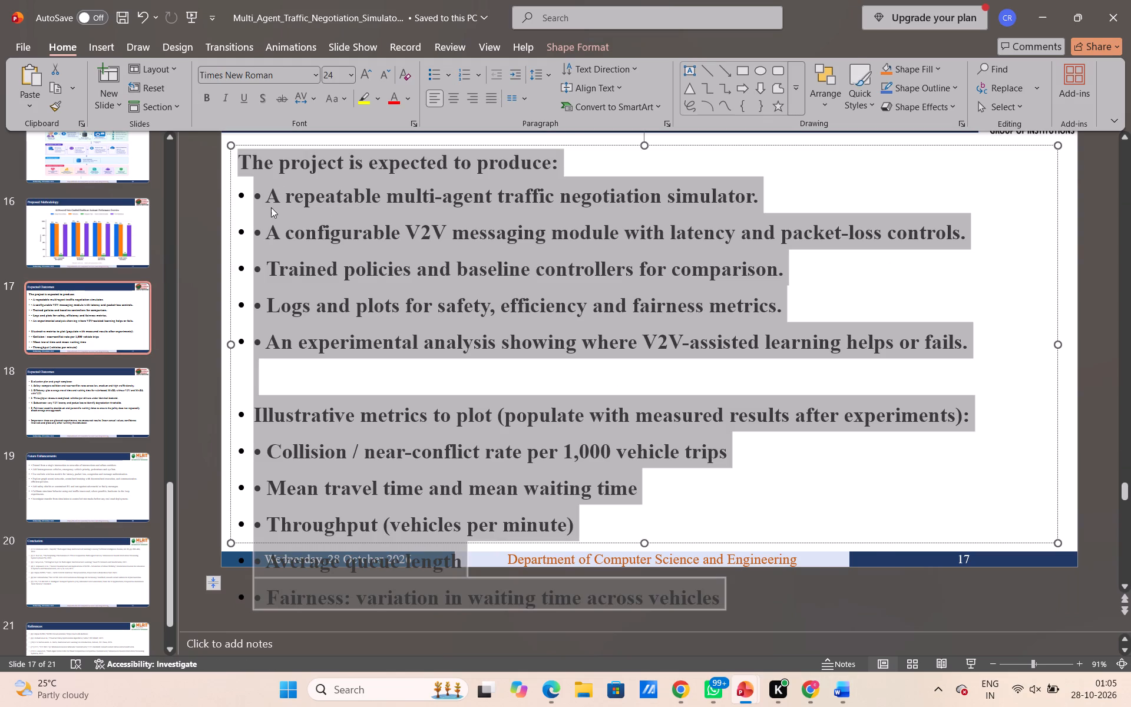
{"action": "left_click", "coordinate": [280, 232]}
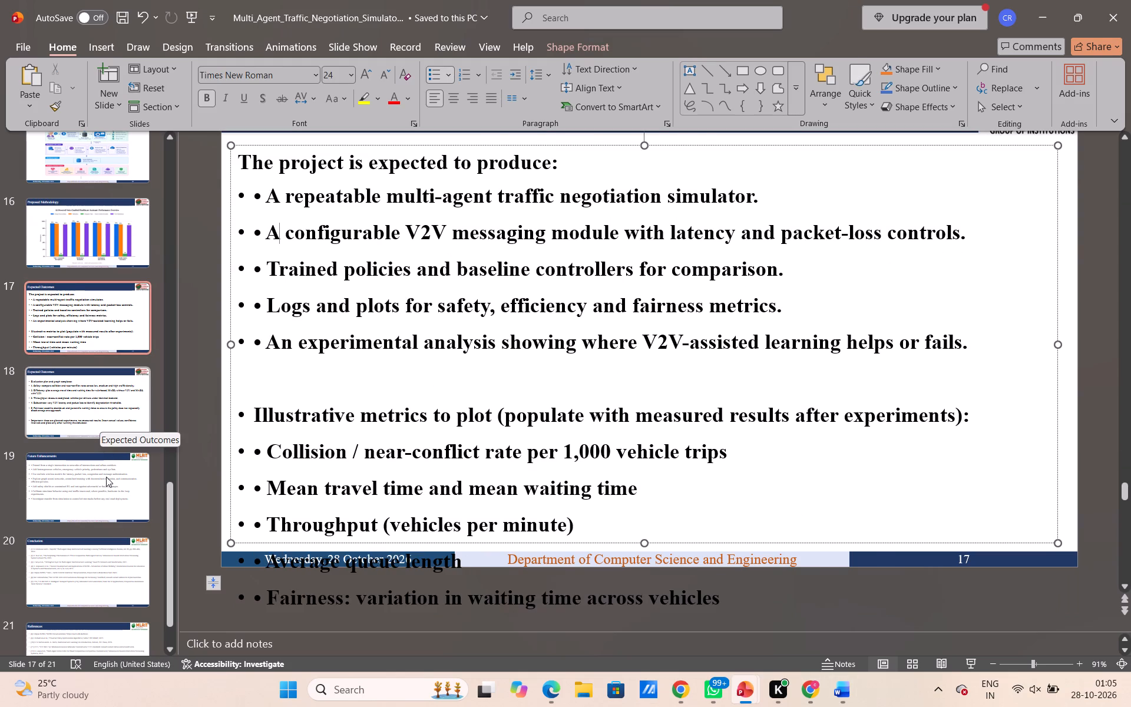
{"action": "left_click", "coordinate": [108, 494]}
{"action": "scroll", "coordinate": [108, 494], "scroll_direction": "down", "scroll_amount": 8}
{"action": "left_click", "coordinate": [110, 624]}
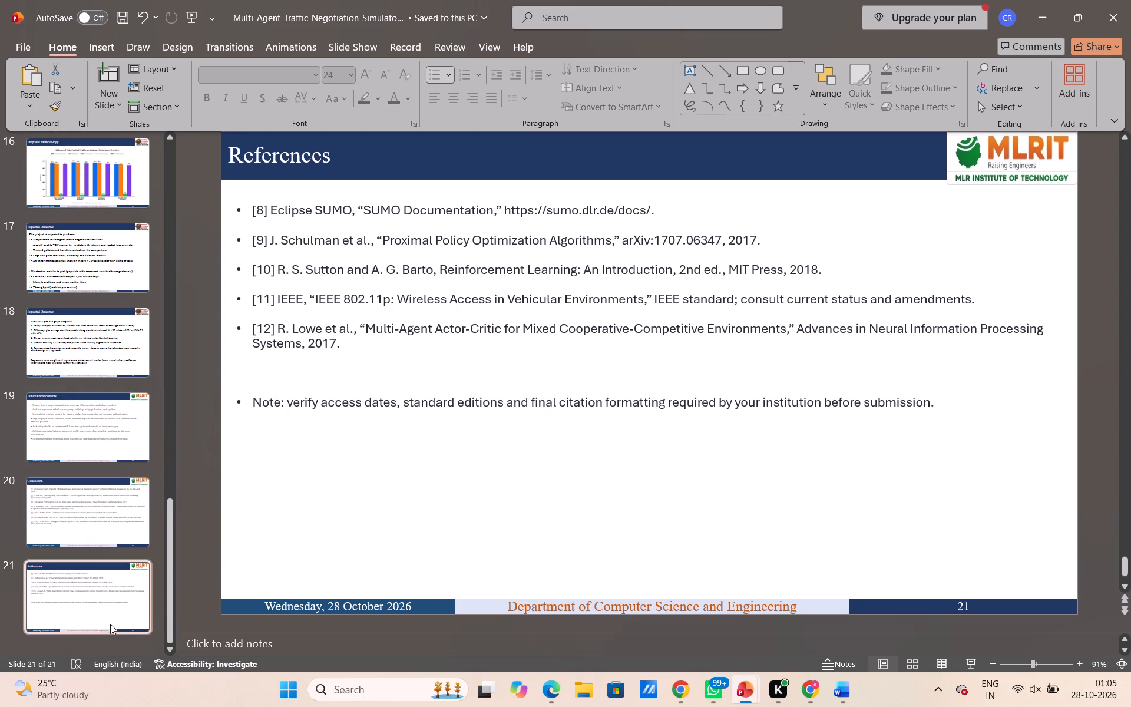
{"action": "left_click", "coordinate": [118, 559]}
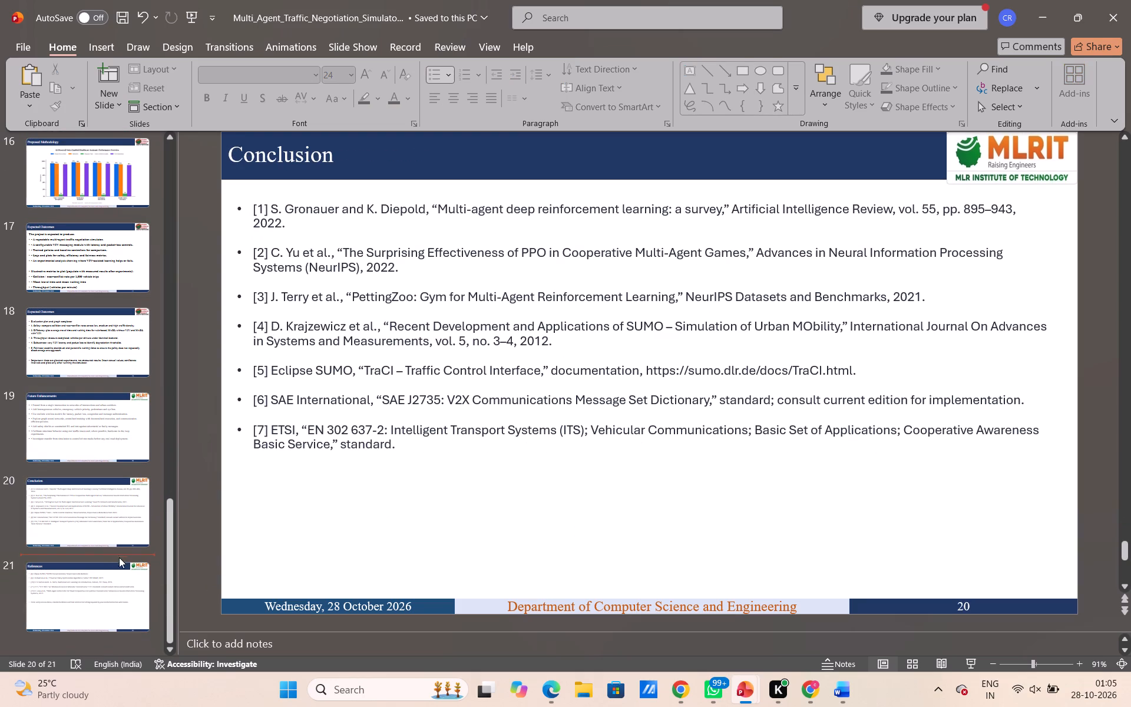
{"action": "left_click", "coordinate": [121, 614]}
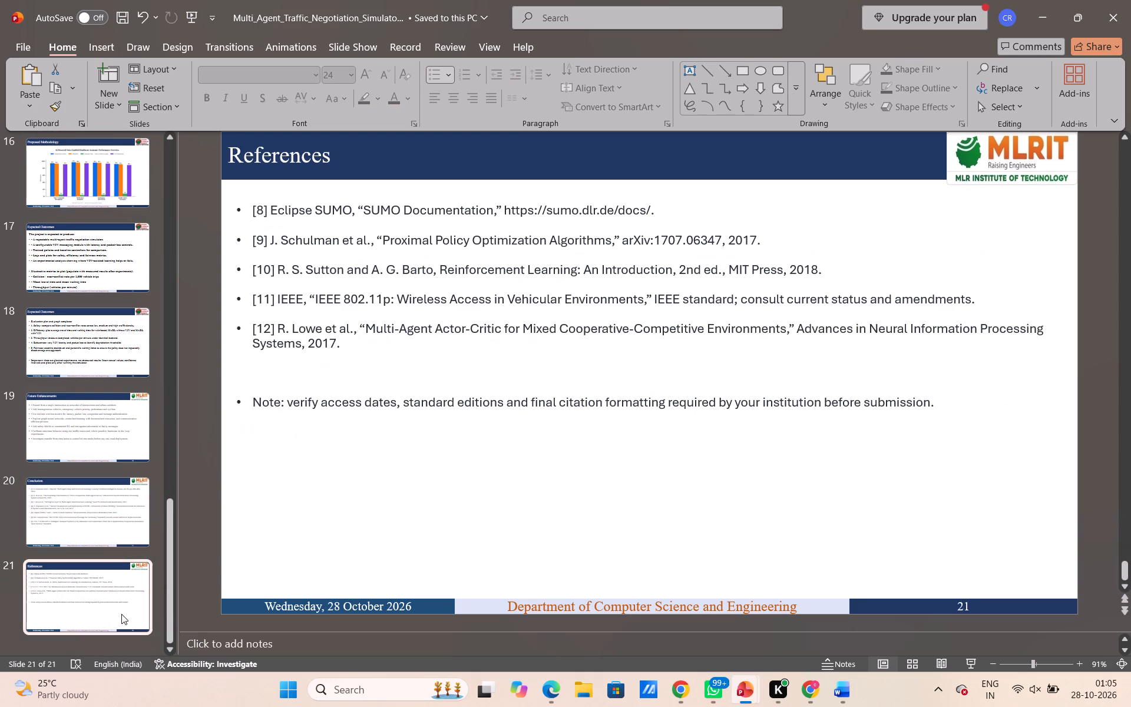
{"action": "left_click", "coordinate": [109, 541]}
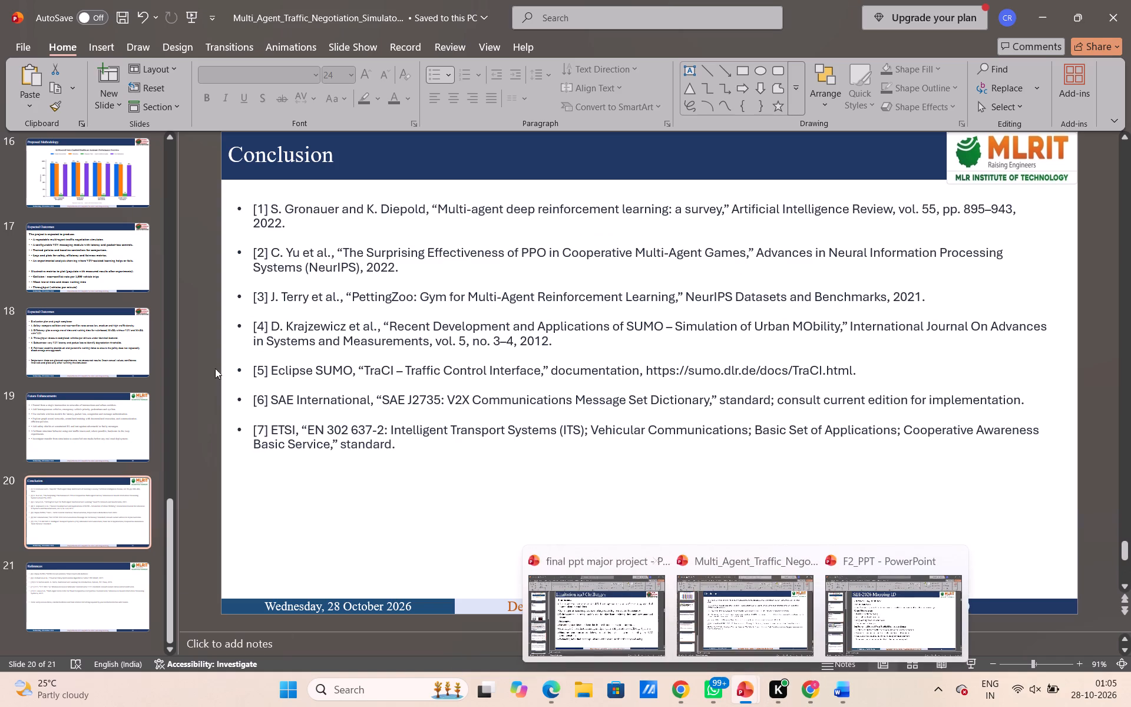
Review the traffic presentation's slides from the last Literature Survey slide through Research Gap, Problem Statement, Objectives and Existing System to System Architecture.
{"action": "scroll", "coordinate": [159, 361], "scroll_direction": "up", "scroll_amount": 17}
{"action": "scroll", "coordinate": [159, 361], "scroll_direction": "up", "scroll_amount": 5}
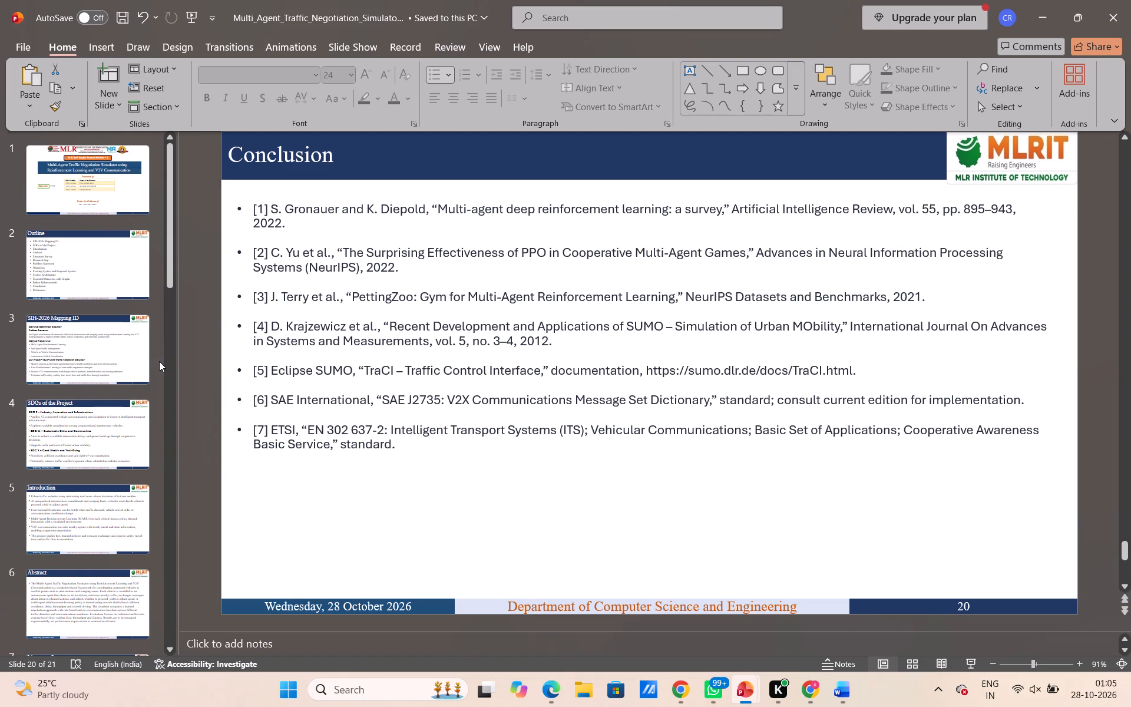
{"action": "scroll", "coordinate": [159, 361], "scroll_direction": "down", "scroll_amount": 5}
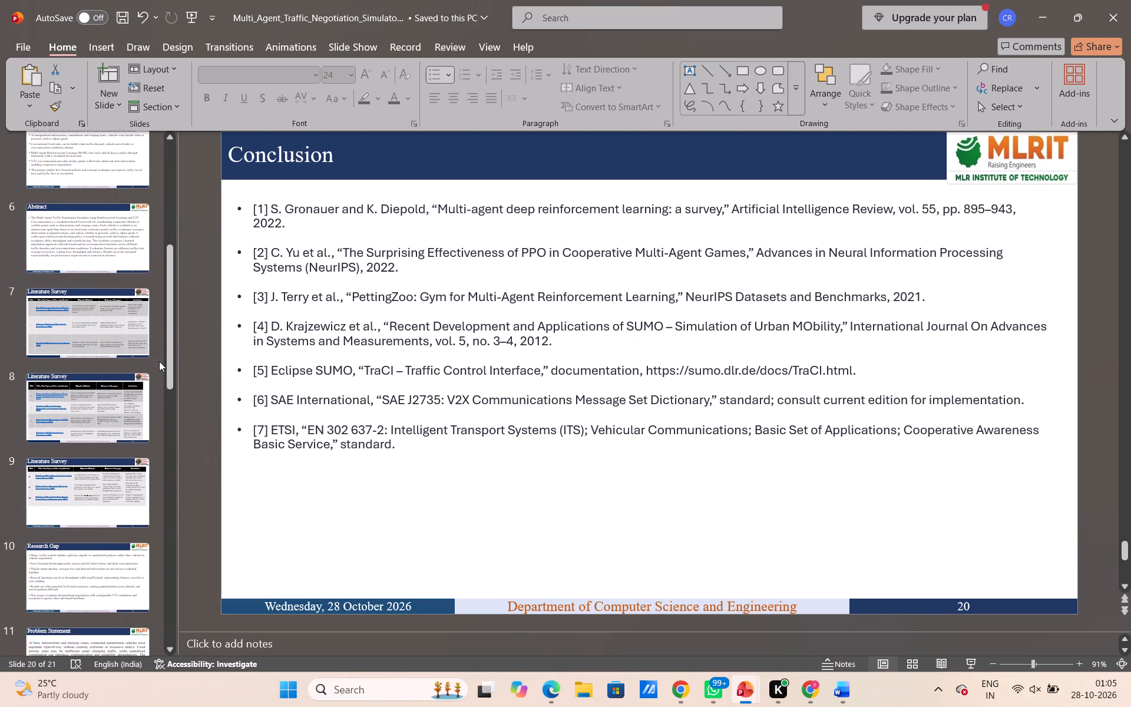
{"action": "left_click", "coordinate": [104, 511]}
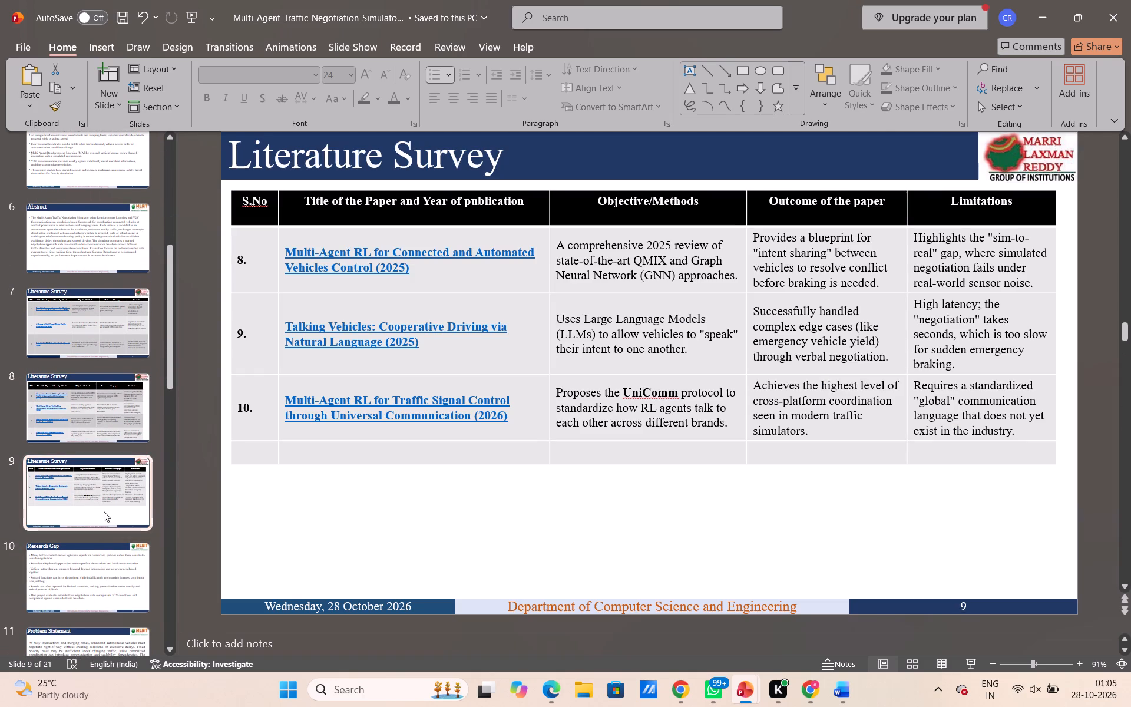
{"action": "left_click", "coordinate": [52, 559]}
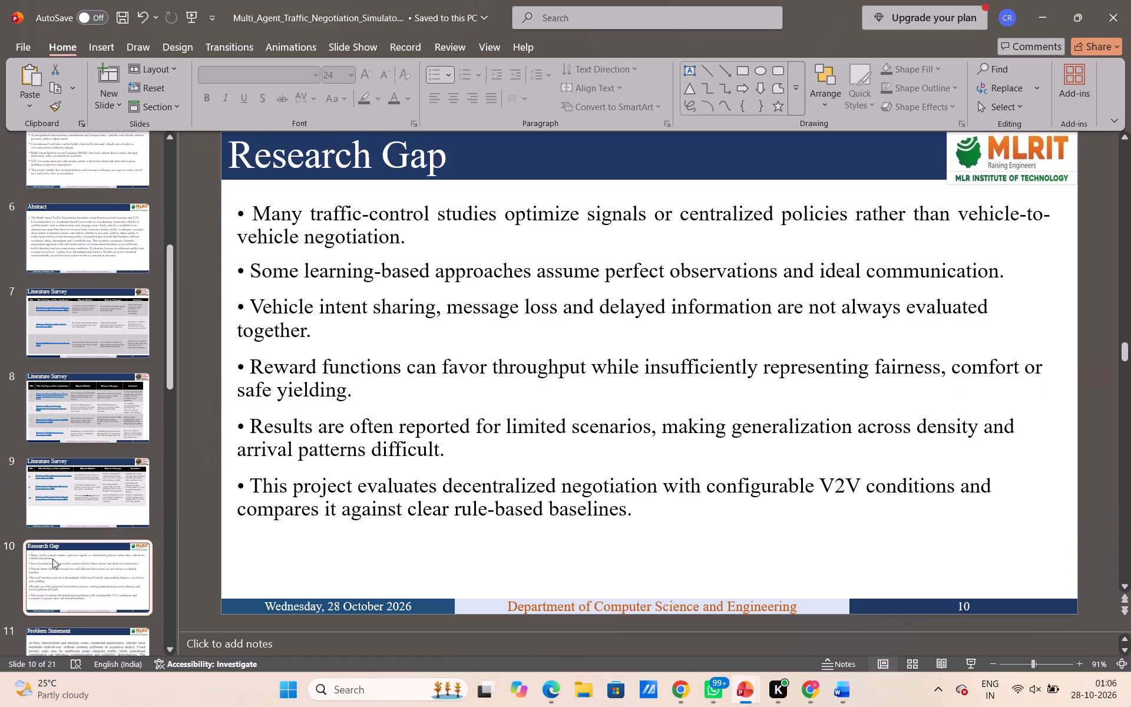
{"action": "scroll", "coordinate": [52, 559], "scroll_direction": "down", "scroll_amount": 3}
{"action": "left_click", "coordinate": [52, 559]}
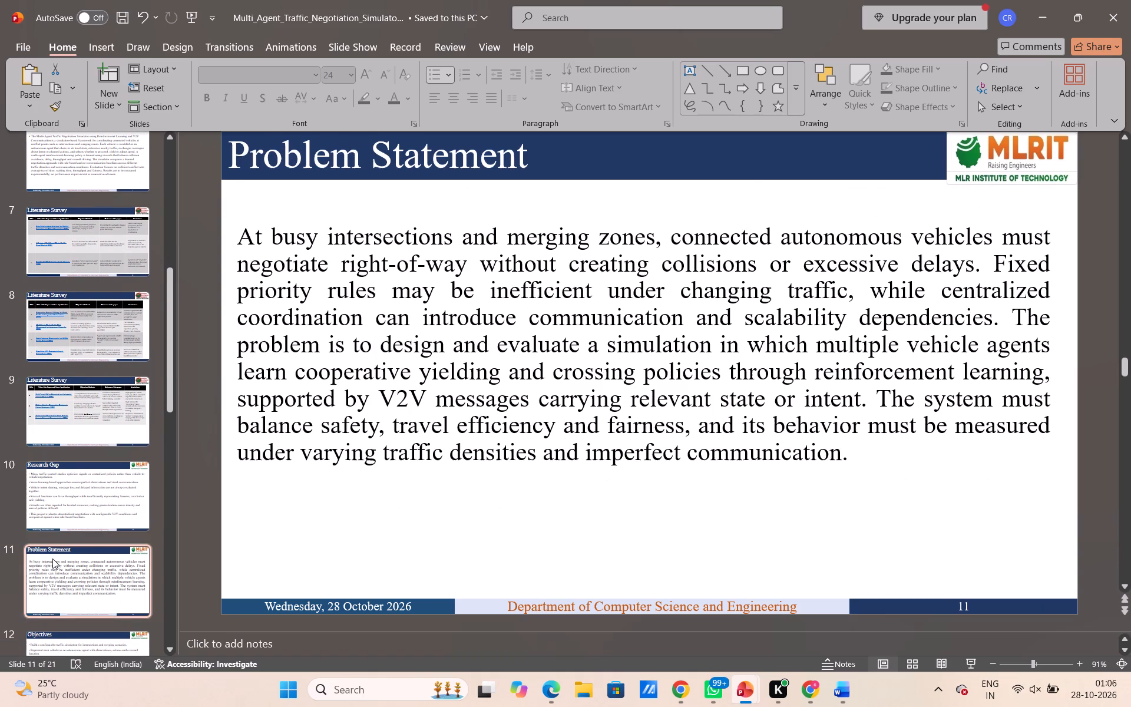
{"action": "key", "text": "Down"}
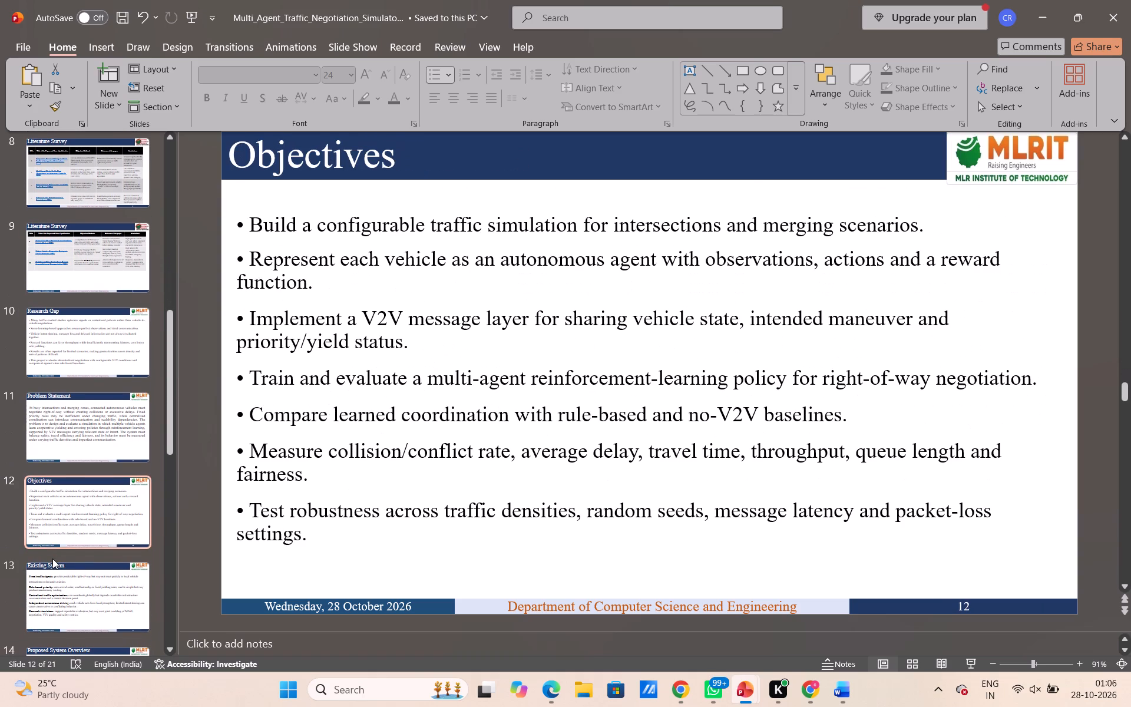
{"action": "key", "text": "Down"}
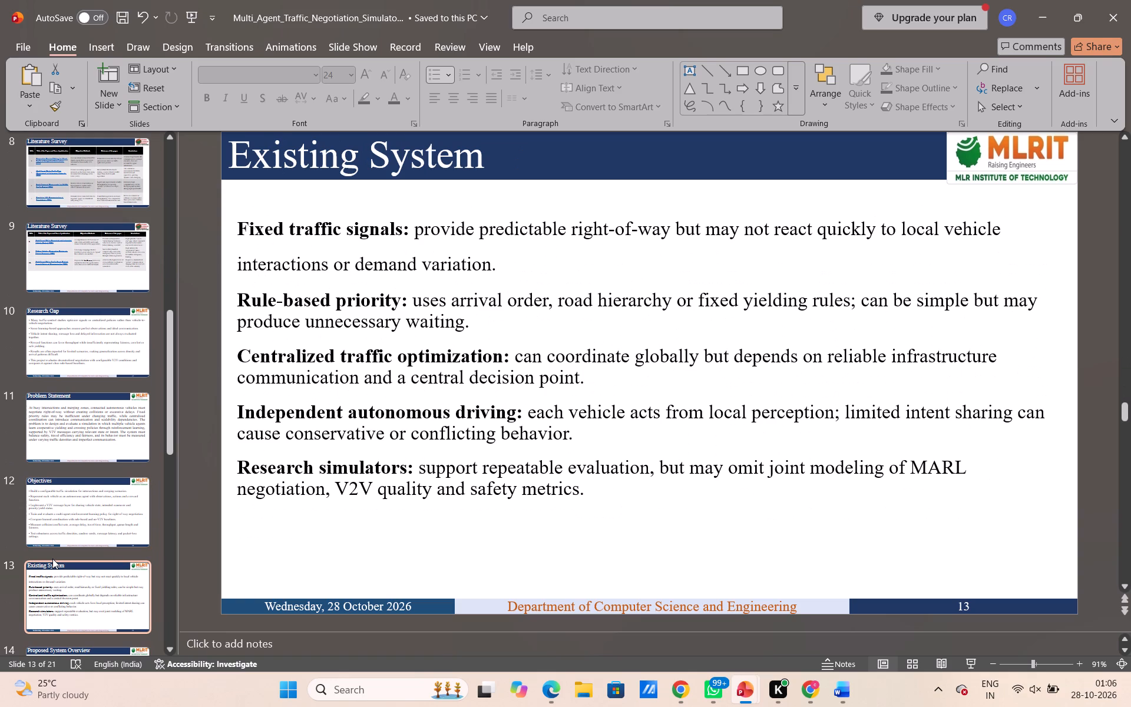
{"action": "key", "text": "Down"}
{"action": "key", "text": "Down"}
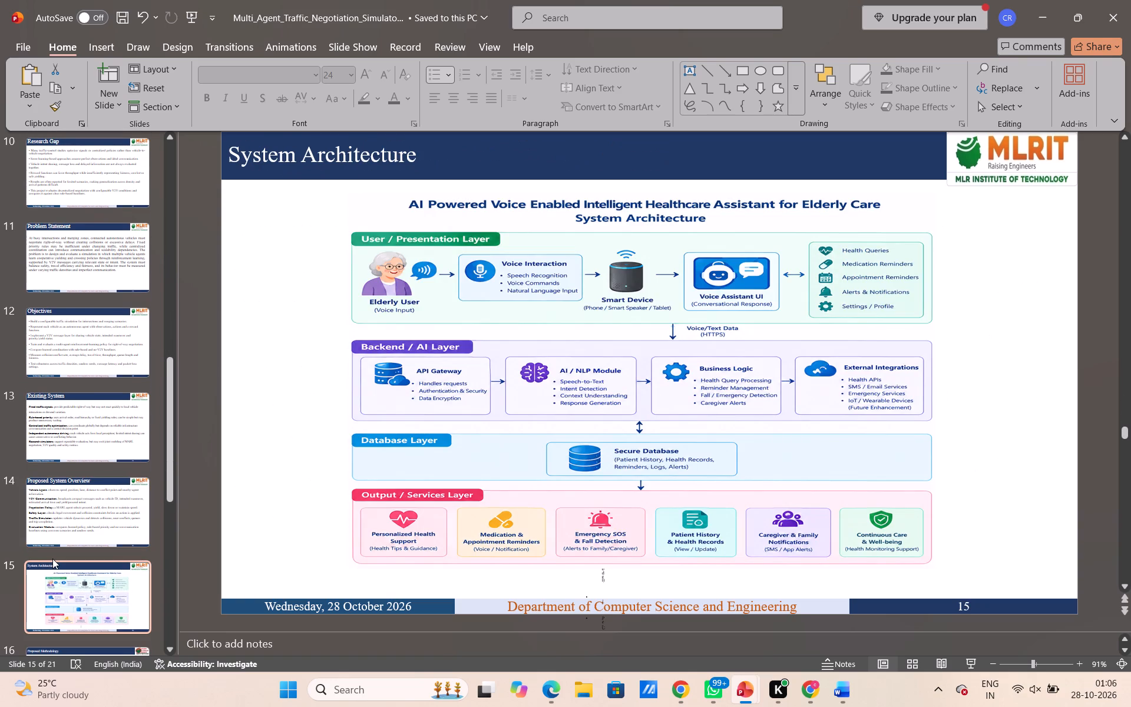
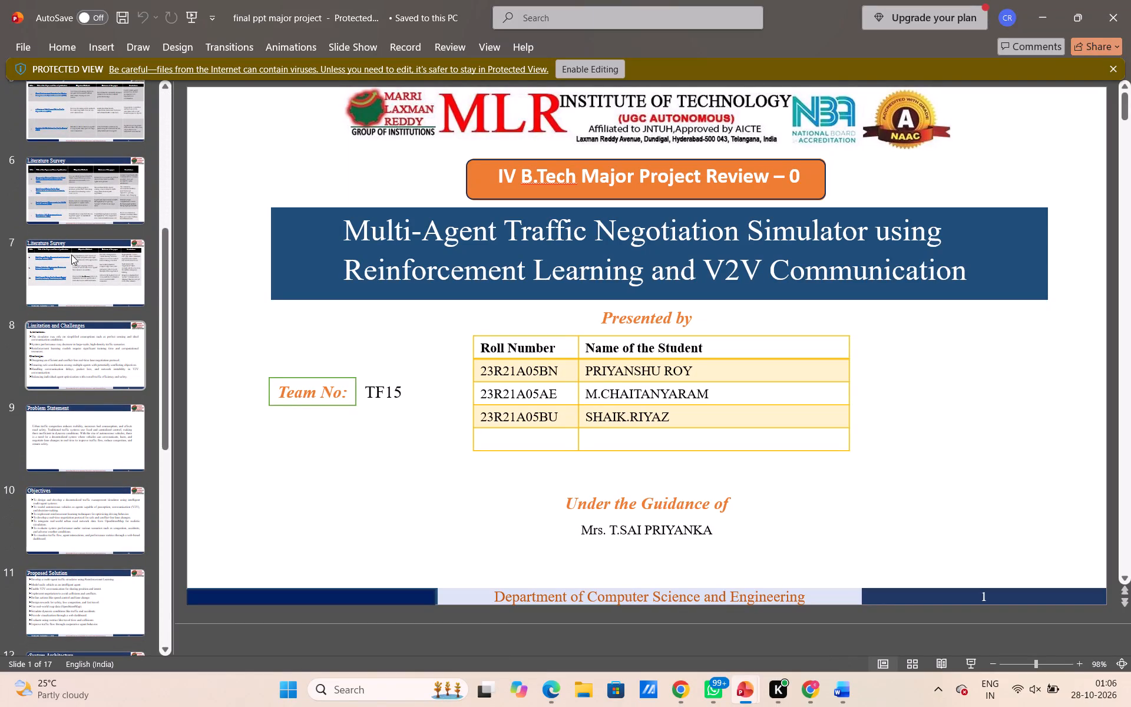
Find the System Architecture slide in the final ppt major project presentation and enable editing for that file.
{"action": "left_click", "coordinate": [71, 255]}
{"action": "scroll", "coordinate": [81, 479], "scroll_direction": "down", "scroll_amount": 1}
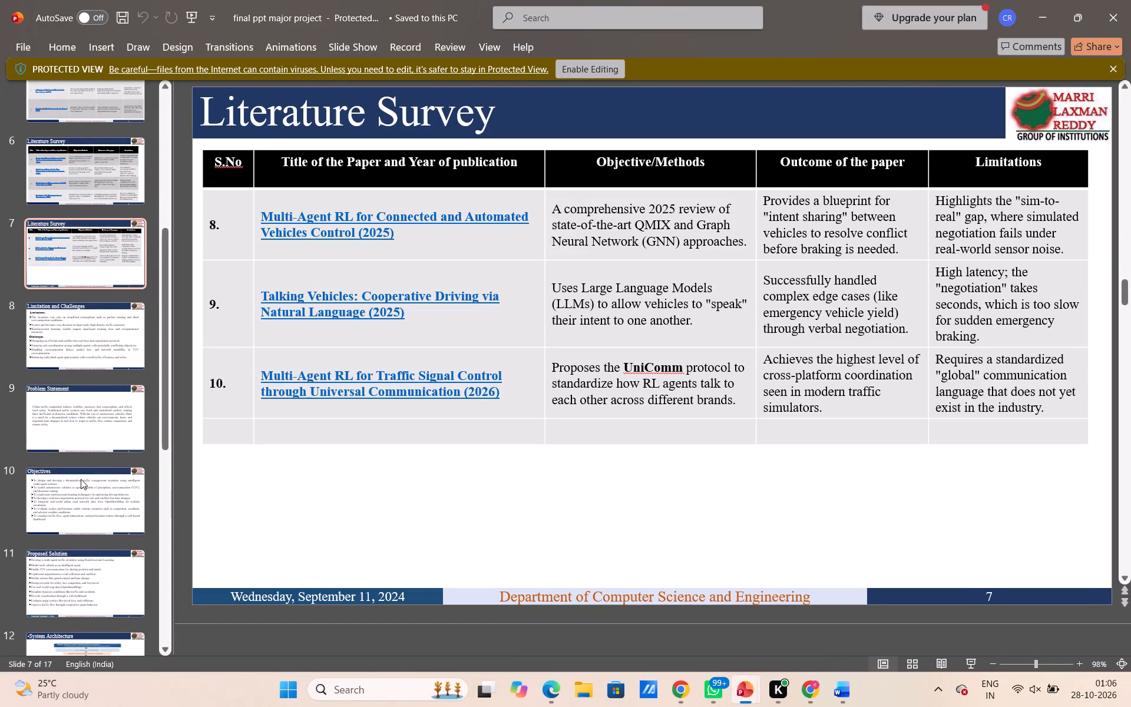
{"action": "scroll", "coordinate": [81, 479], "scroll_direction": "down", "scroll_amount": 1}
{"action": "left_click", "coordinate": [110, 596]}
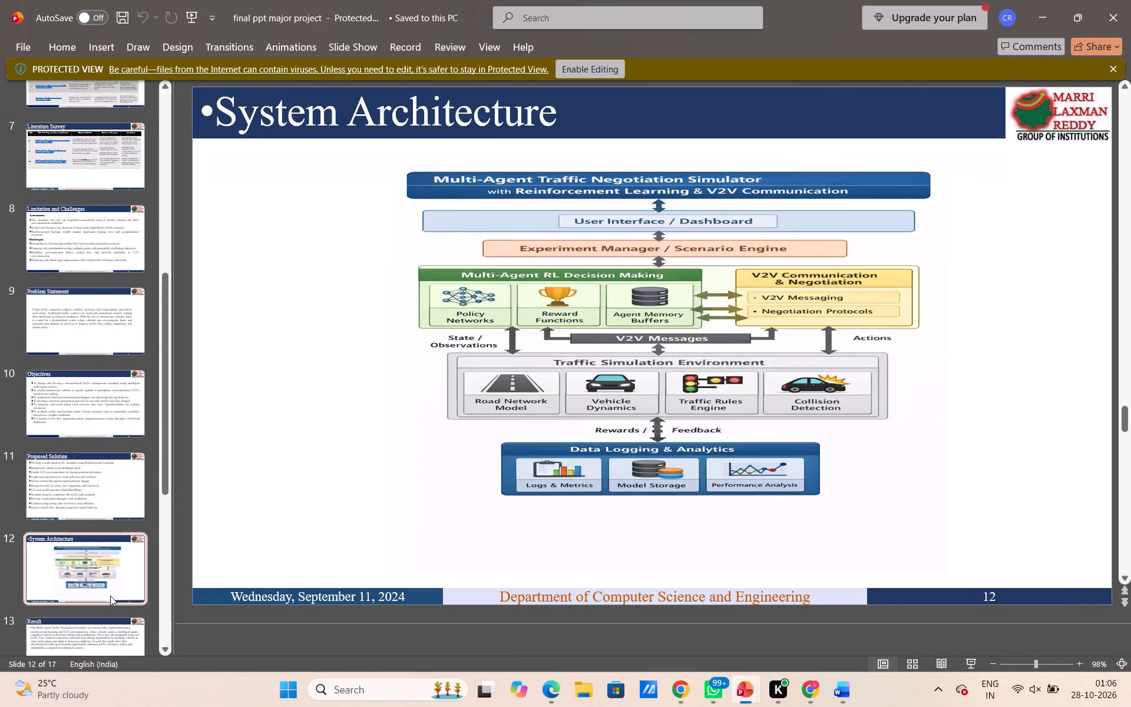
{"action": "left_click", "coordinate": [612, 313]}
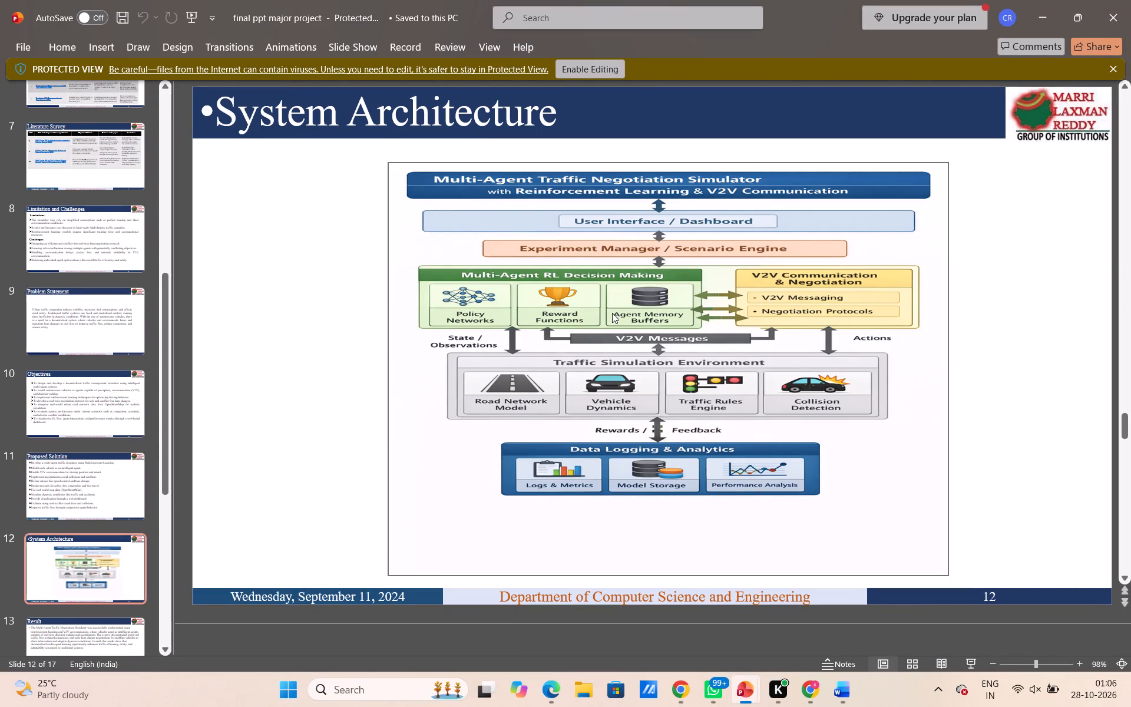
{"action": "right_click", "coordinate": [110, 541]}
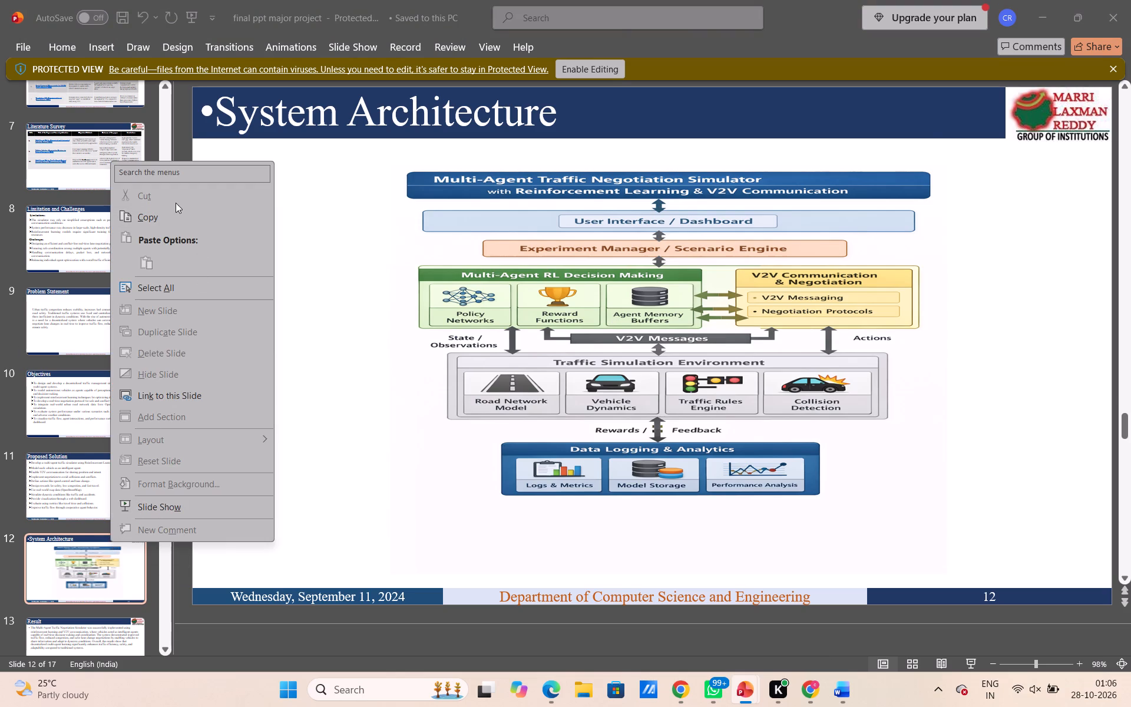
{"action": "left_click", "coordinate": [141, 192]}
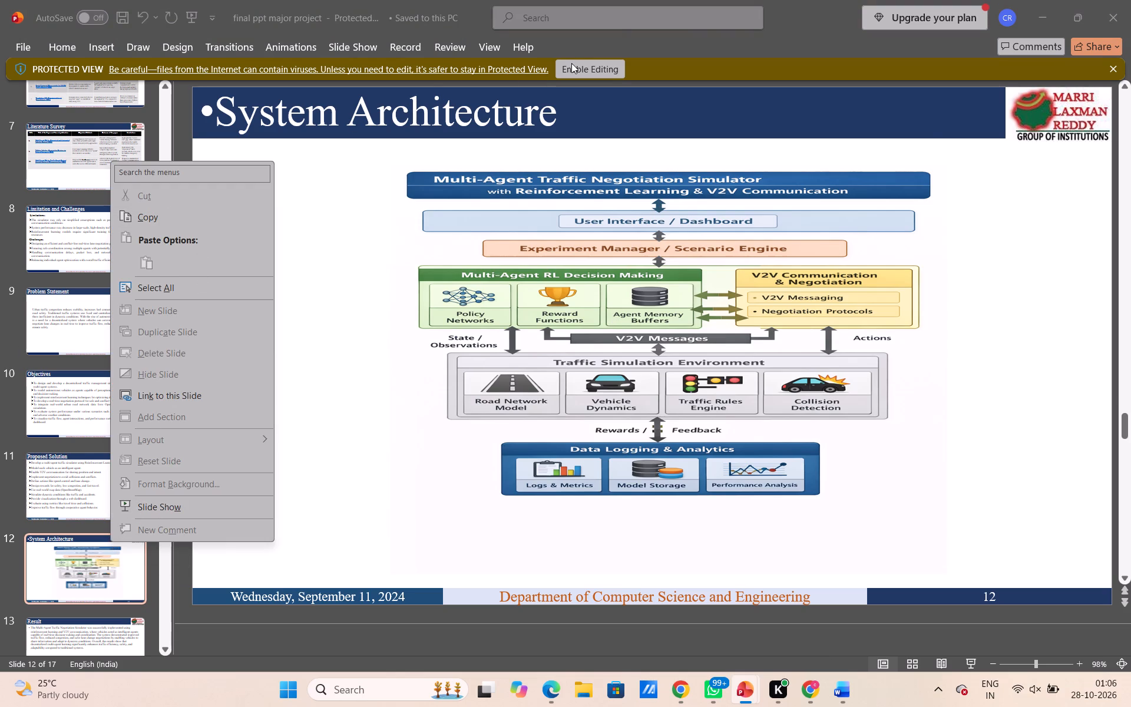
{"action": "left_click", "coordinate": [571, 63]}
{"action": "left_click", "coordinate": [571, 63]}
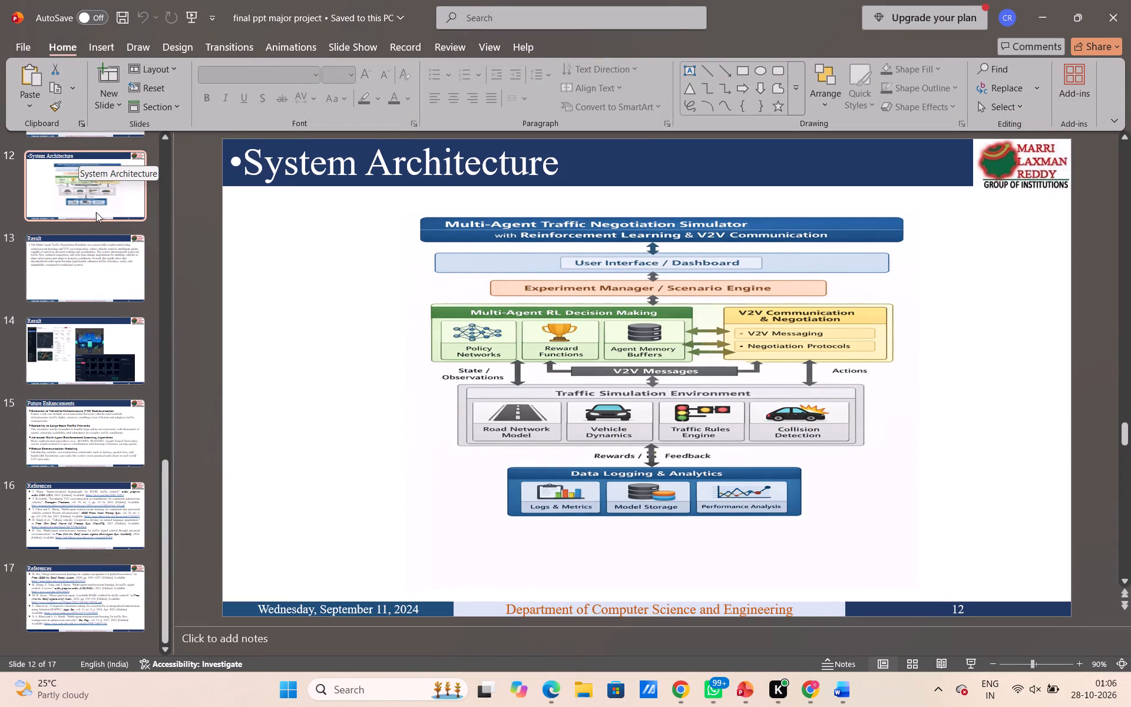
Move the System Architecture slide from final ppt major project into the traffic presentation, directly after its existing System Architecture slide.
{"action": "right_click", "coordinate": [96, 212]}
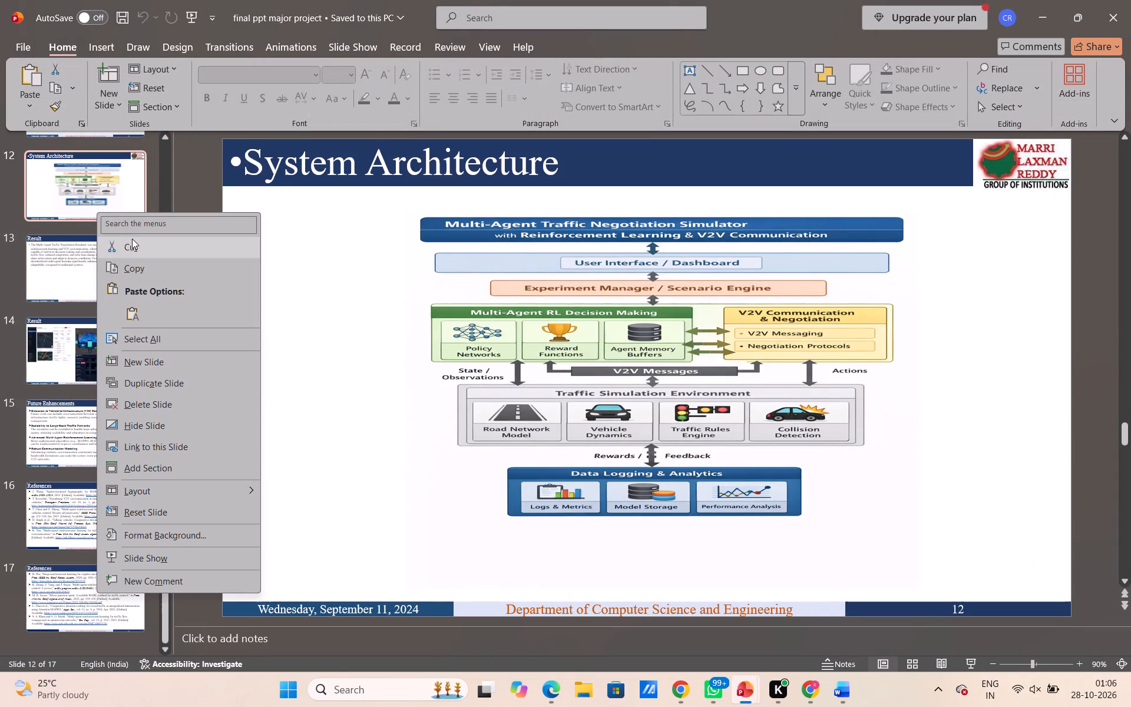
{"action": "left_click", "coordinate": [132, 239]}
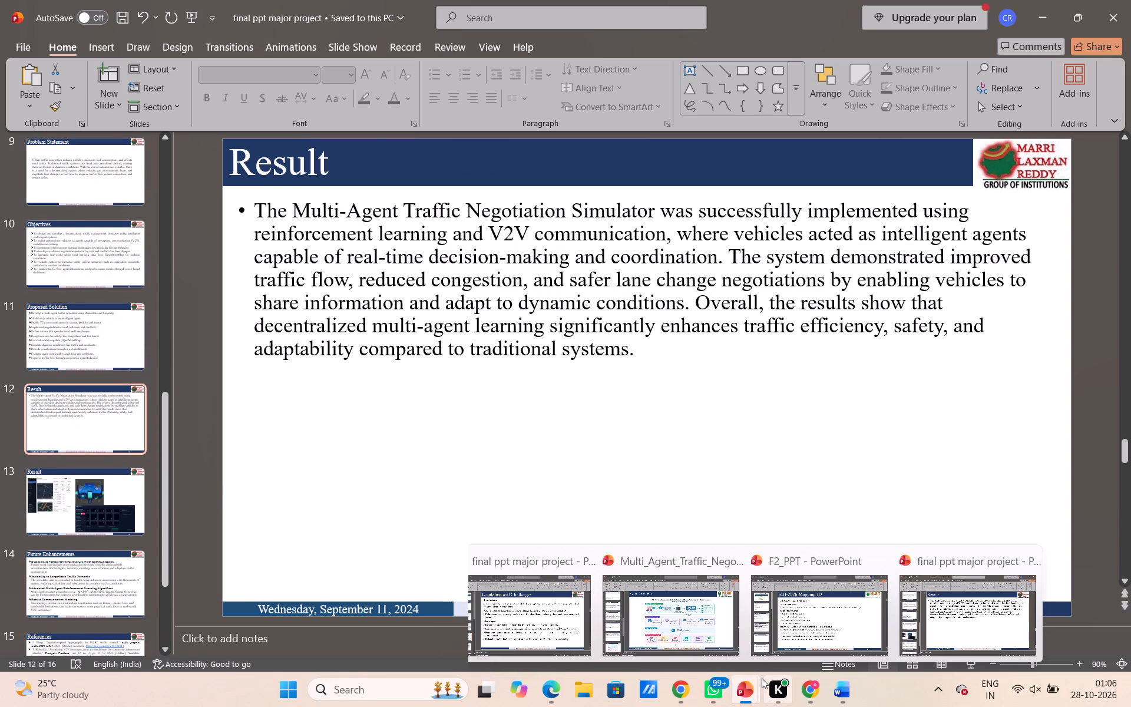
{"action": "left_click", "coordinate": [700, 637]}
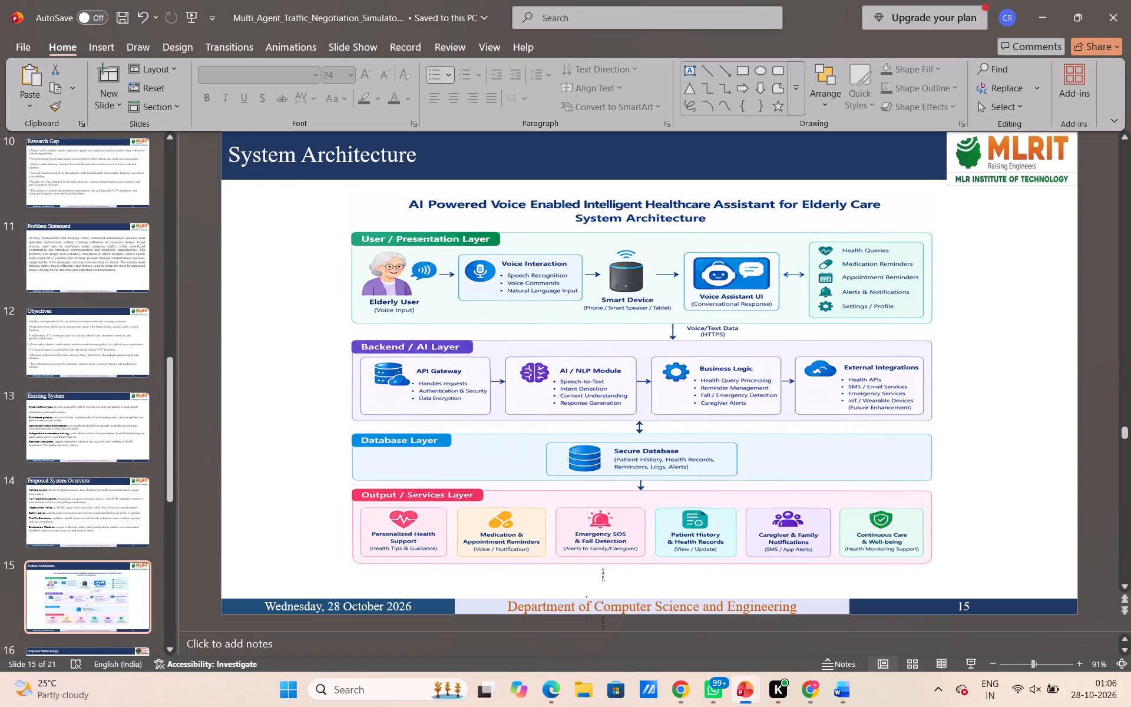
{"action": "key", "text": "ctrl+v"}
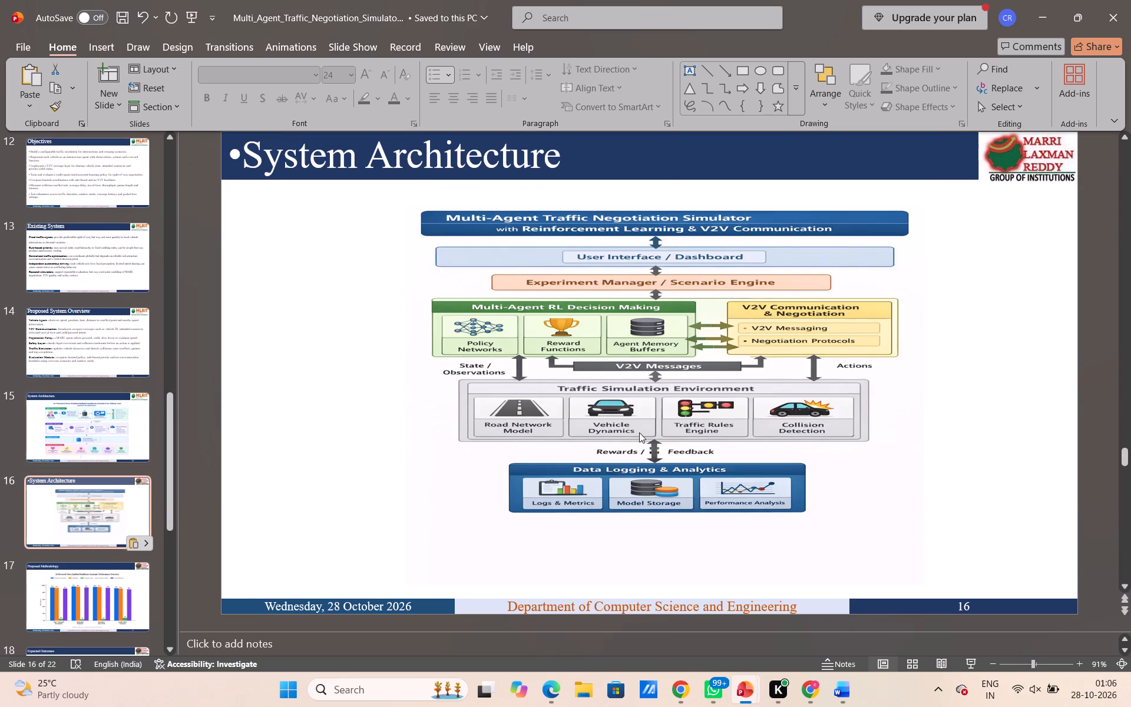
{"action": "left_click_drag", "start_coordinate": [639, 432], "coordinate": [500, 432]}
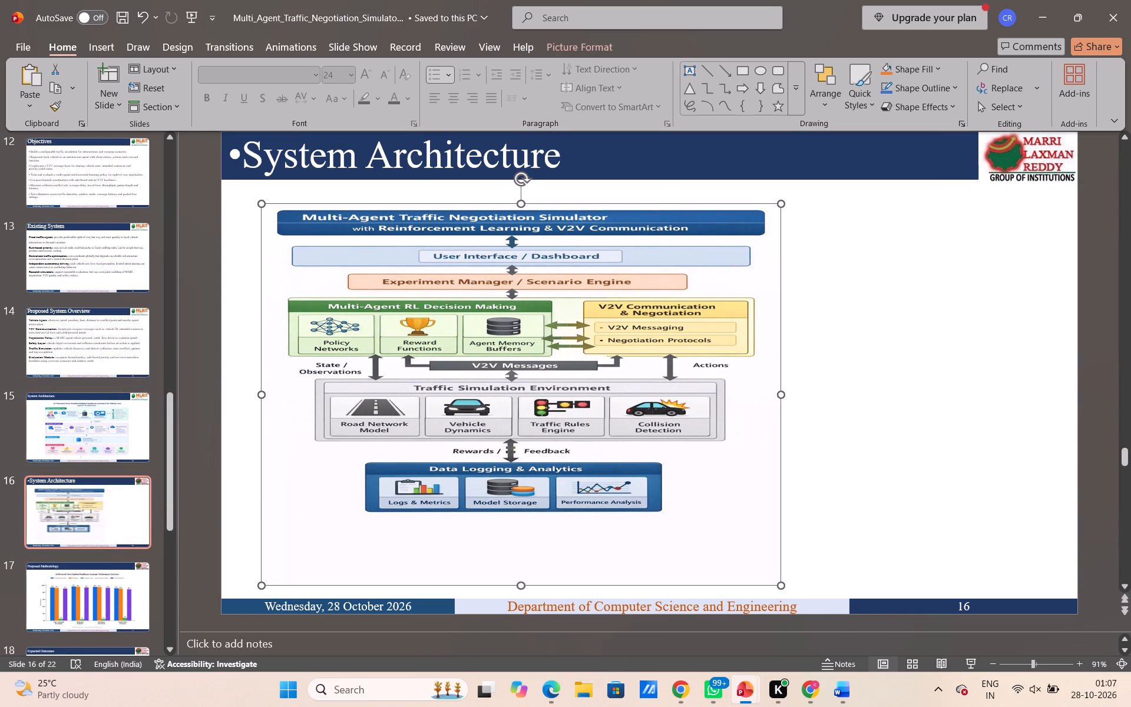
{"action": "key", "text": "ctrl+z"}
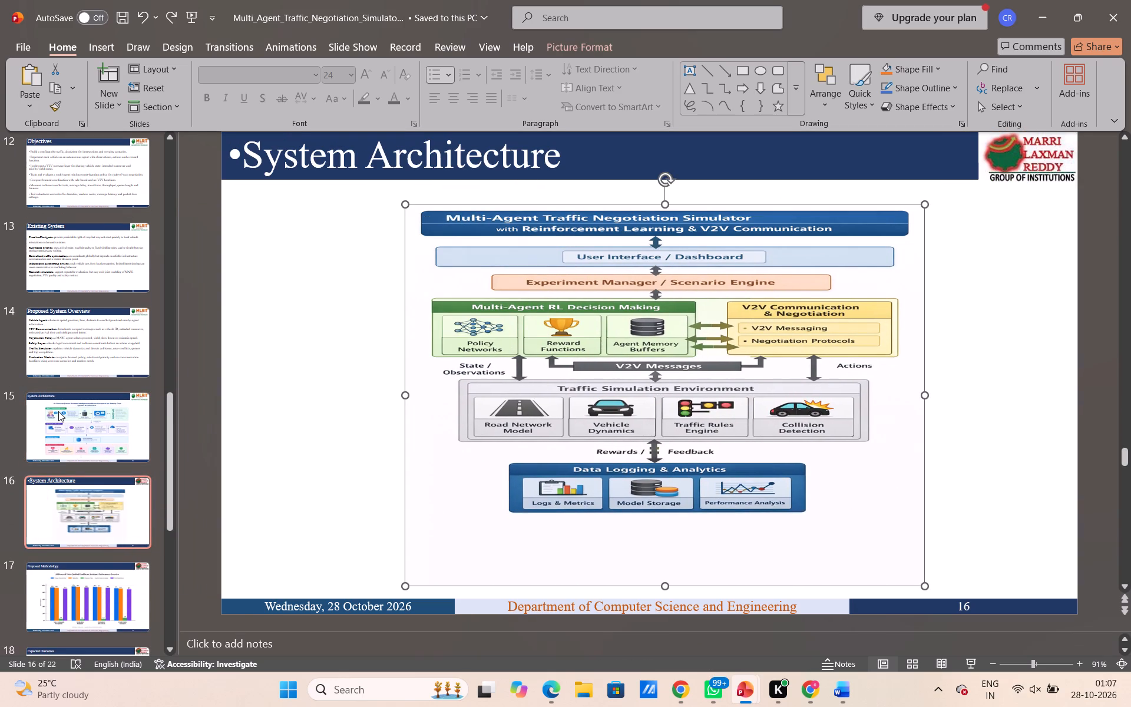
Cut the old System Architecture slide with the elderly-care healthcare assistant diagram from the traffic presentation.
{"action": "left_click", "coordinate": [58, 411]}
{"action": "right_click", "coordinate": [58, 411]}
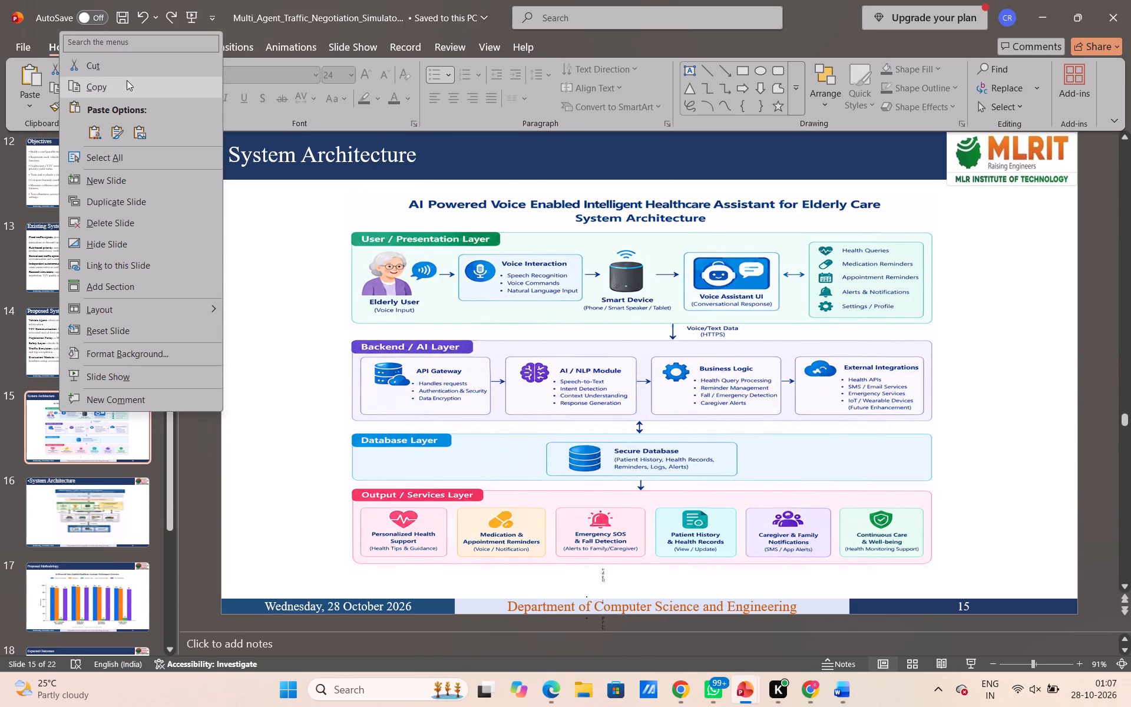
{"action": "left_click", "coordinate": [127, 69]}
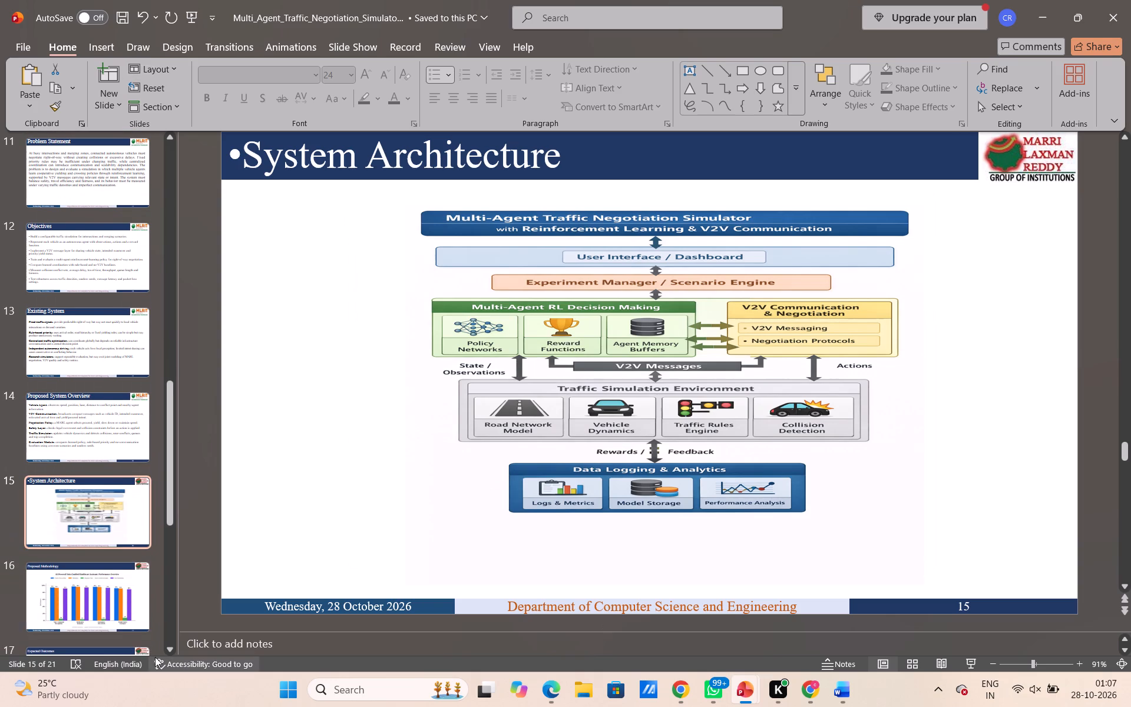
Move the first References slide from final ppt major project into the traffic presentation, directly after the Conclusion slide.
{"action": "left_click", "coordinate": [108, 613]}
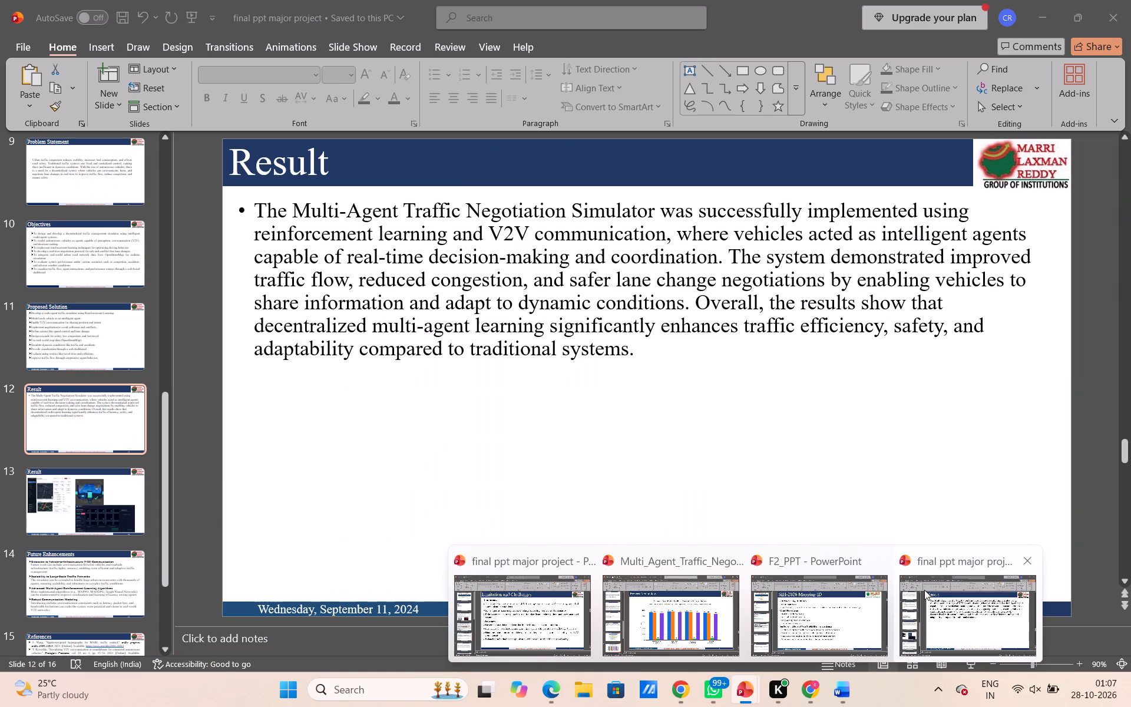
{"action": "left_click", "coordinate": [924, 590]}
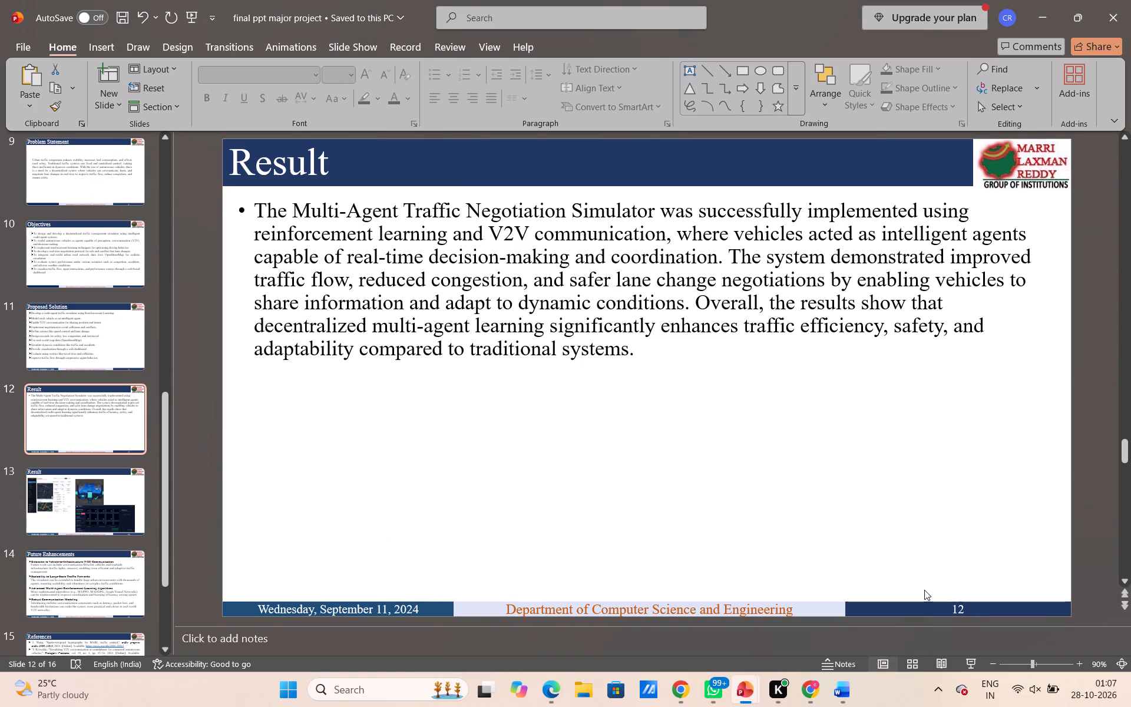
{"action": "left_click", "coordinate": [100, 500]}
{"action": "left_click", "coordinate": [93, 563]}
{"action": "scroll", "coordinate": [93, 563], "scroll_direction": "down", "scroll_amount": 1}
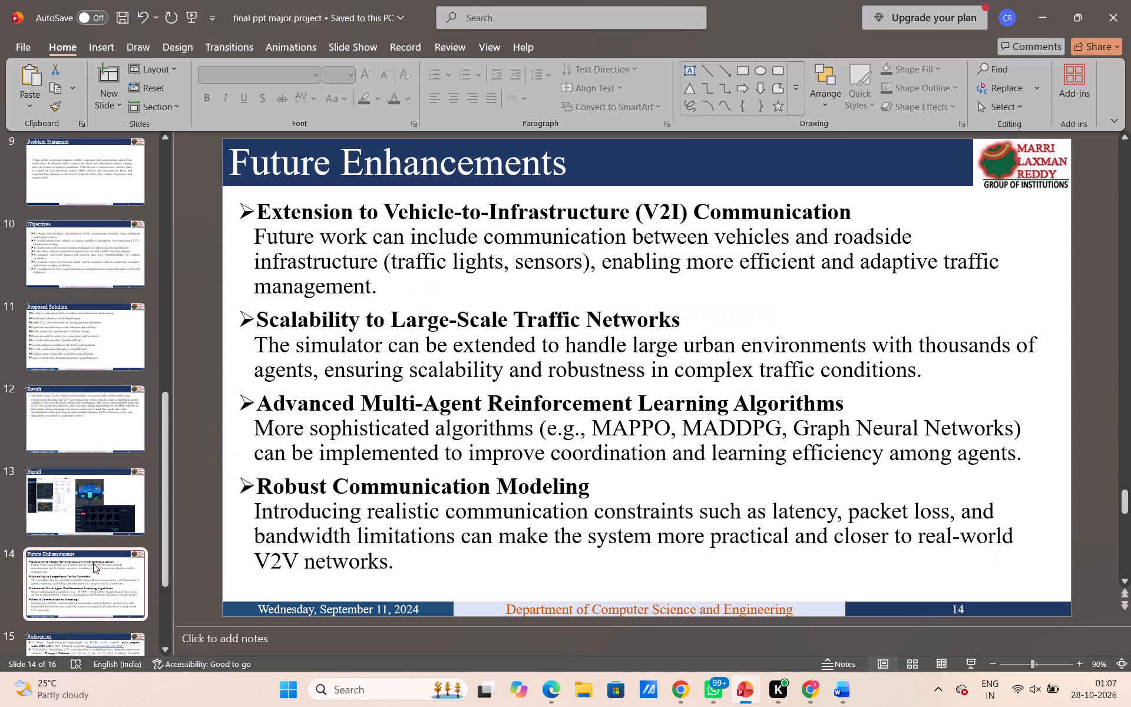
{"action": "scroll", "coordinate": [93, 563], "scroll_direction": "down", "scroll_amount": 4}
{"action": "left_click", "coordinate": [91, 534]}
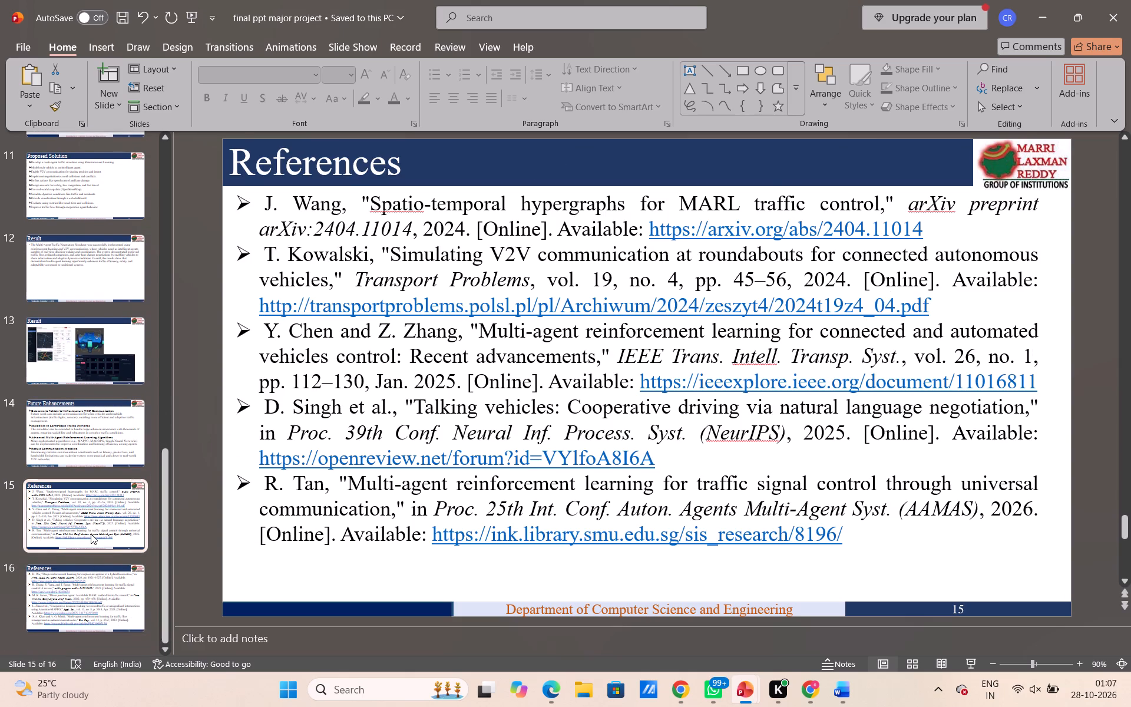
{"action": "right_click", "coordinate": [91, 534]}
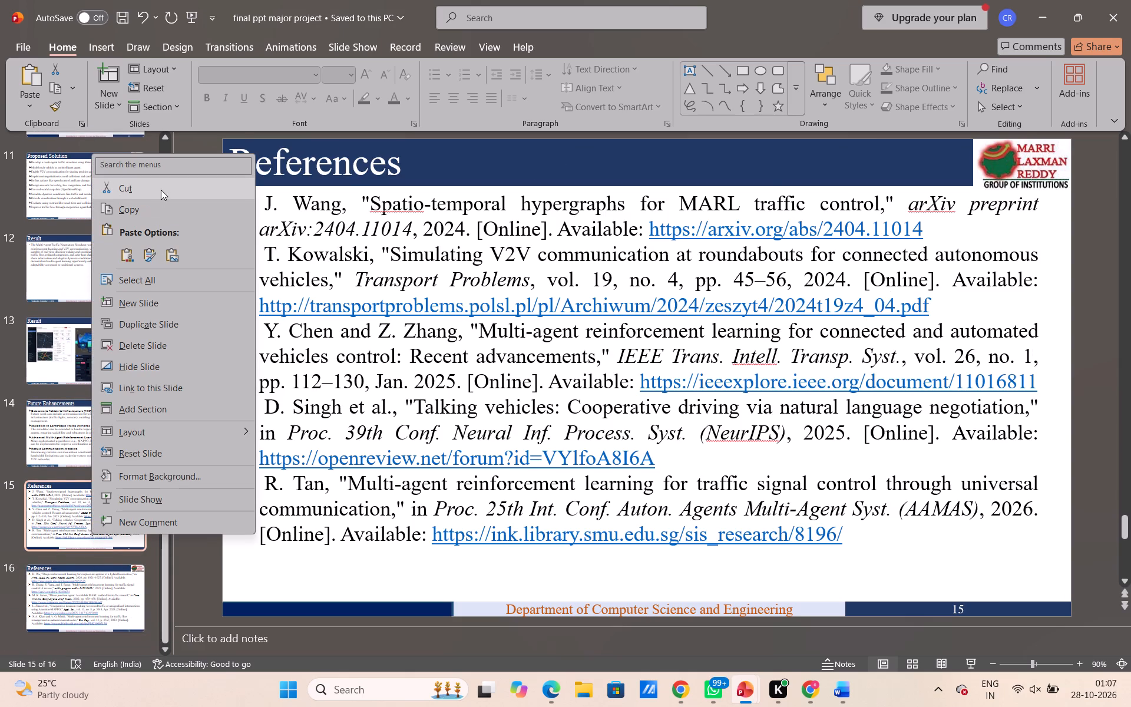
{"action": "left_click", "coordinate": [161, 190]}
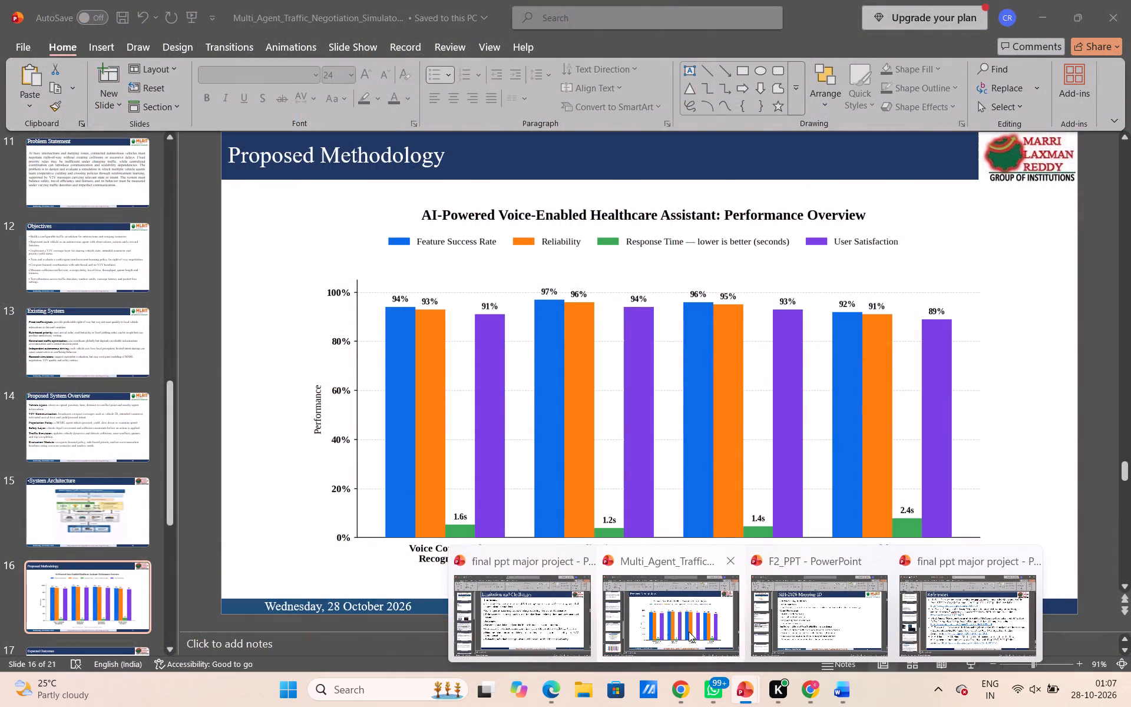
{"action": "left_click", "coordinate": [688, 630]}
{"action": "scroll", "coordinate": [1, 437], "scroll_direction": "down", "scroll_amount": 9}
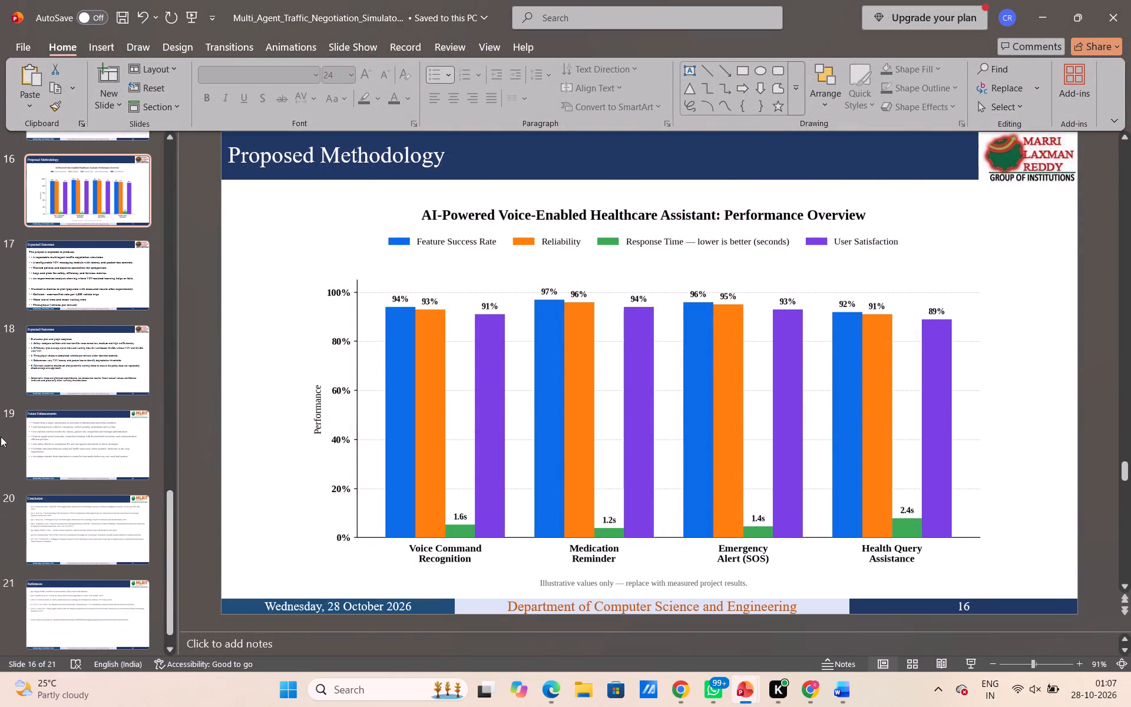
{"action": "left_click", "coordinate": [69, 508]}
{"action": "scroll", "coordinate": [69, 508], "scroll_direction": "down", "scroll_amount": 1}
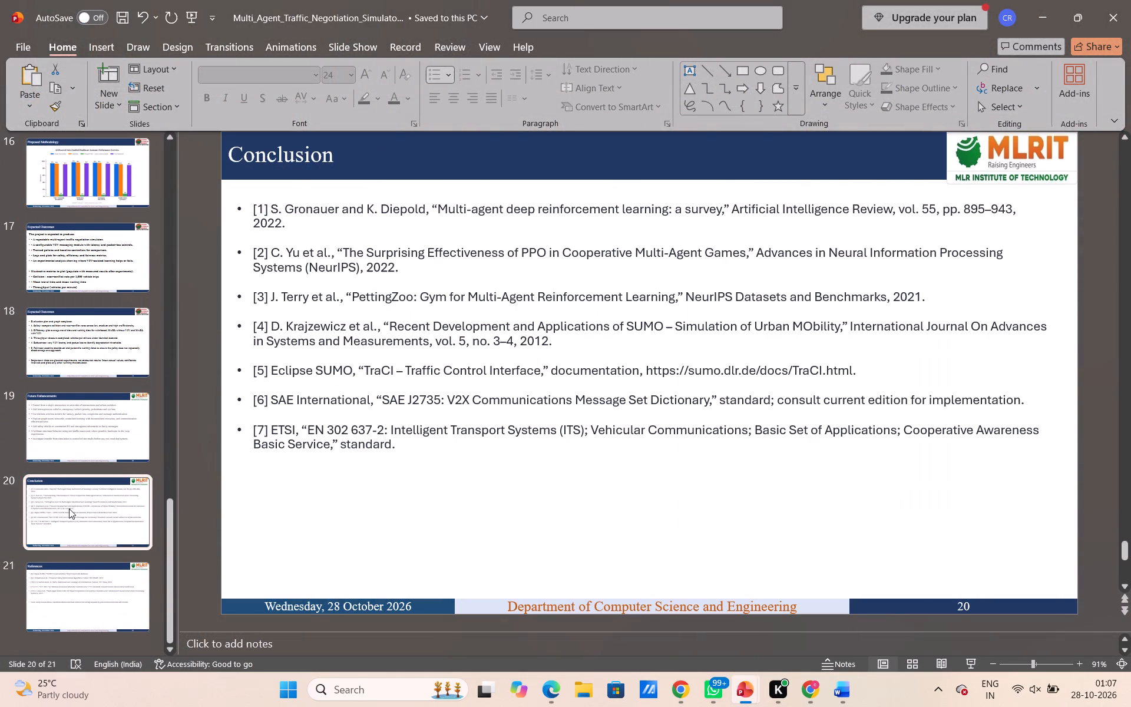
{"action": "key", "text": "ctrl+v"}
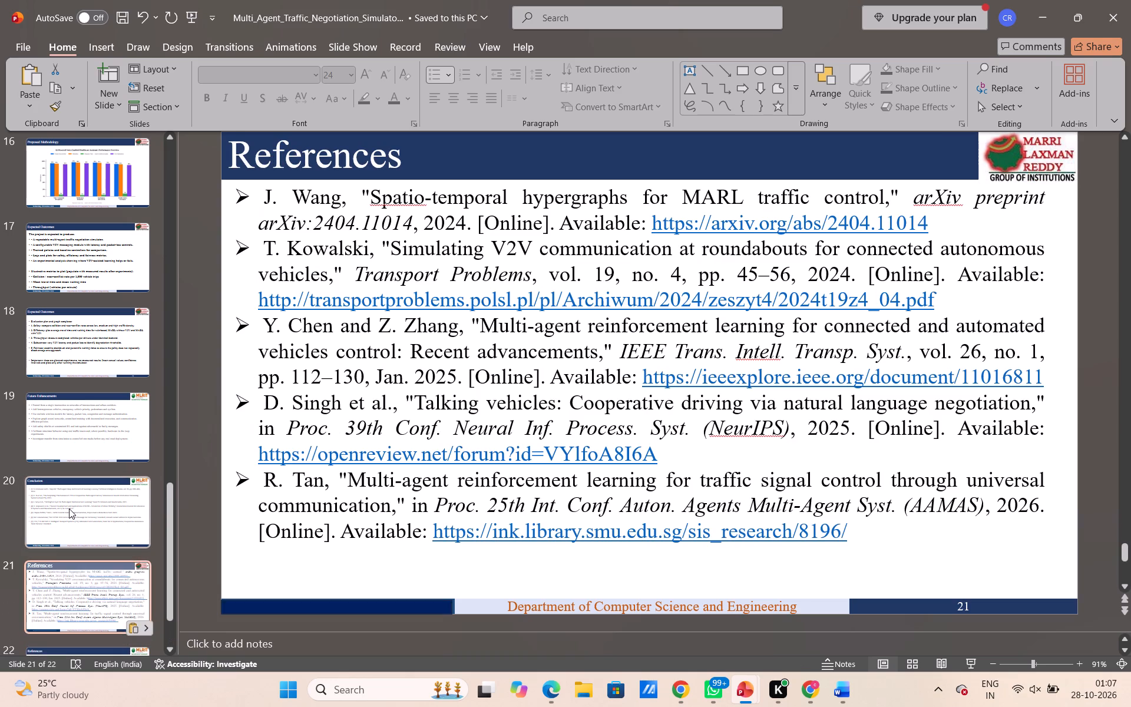
Move the remaining References slide from final ppt major project into the traffic presentation, directly after the References slide just added.
{"action": "scroll", "coordinate": [69, 508], "scroll_direction": "down", "scroll_amount": 2}
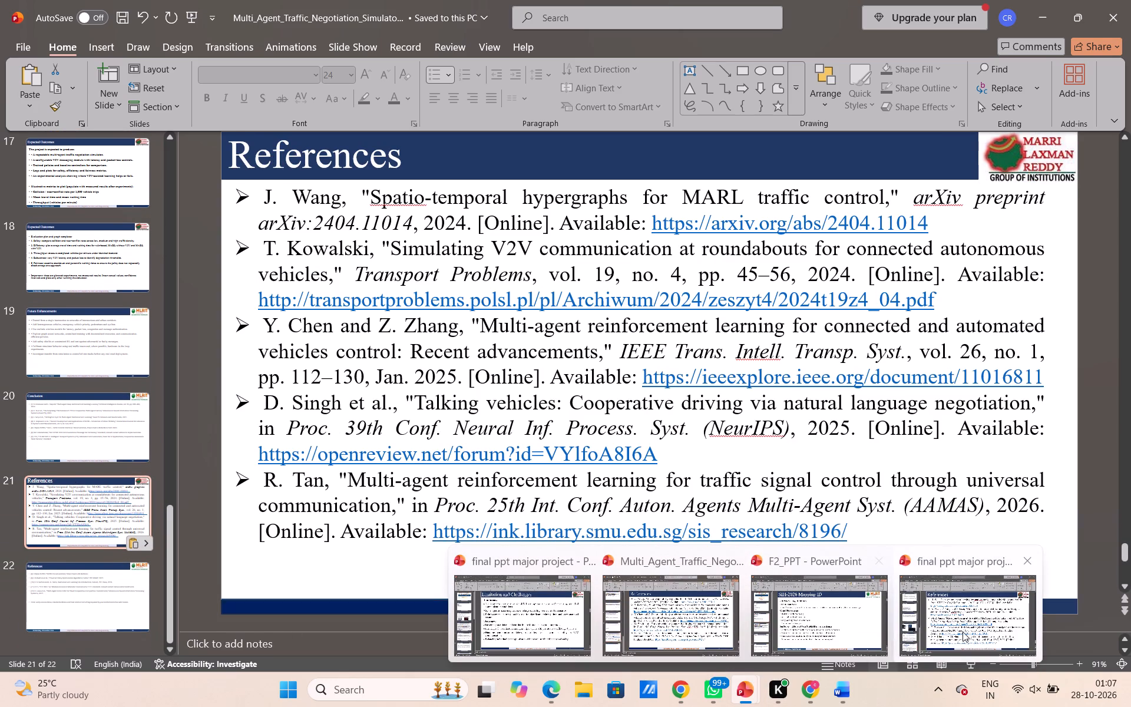
{"action": "left_click", "coordinate": [960, 631]}
{"action": "key", "text": "Down"}
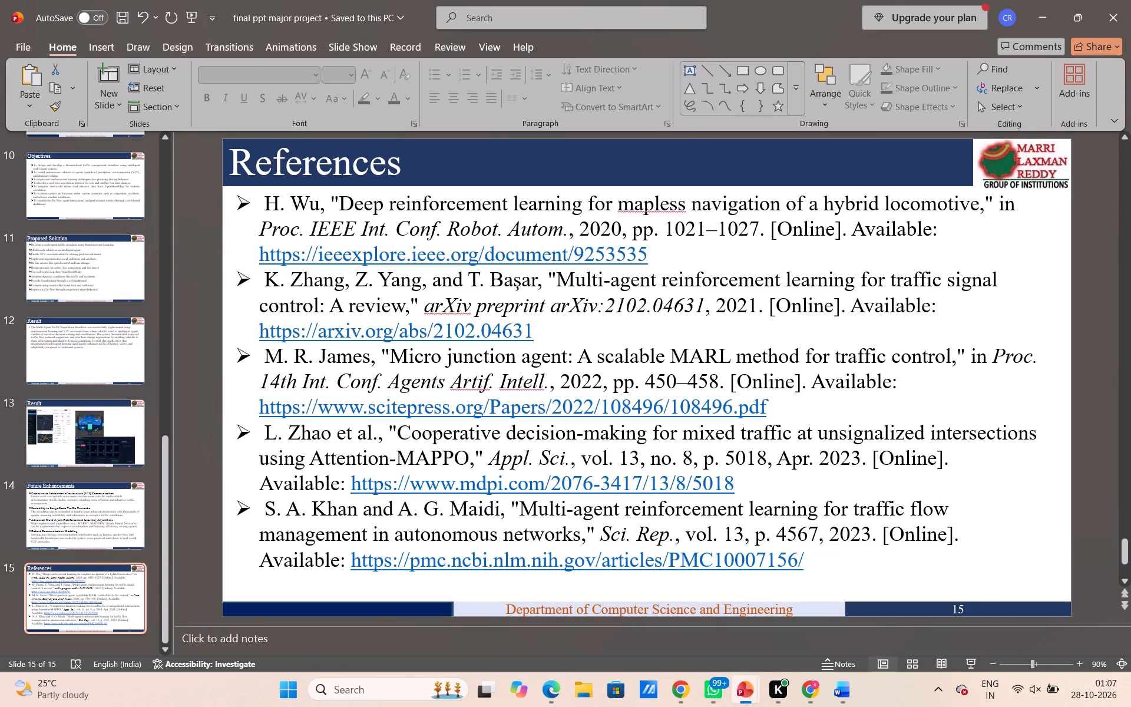
{"action": "key", "text": "Down"}
{"action": "key", "text": "Up"}
{"action": "key", "text": "Down"}
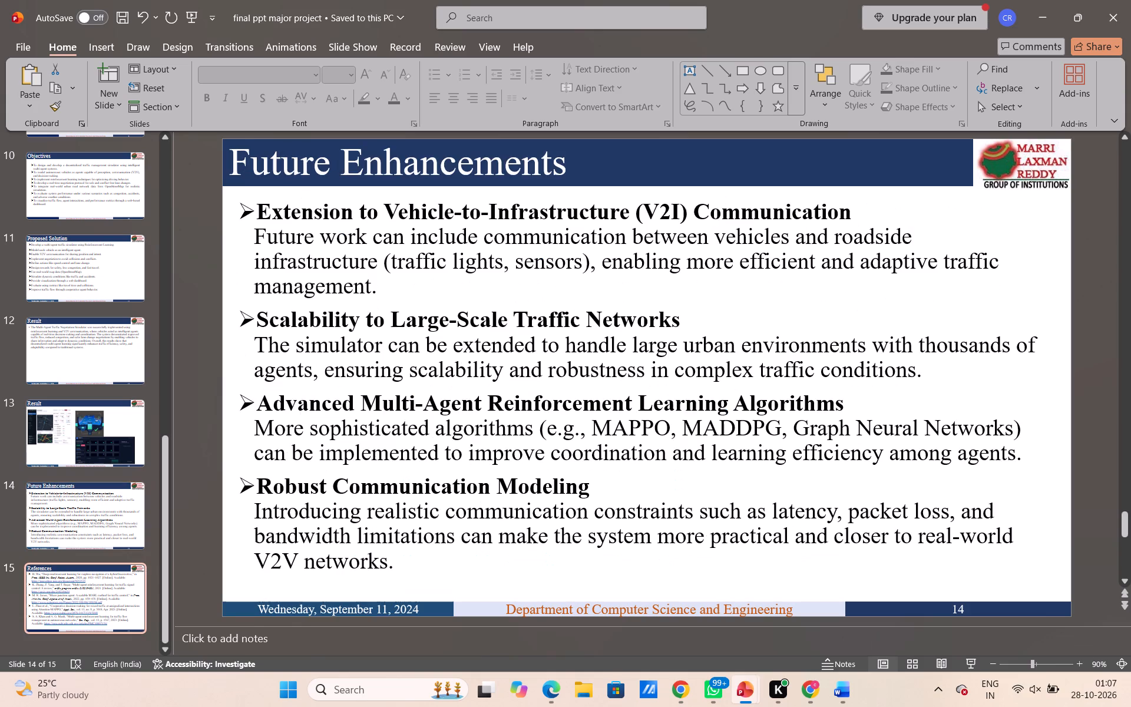
{"action": "key", "text": "Up"}
{"action": "key", "text": "Down"}
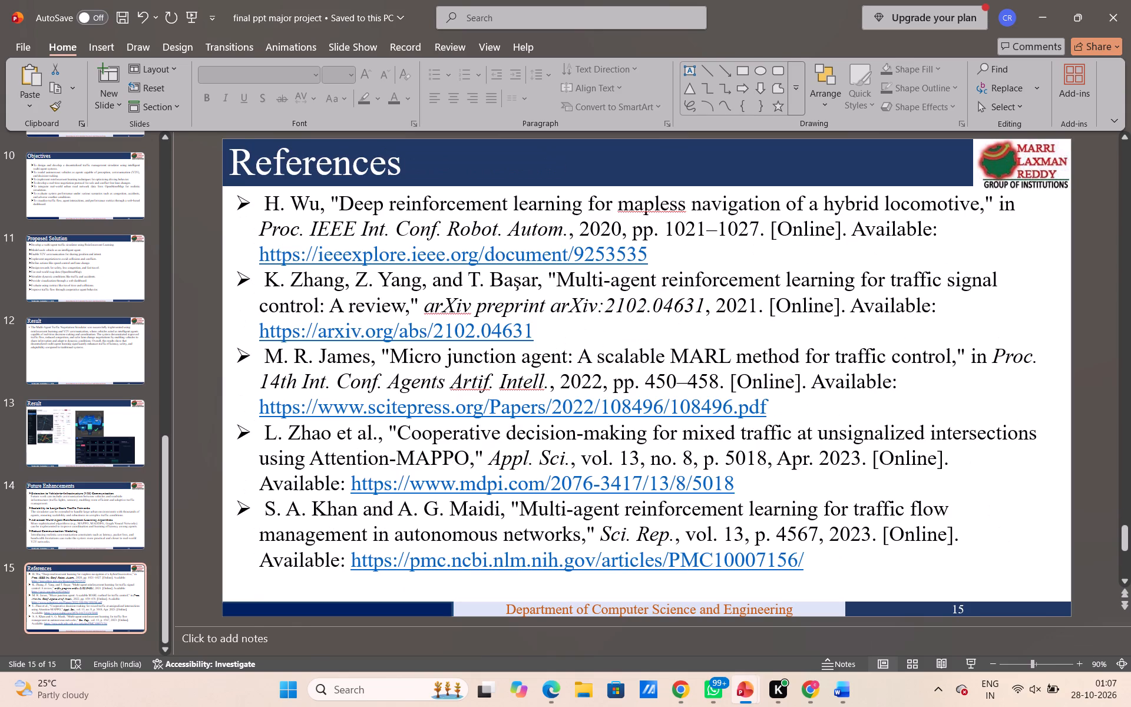
{"action": "key", "text": "Down"}
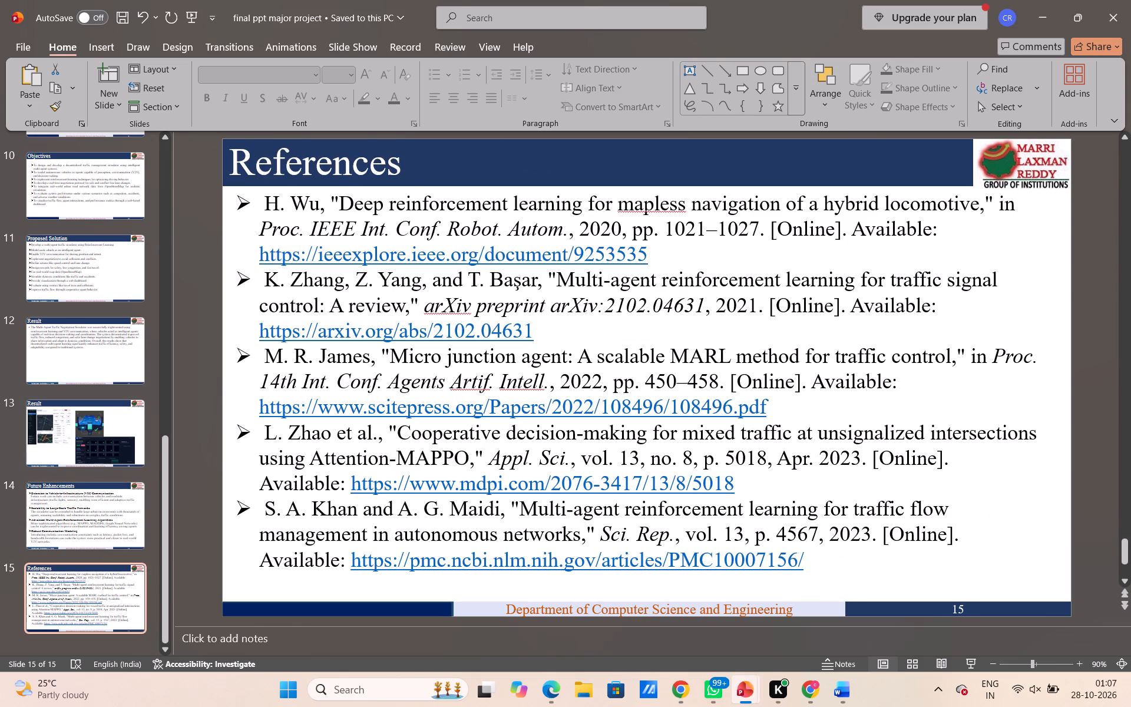
{"action": "right_click", "coordinate": [127, 613]}
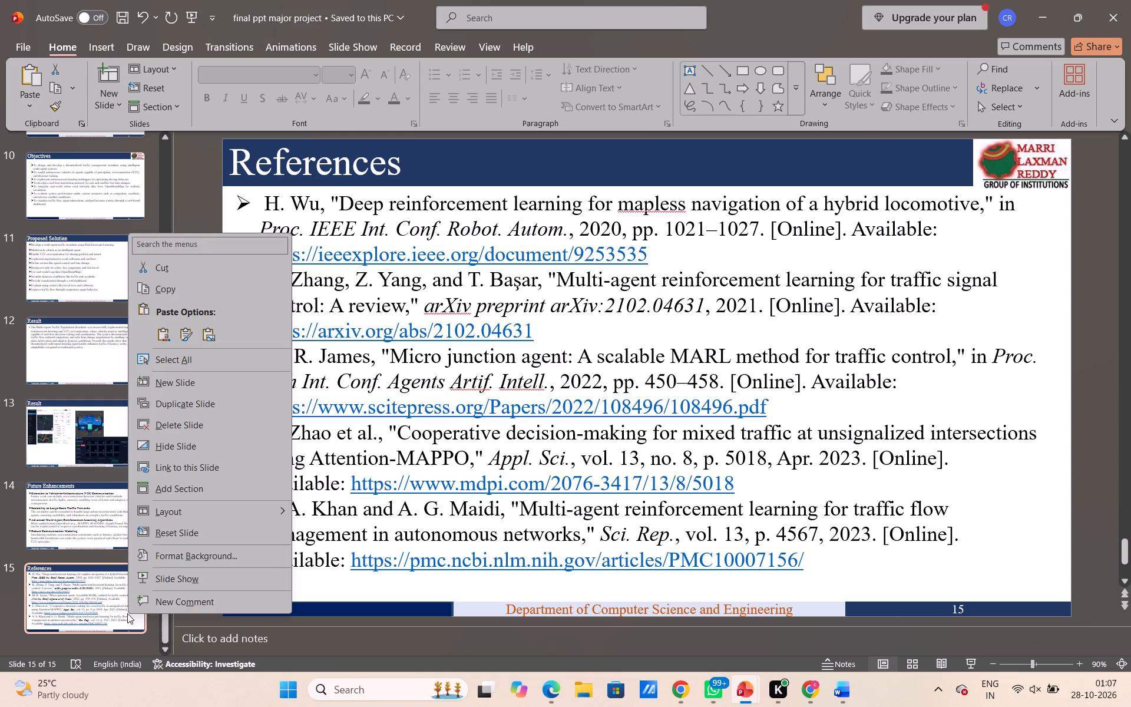
{"action": "left_click", "coordinate": [164, 266]}
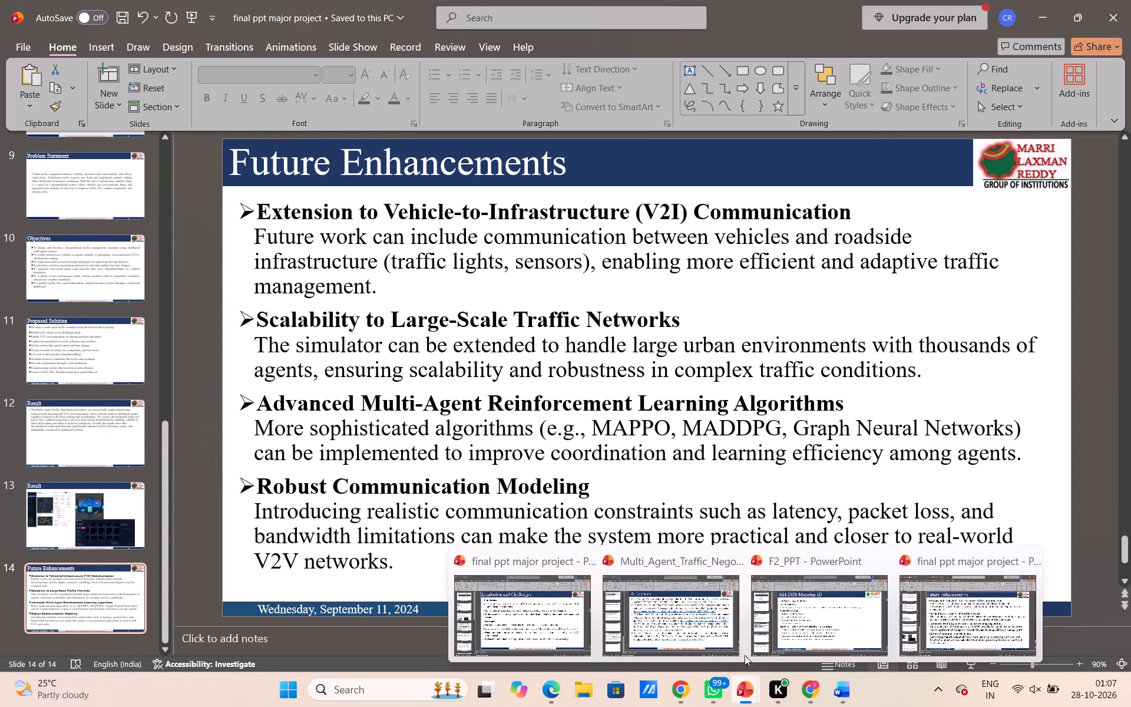
{"action": "left_click", "coordinate": [725, 633]}
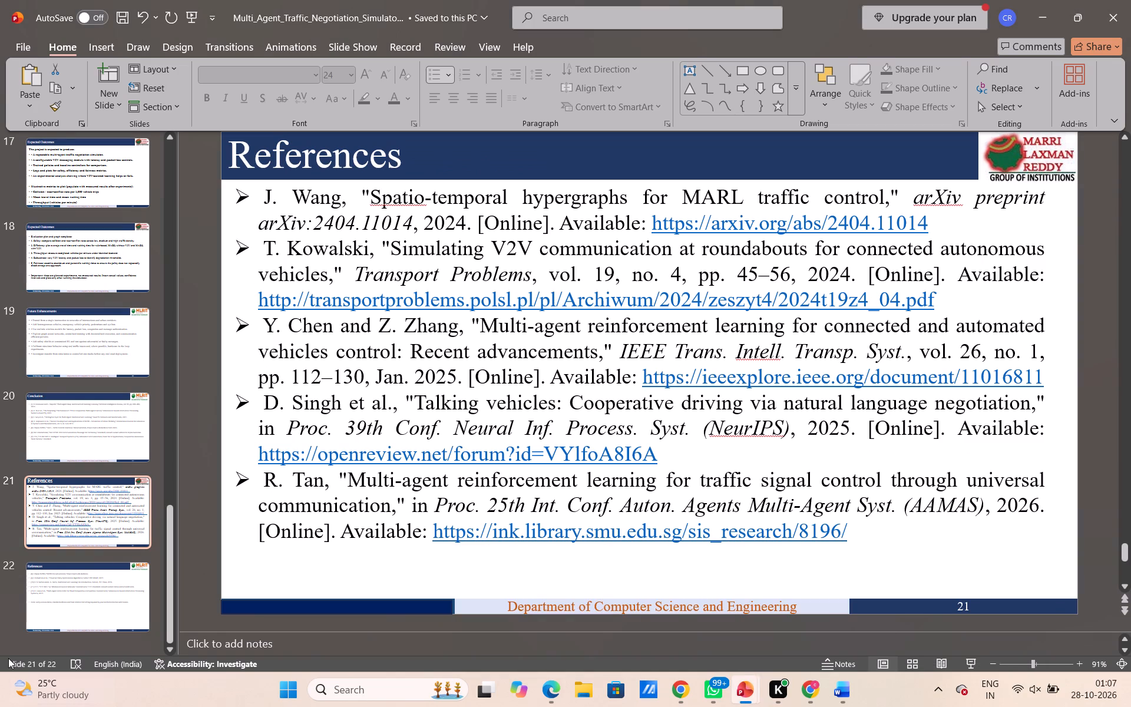
{"action": "left_click", "coordinate": [0, 661], "text": "ctrl"}
{"action": "key", "text": "ctrl+v"}
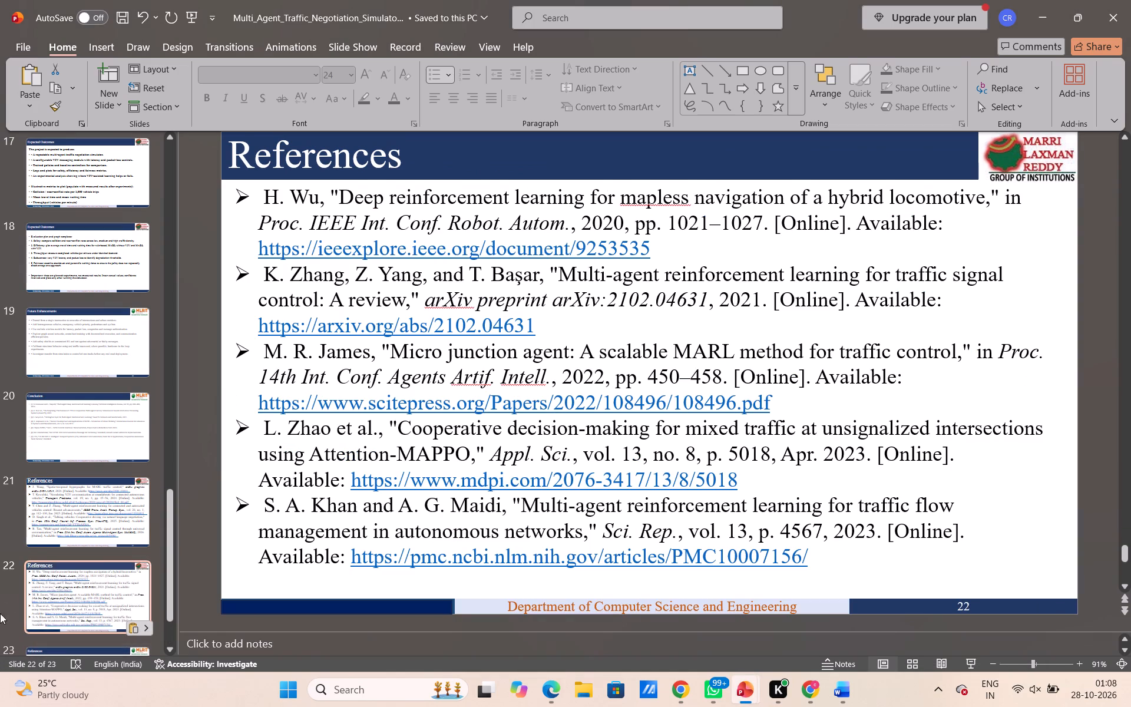
Cut the Conclusion slide that wrongly lists references from the traffic presentation.
{"action": "right_click", "coordinate": [103, 431]}
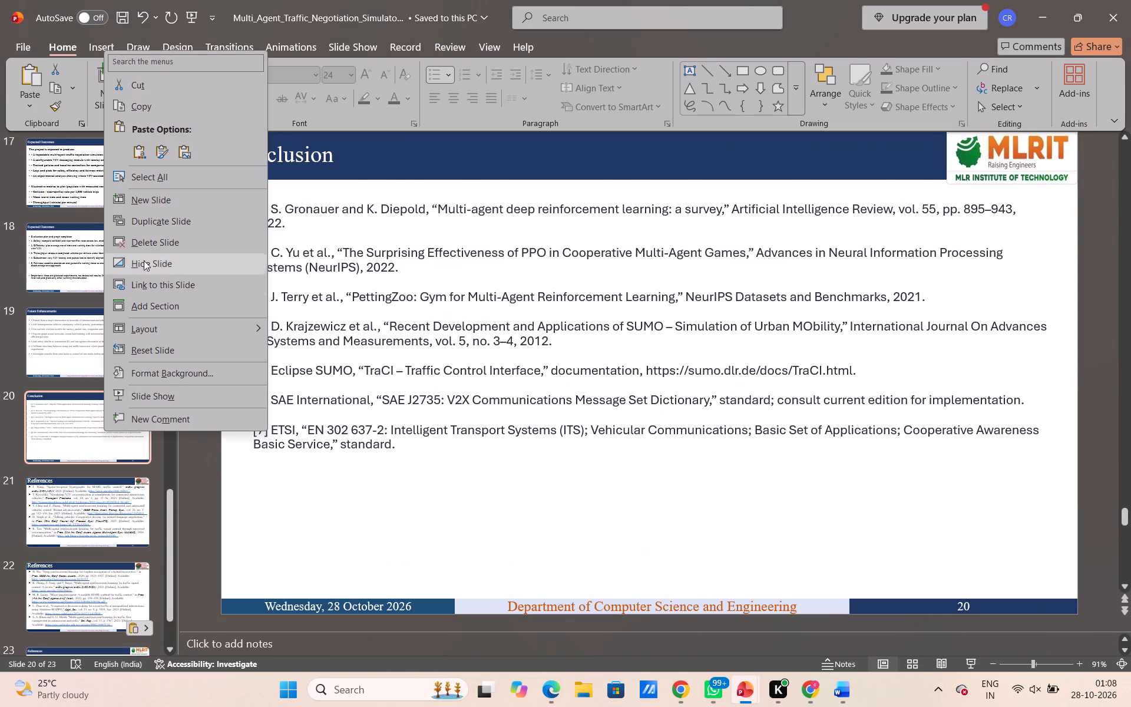
{"action": "left_click", "coordinate": [176, 91]}
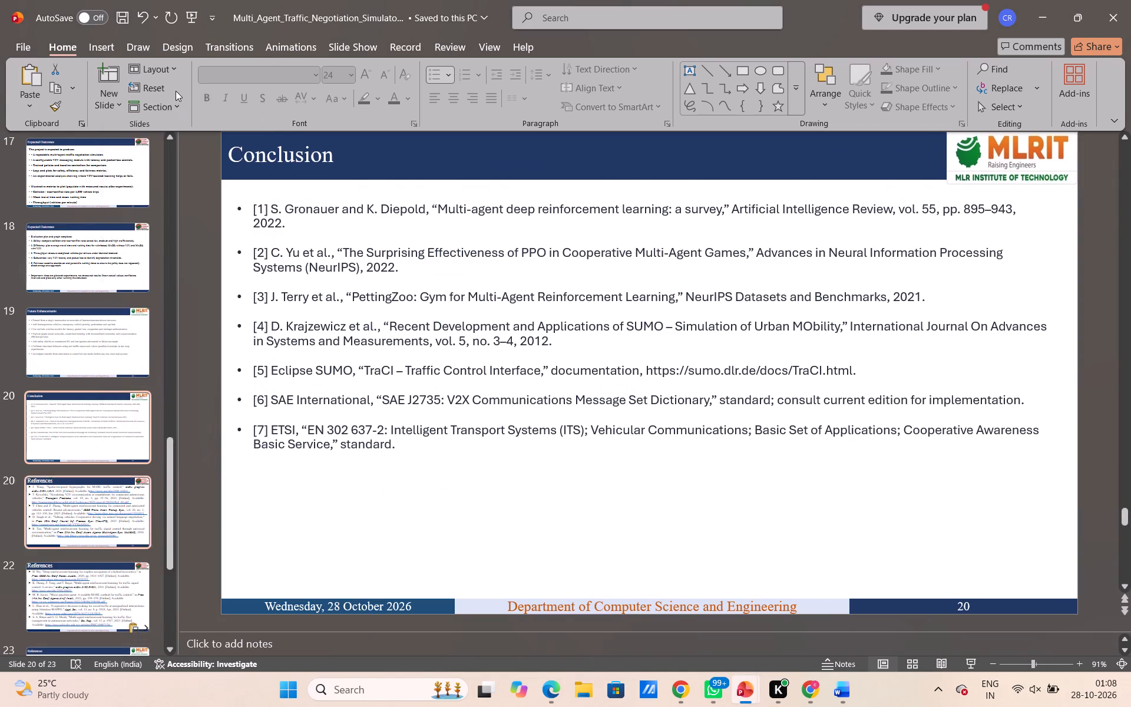
{"action": "scroll", "coordinate": [101, 631], "scroll_direction": "down", "scroll_amount": 5}
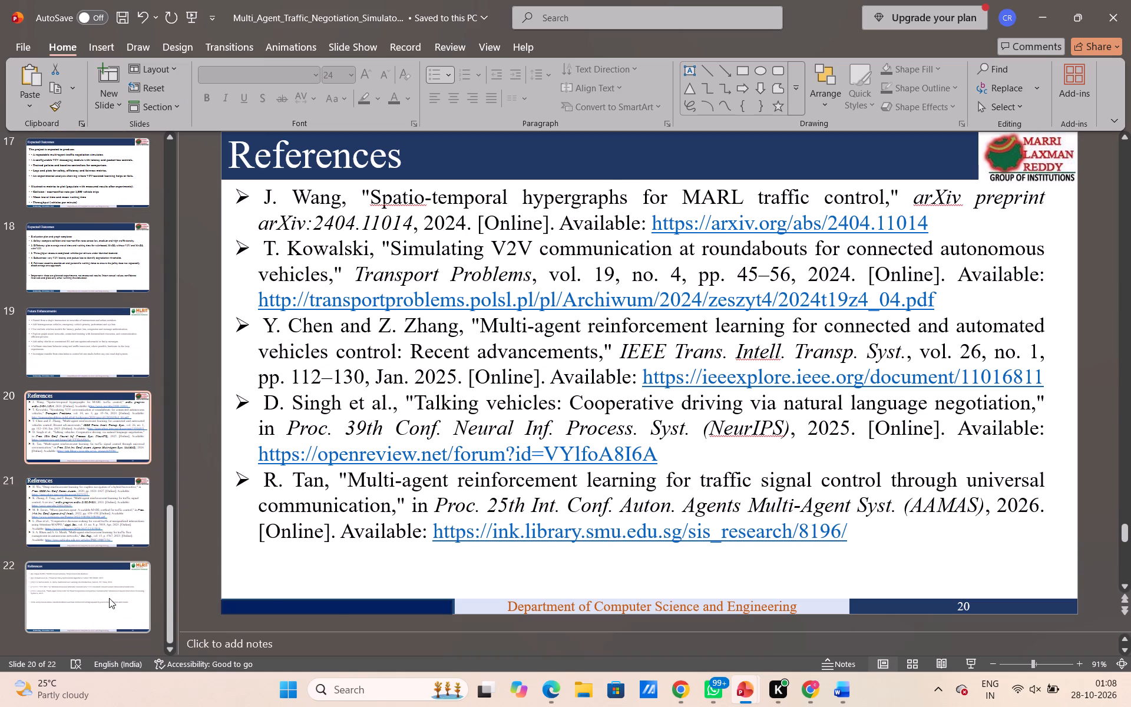
Cut the old final References slide, which starts at entry [8] Eclipse SUMO, from the traffic presentation.
{"action": "right_click", "coordinate": [108, 598]}
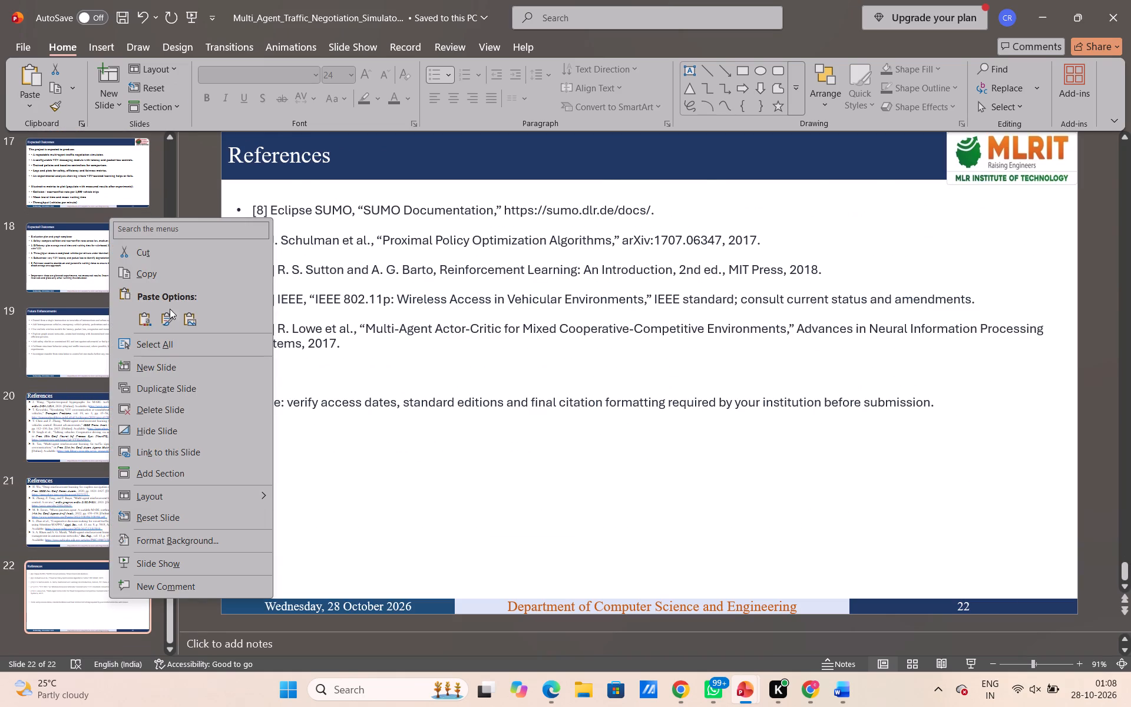
{"action": "left_click", "coordinate": [175, 255]}
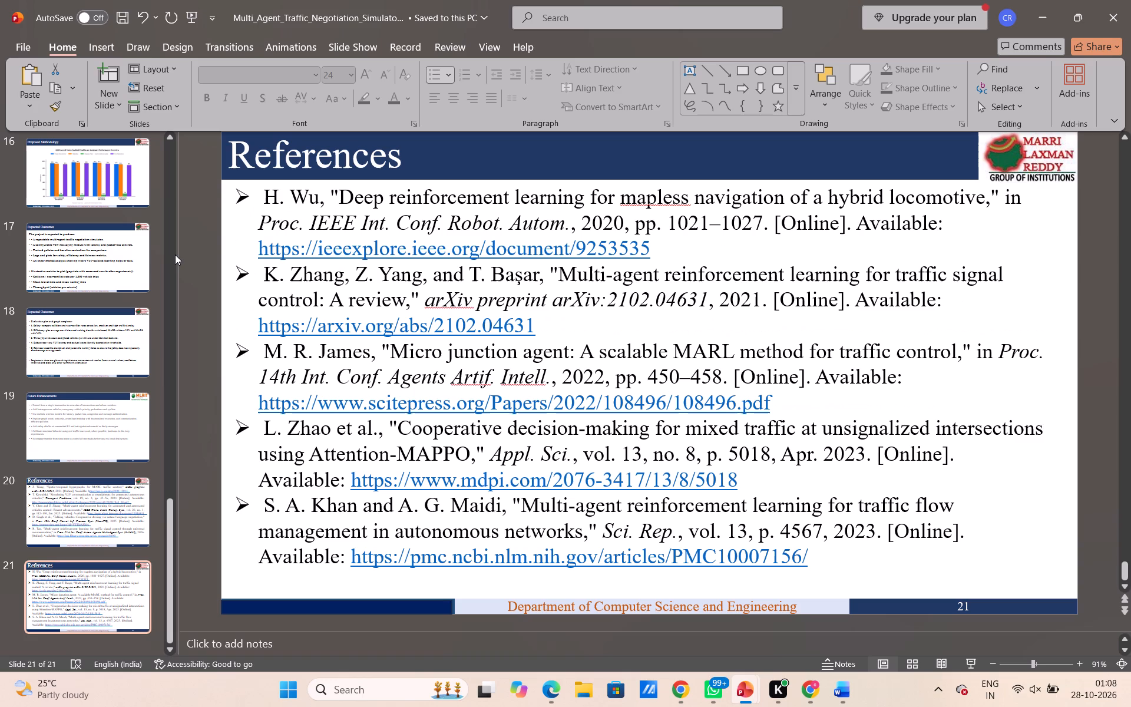
Replace the old Future Enhancements slide in the traffic presentation with the Future Enhancements slide cut from final ppt major project.
{"action": "left_click", "coordinate": [82, 426]}
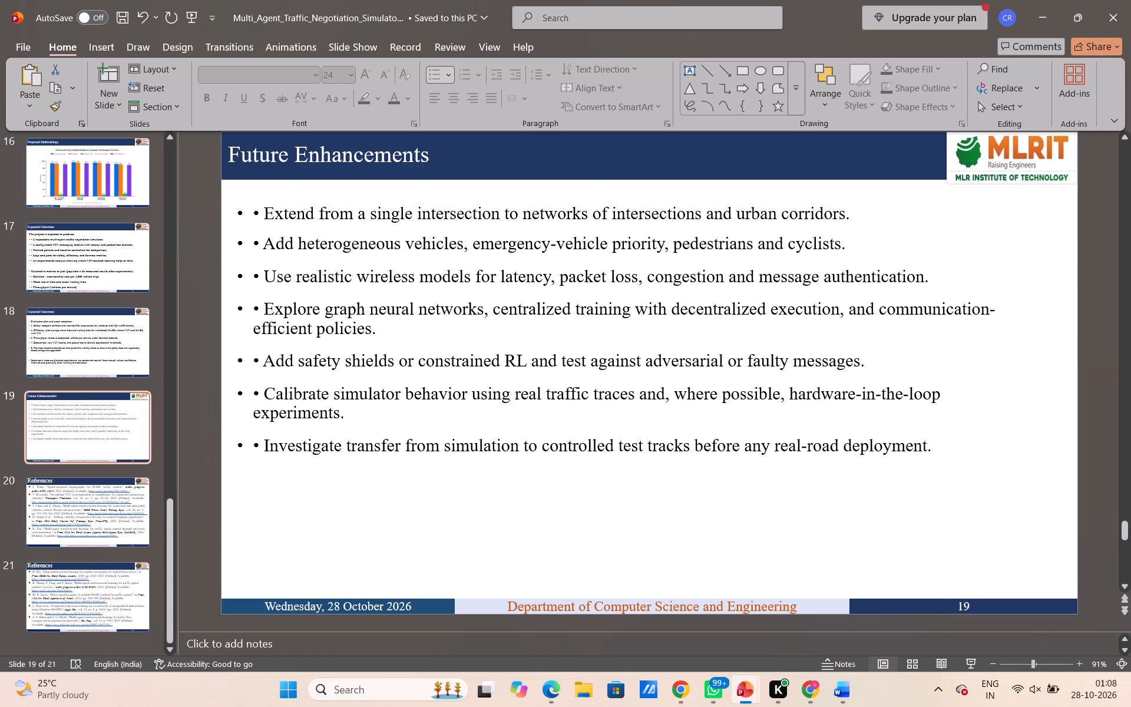
{"action": "left_click", "coordinate": [943, 625]}
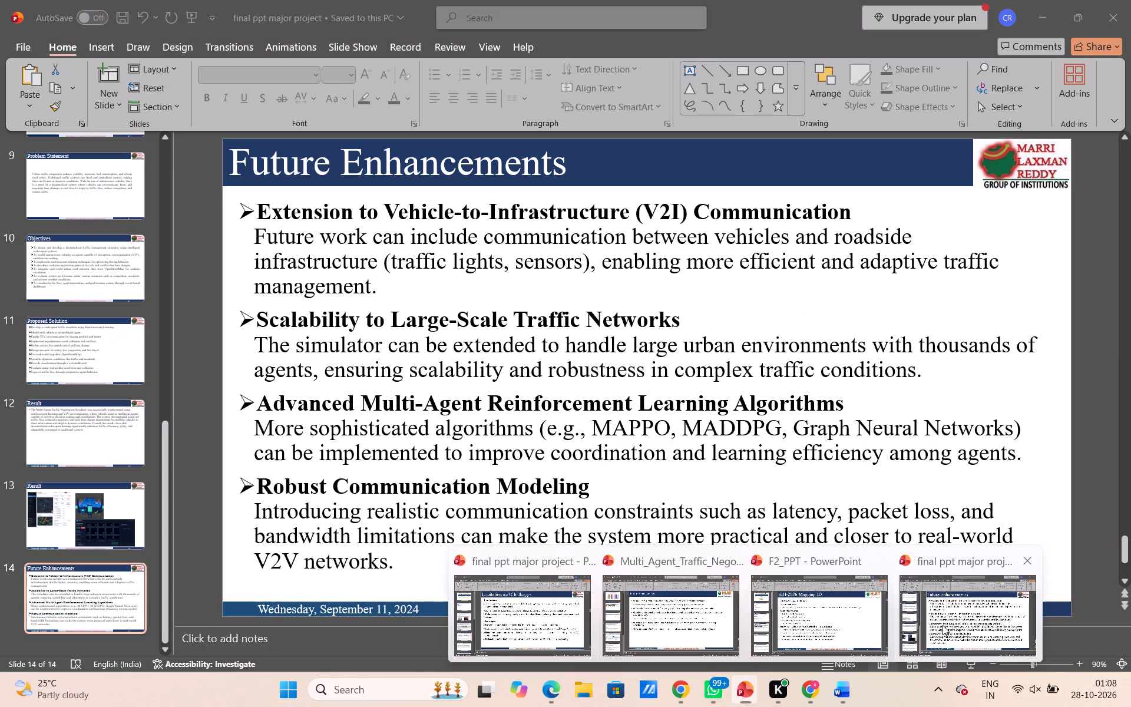
{"action": "right_click", "coordinate": [93, 606]}
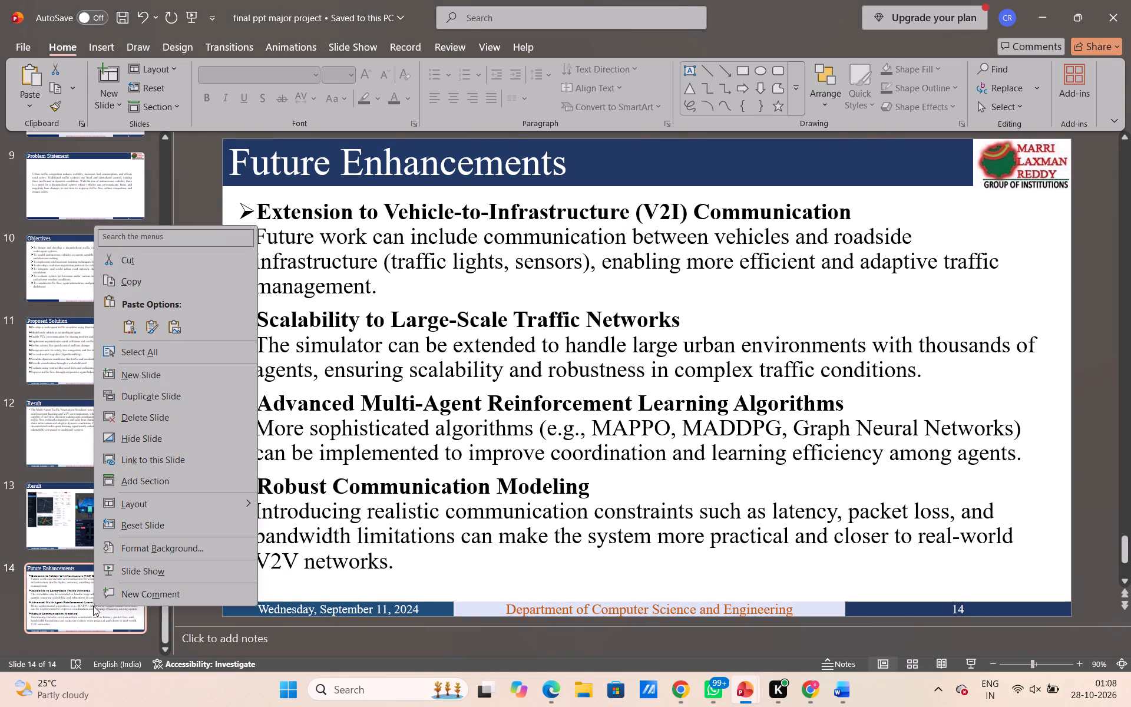
{"action": "left_click", "coordinate": [188, 252]}
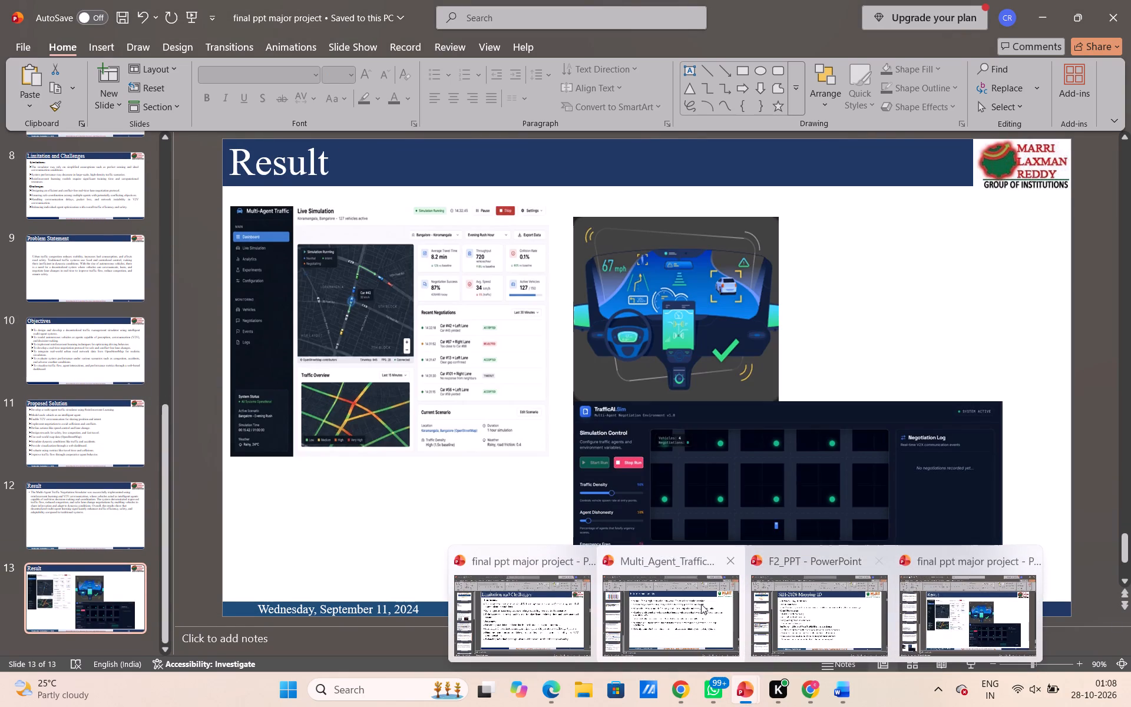
{"action": "left_click", "coordinate": [700, 604]}
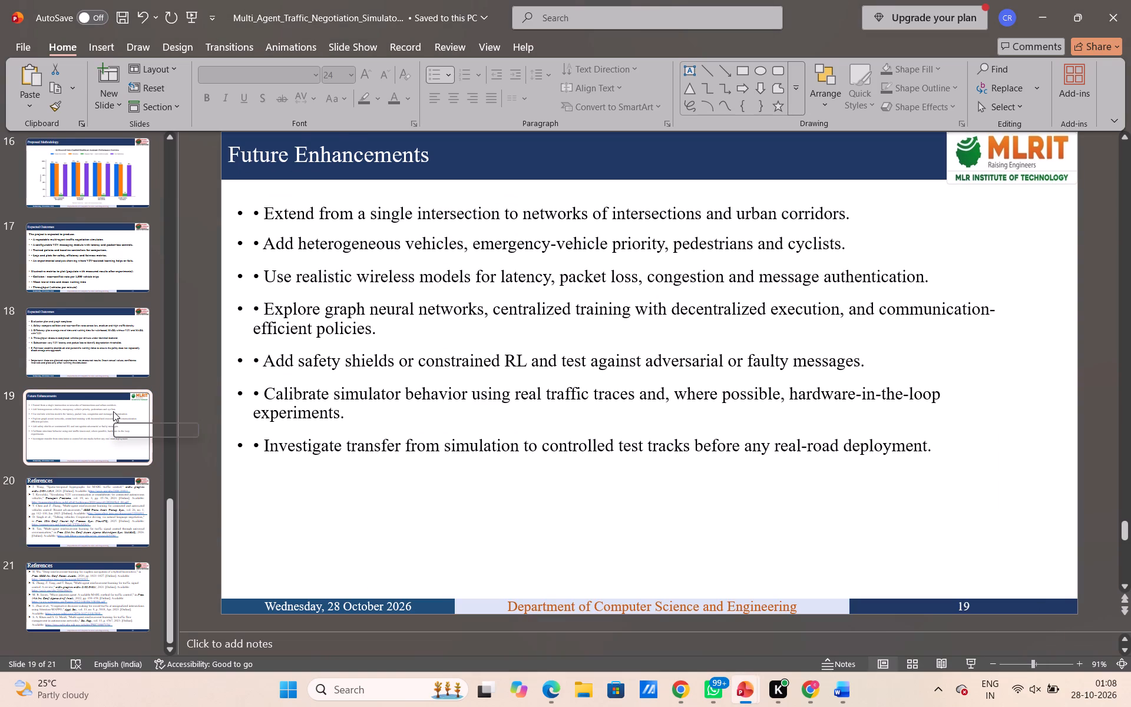
{"action": "key", "text": "ctrl+v"}
{"action": "right_click", "coordinate": [113, 411]}
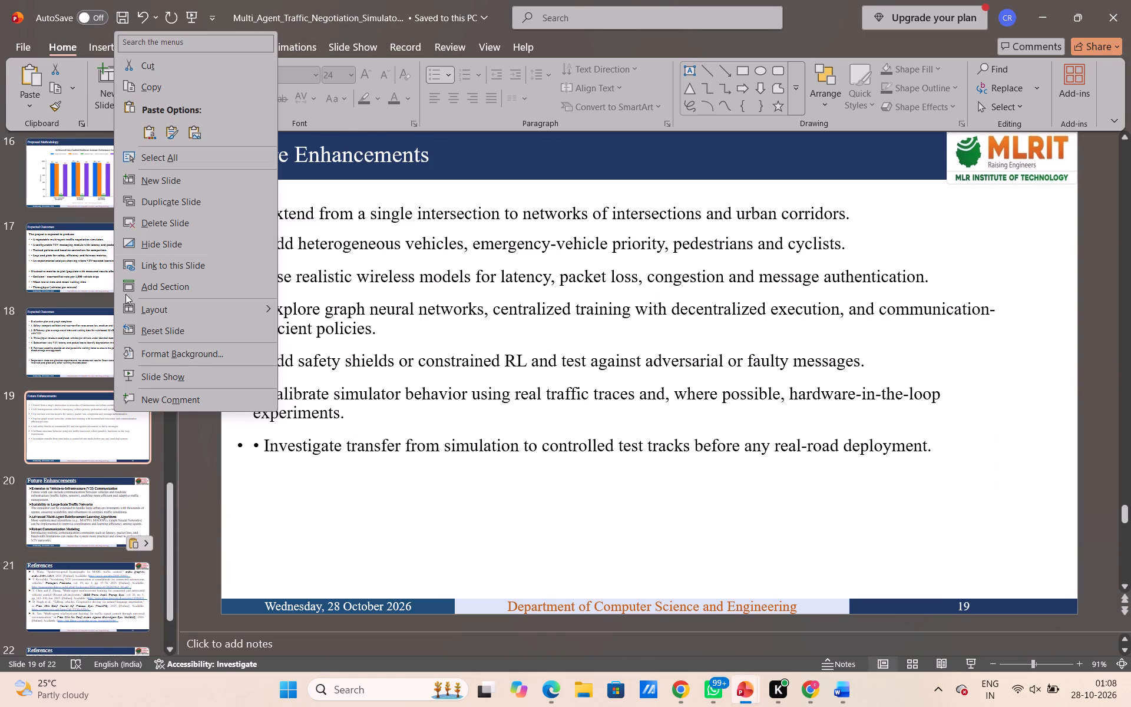
{"action": "left_click", "coordinate": [184, 67]}
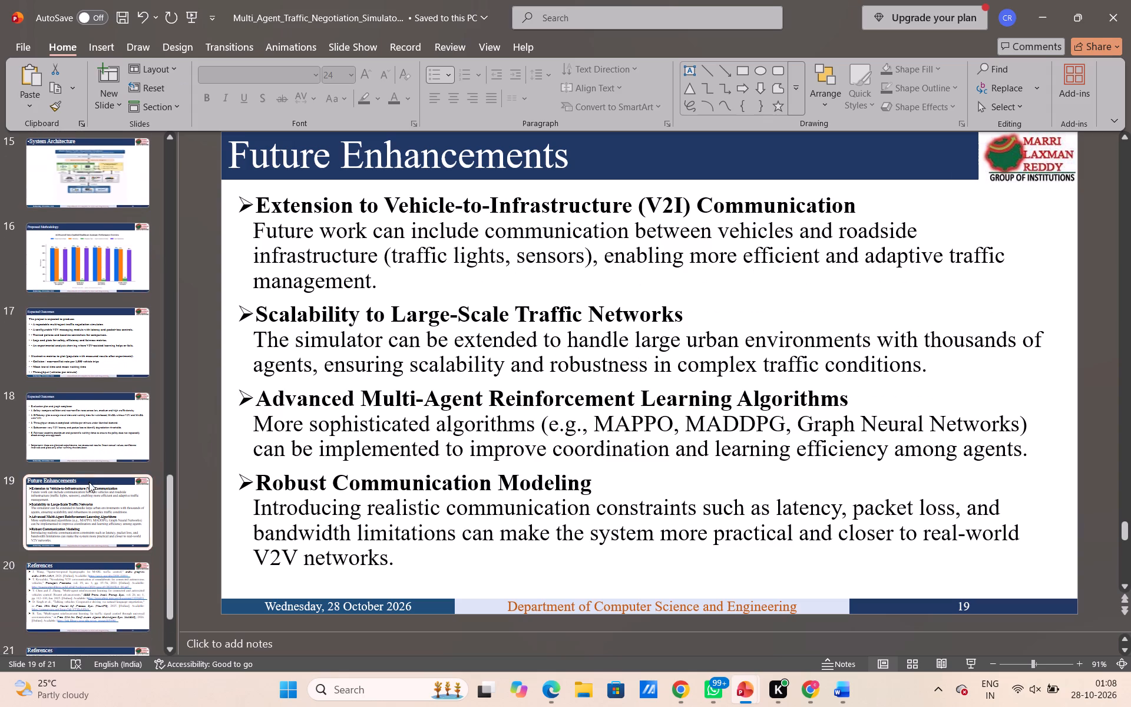
Review the second Expected Outcomes slide, and look through final ppt major project's slides, including its Outline, for matching content.
{"action": "scroll", "coordinate": [110, 454], "scroll_direction": "down", "scroll_amount": 1}
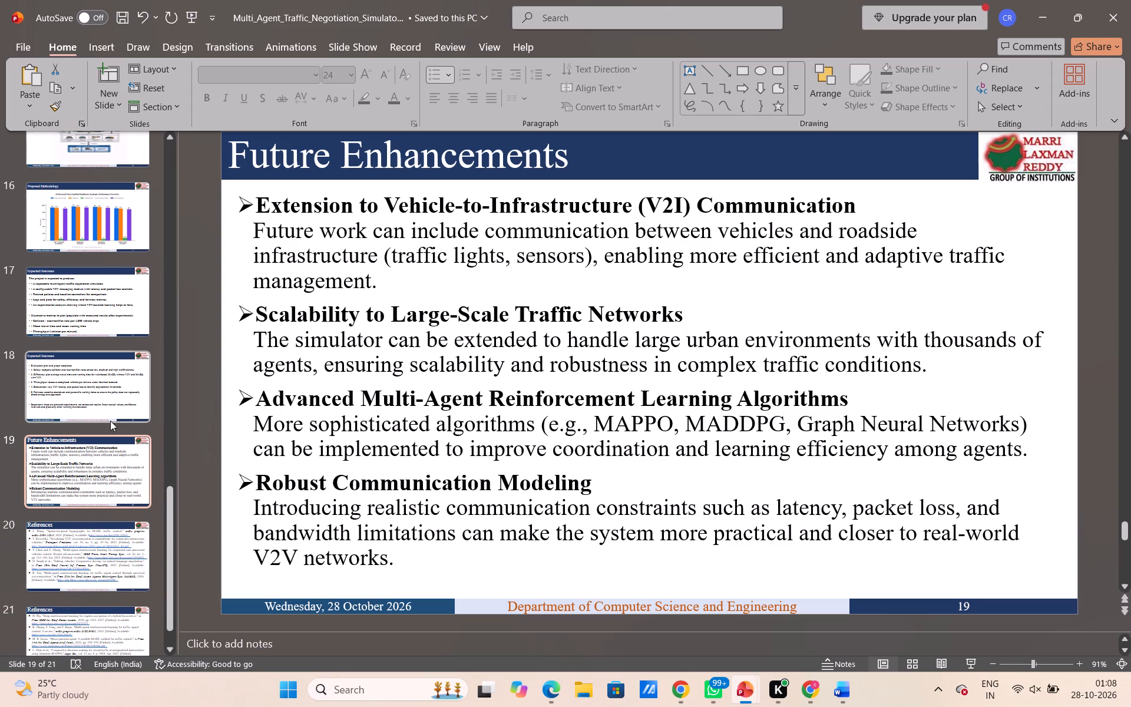
{"action": "left_click", "coordinate": [110, 421]}
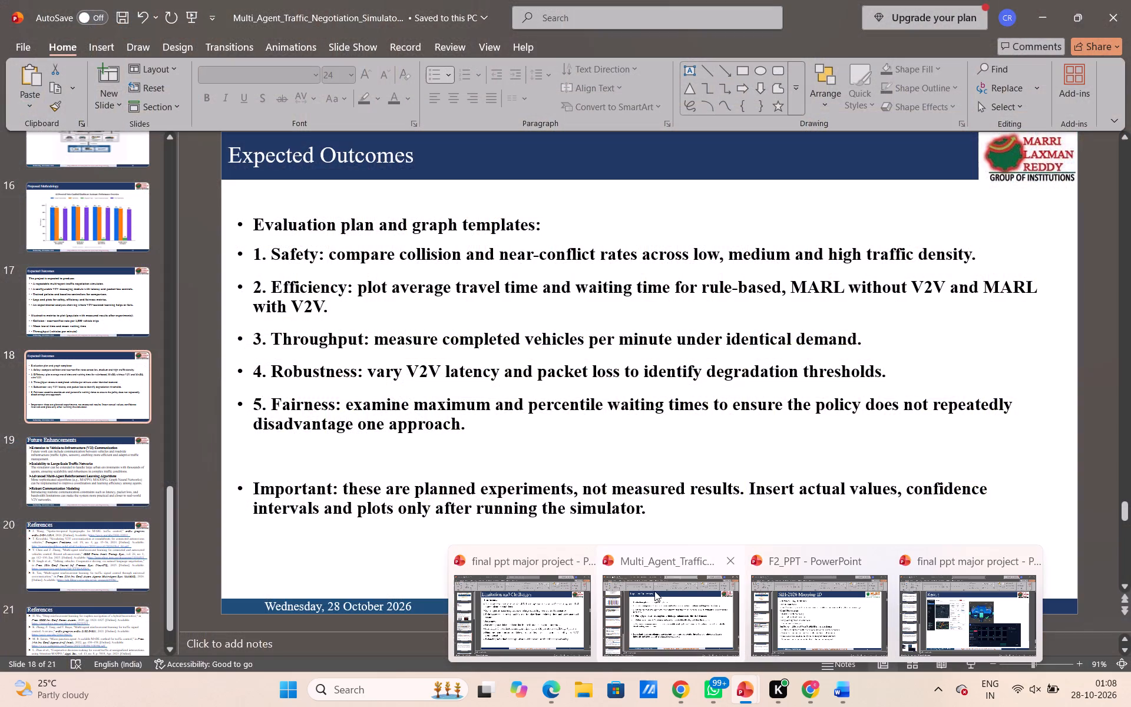
{"action": "left_click", "coordinate": [917, 642]}
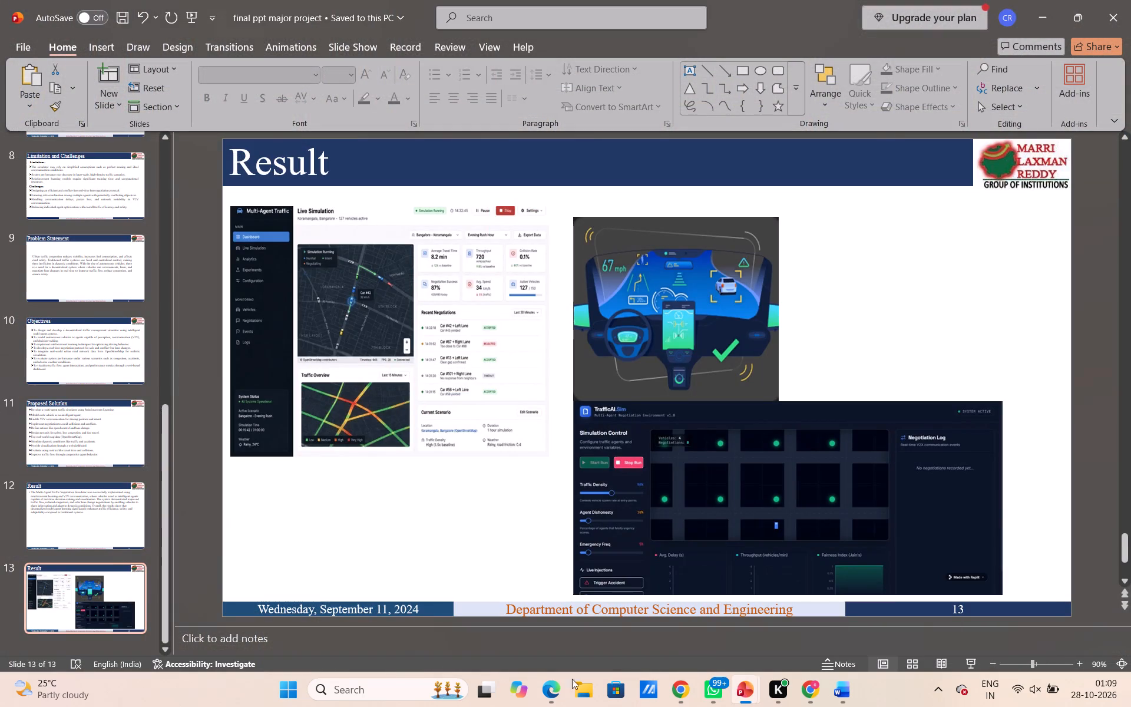
{"action": "scroll", "coordinate": [75, 407], "scroll_direction": "up", "scroll_amount": 2}
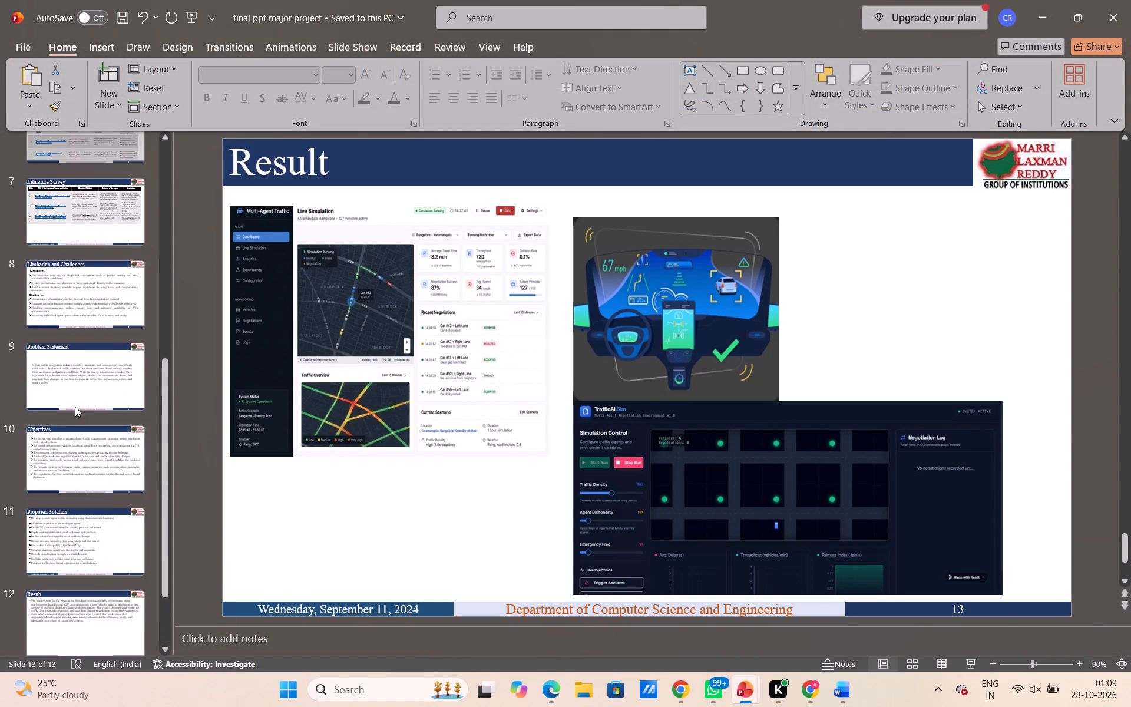
{"action": "scroll", "coordinate": [75, 407], "scroll_direction": "up", "scroll_amount": 1}
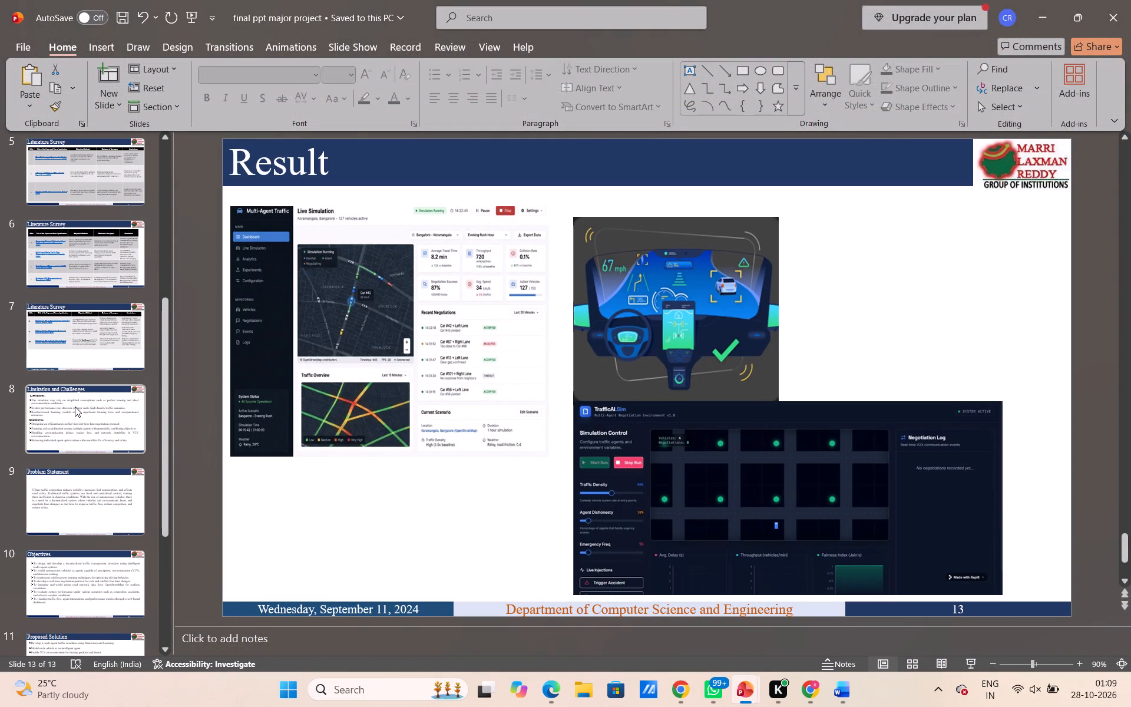
{"action": "scroll", "coordinate": [75, 407], "scroll_direction": "up", "scroll_amount": 2}
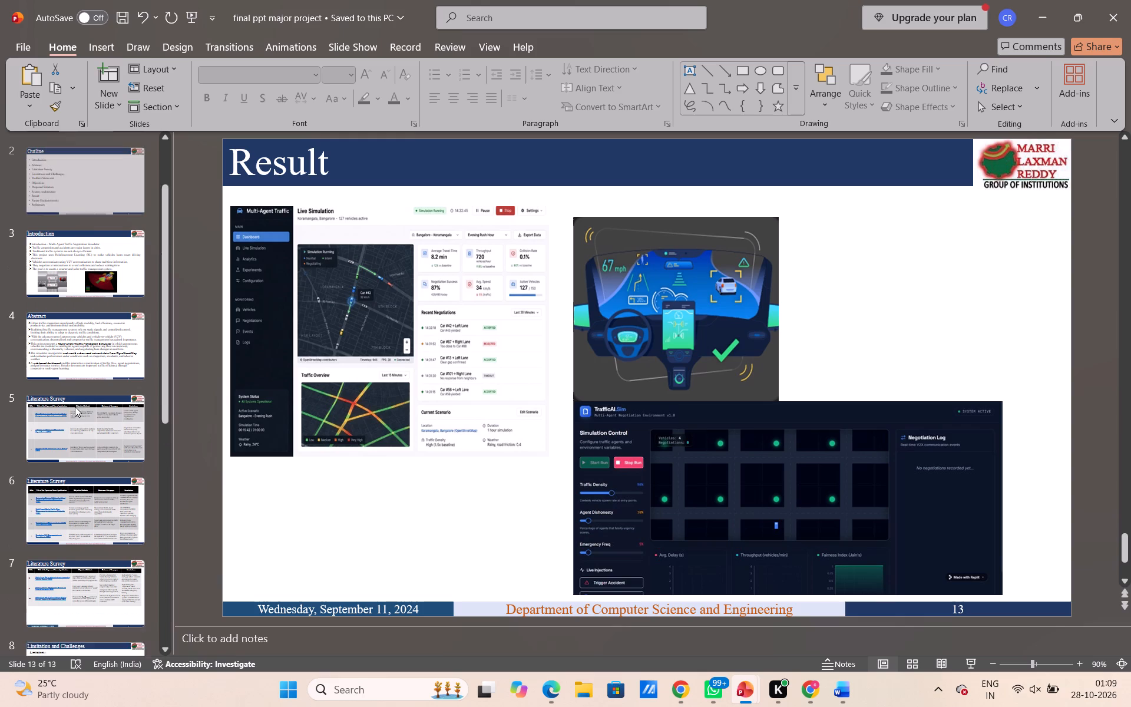
{"action": "scroll", "coordinate": [75, 407], "scroll_direction": "up", "scroll_amount": 1}
{"action": "scroll", "coordinate": [75, 407], "scroll_direction": "down", "scroll_amount": 12}
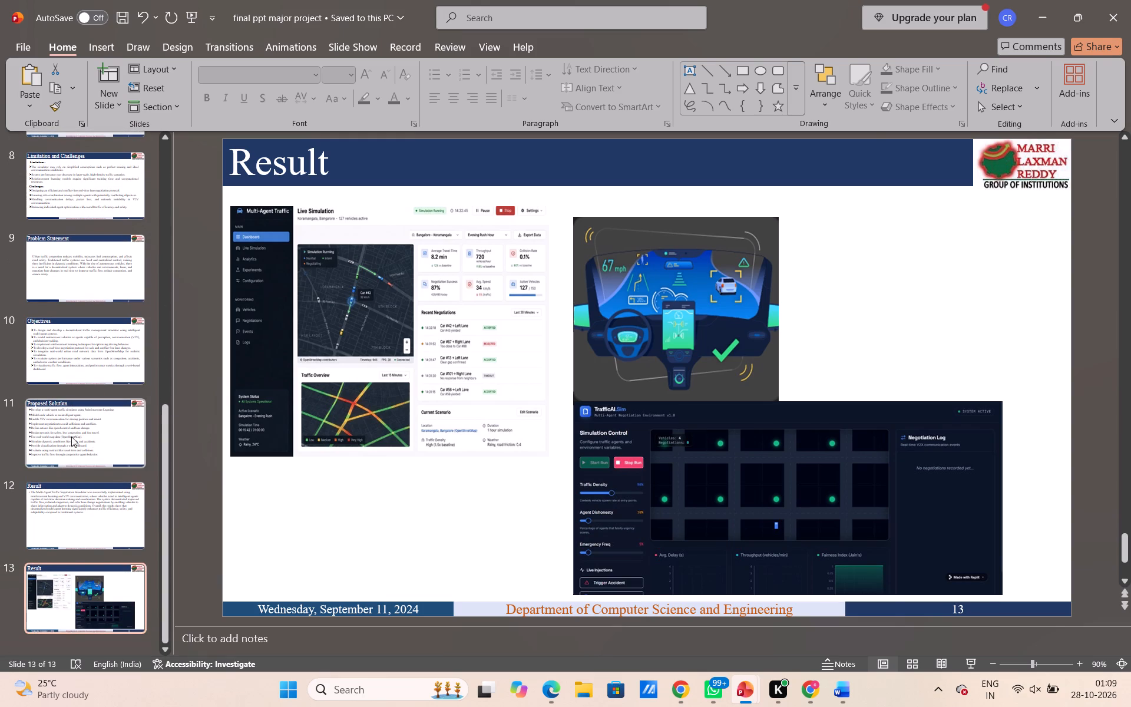
{"action": "left_click", "coordinate": [85, 508]}
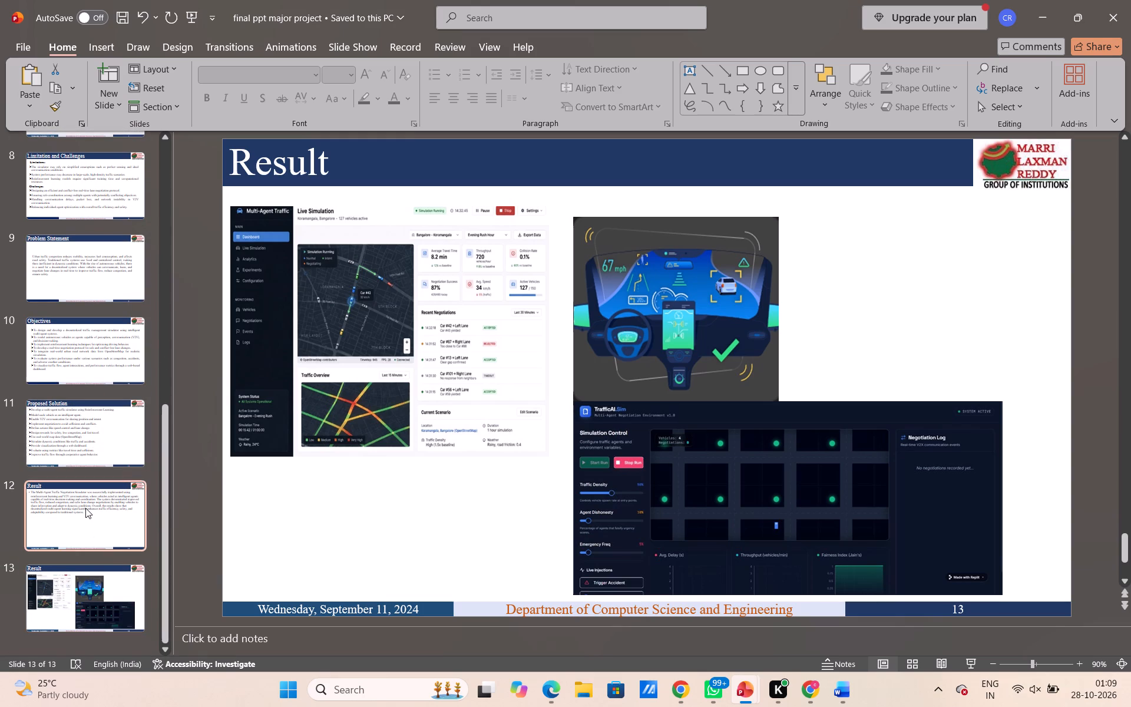
{"action": "left_click", "coordinate": [88, 452]}
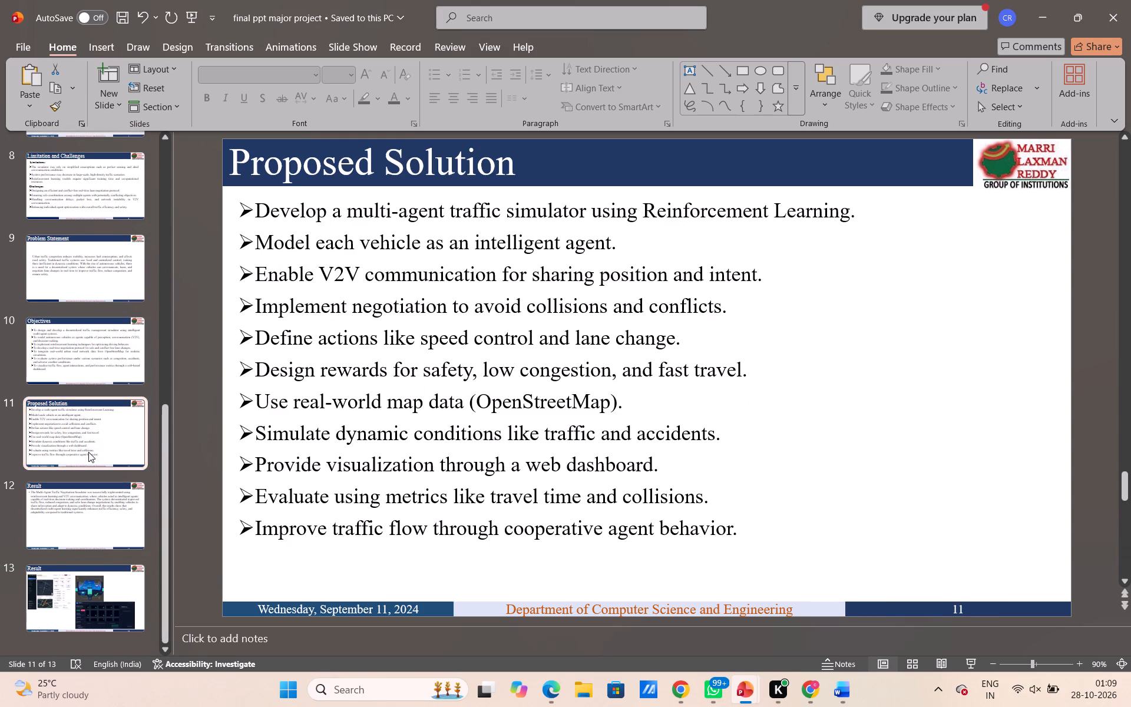
{"action": "scroll", "coordinate": [88, 452], "scroll_direction": "up", "scroll_amount": 7}
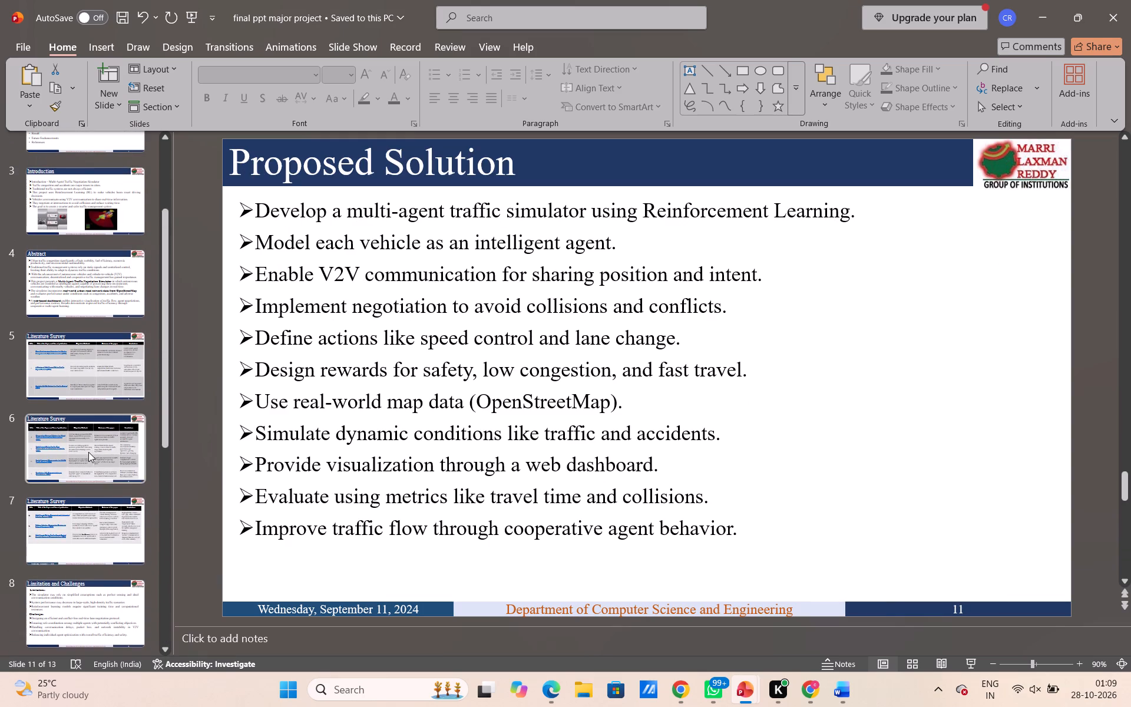
{"action": "scroll", "coordinate": [88, 452], "scroll_direction": "up", "scroll_amount": 4}
{"action": "left_click", "coordinate": [114, 291]}
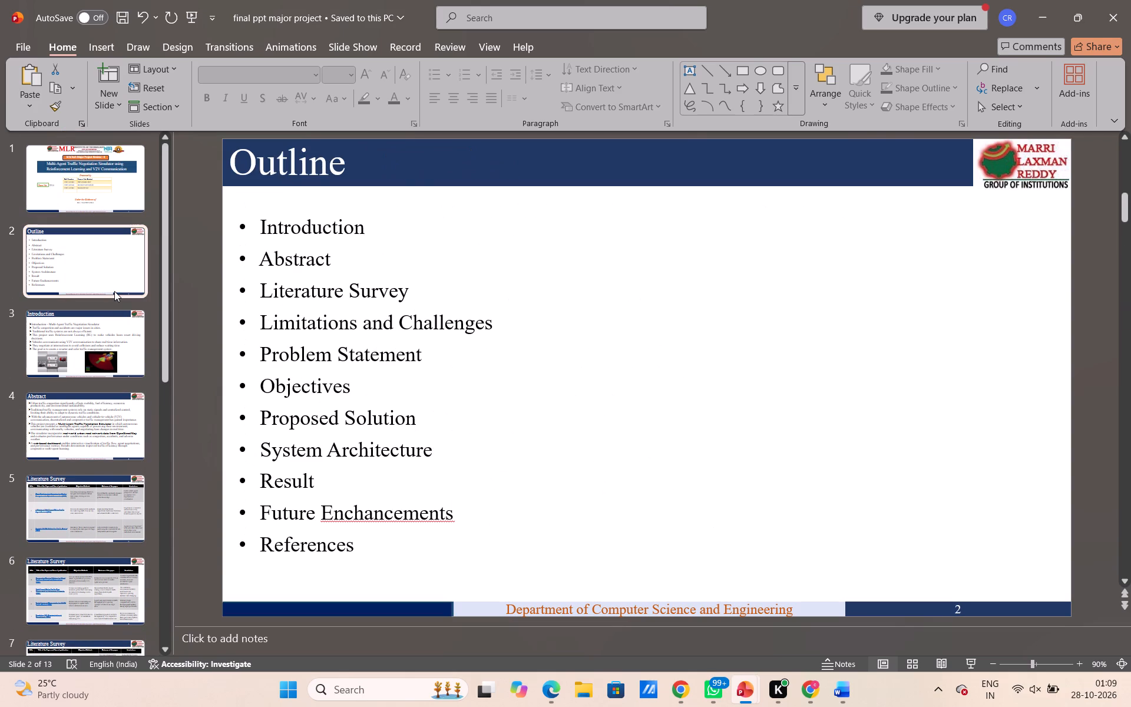
{"action": "scroll", "coordinate": [114, 291], "scroll_direction": "down", "scroll_amount": 11}
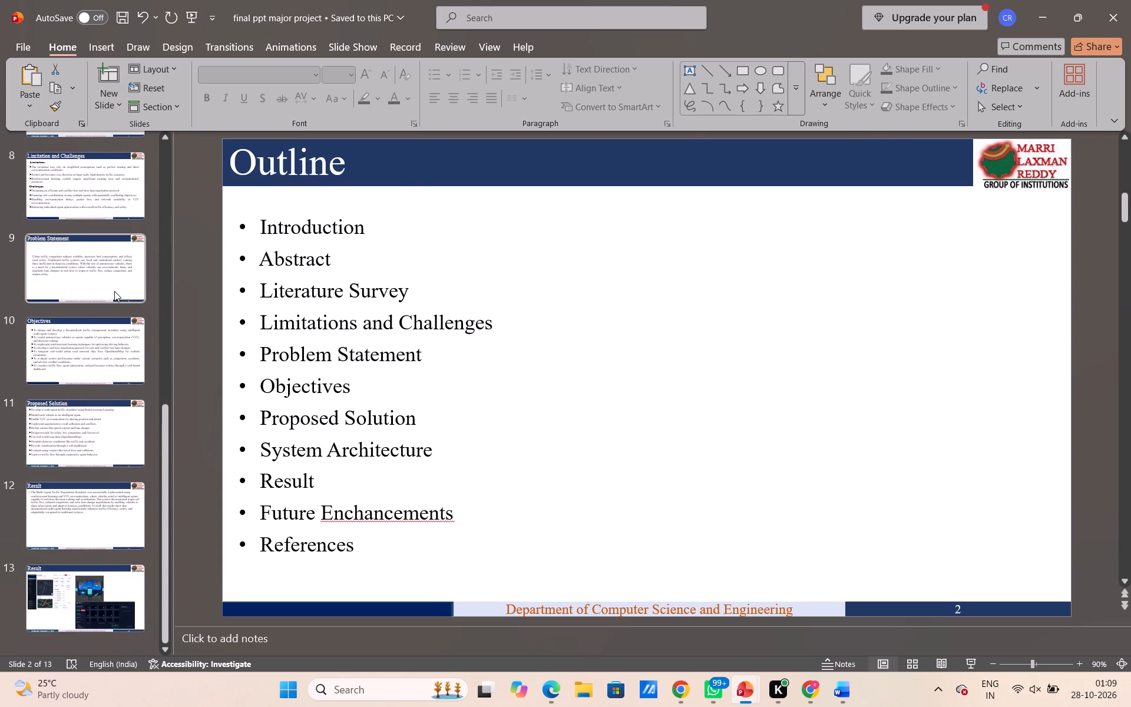
Replace the second Expected Outcomes slide's body text with the paragraph copied from the text-only Result slide in final ppt major project.
{"action": "left_click", "coordinate": [93, 517]}
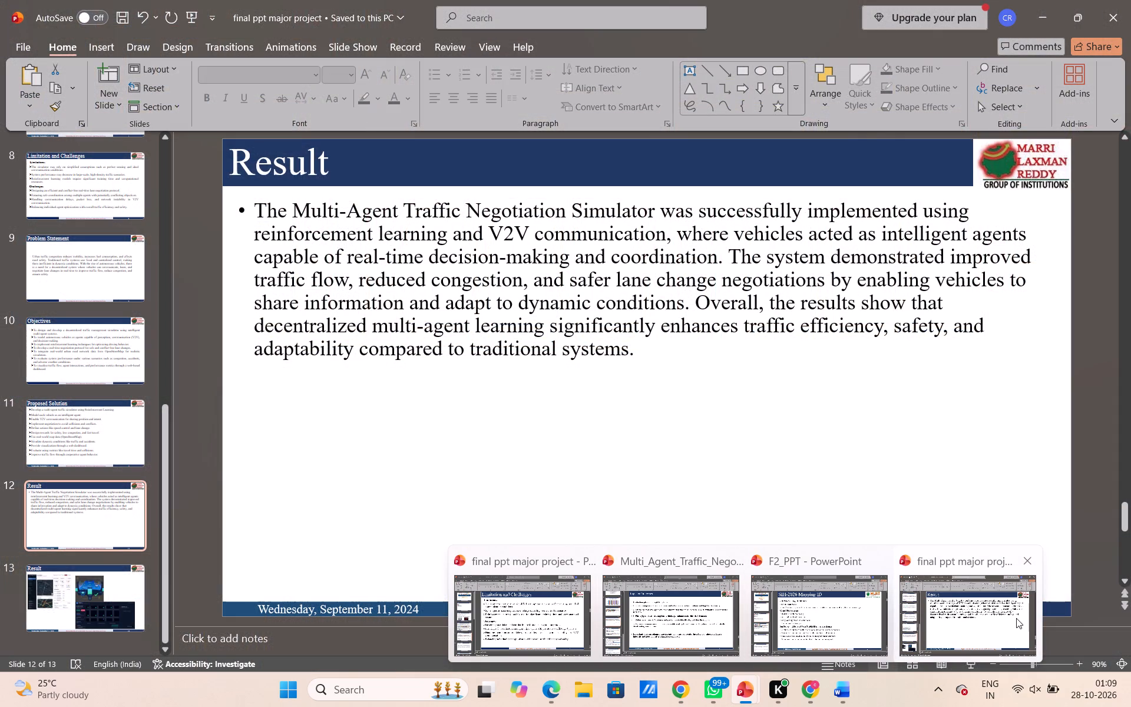
{"action": "left_click", "coordinate": [1016, 618]}
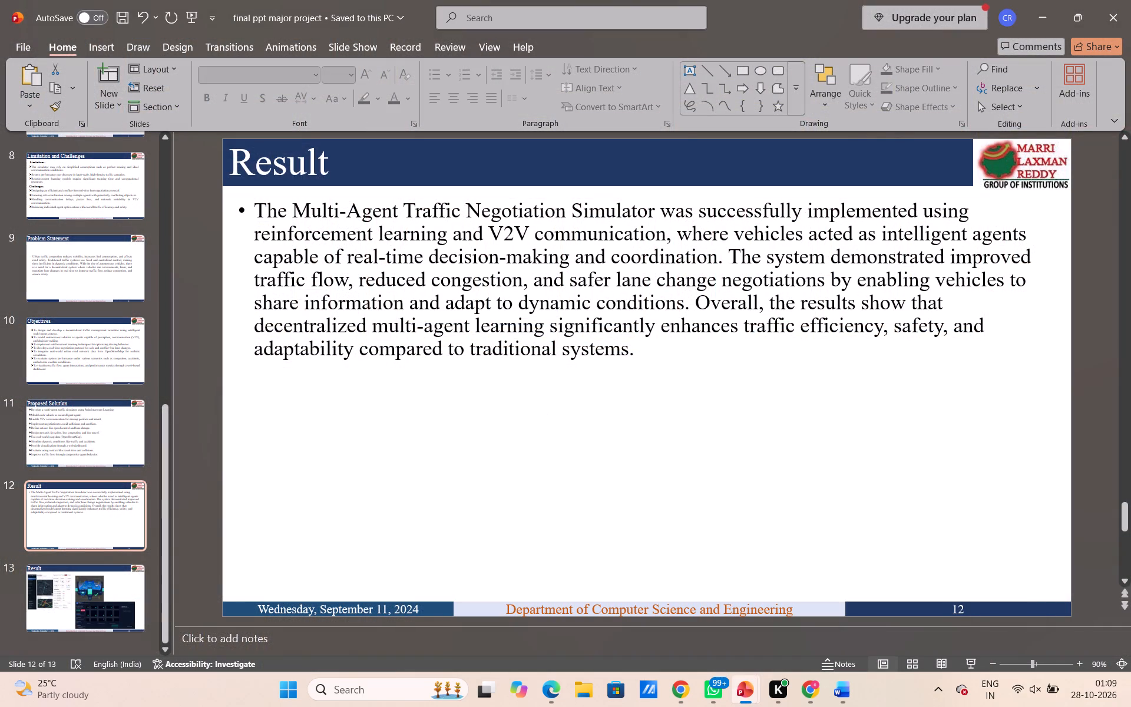
{"action": "left_click", "coordinate": [431, 303]}
{"action": "key", "text": "ctrl+a"}
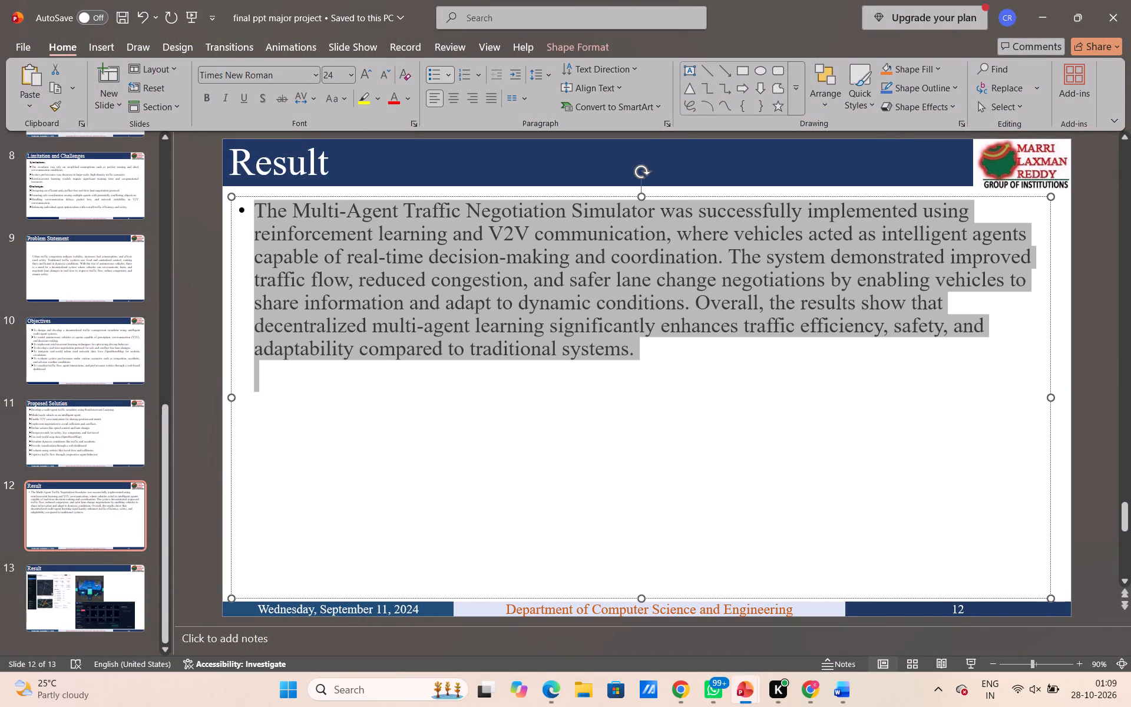
{"action": "key", "text": "ctrl+c"}
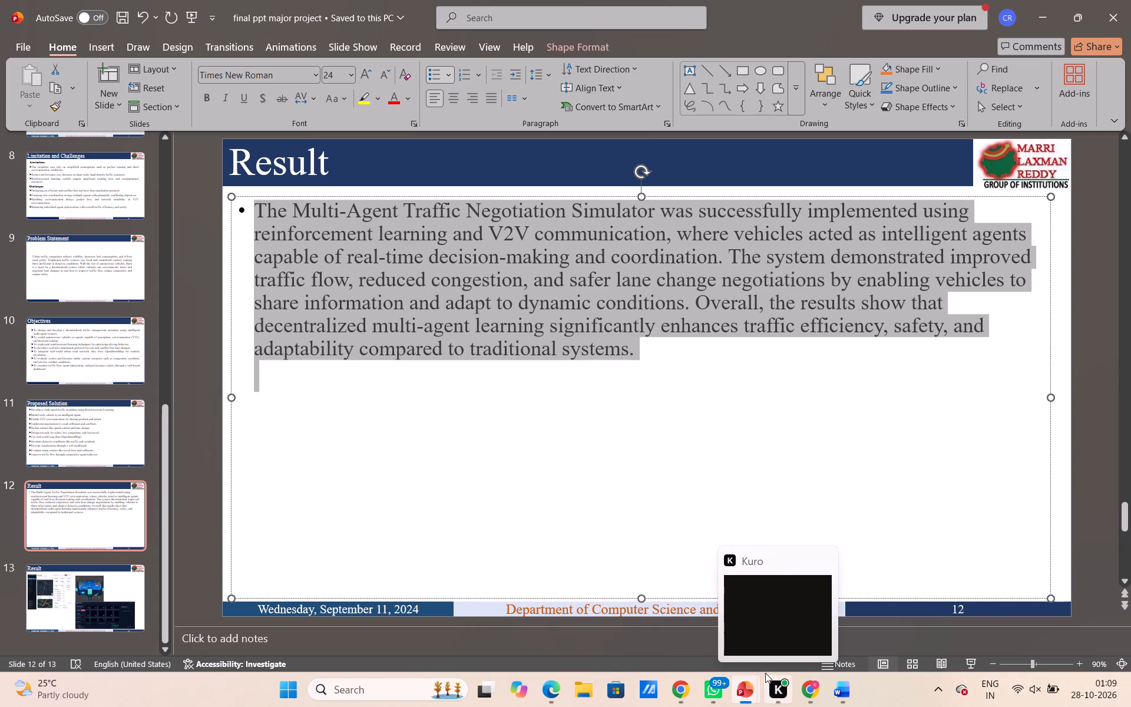
{"action": "left_click", "coordinate": [692, 639]}
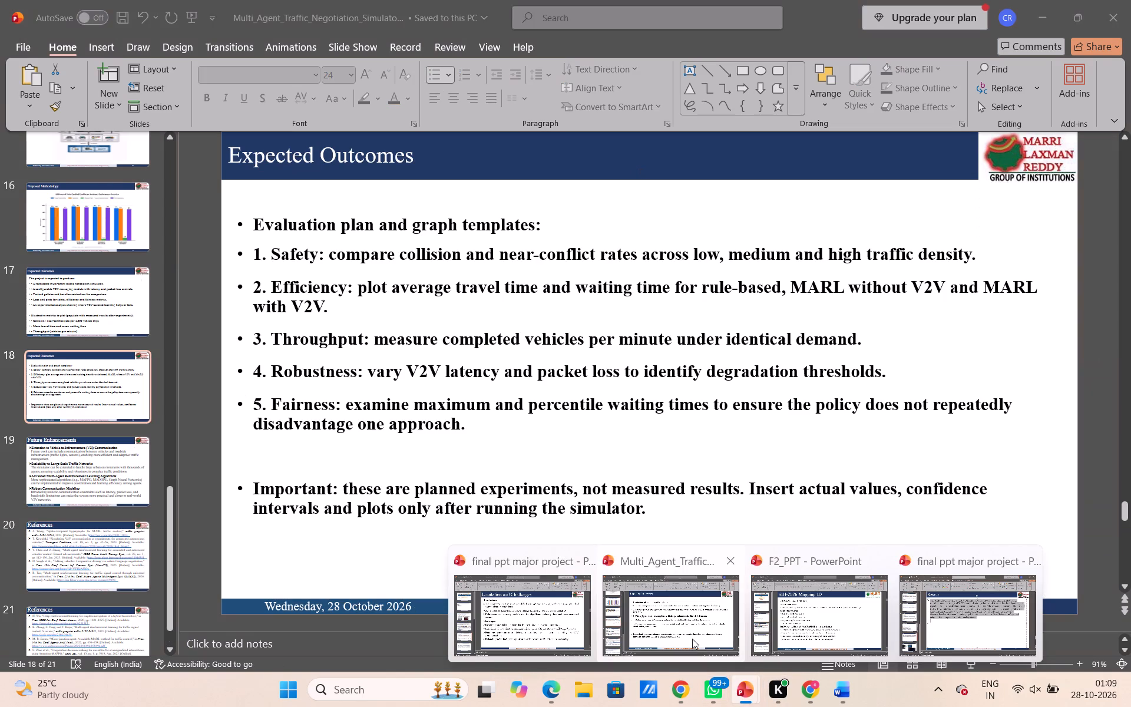
{"action": "left_click", "coordinate": [427, 428]}
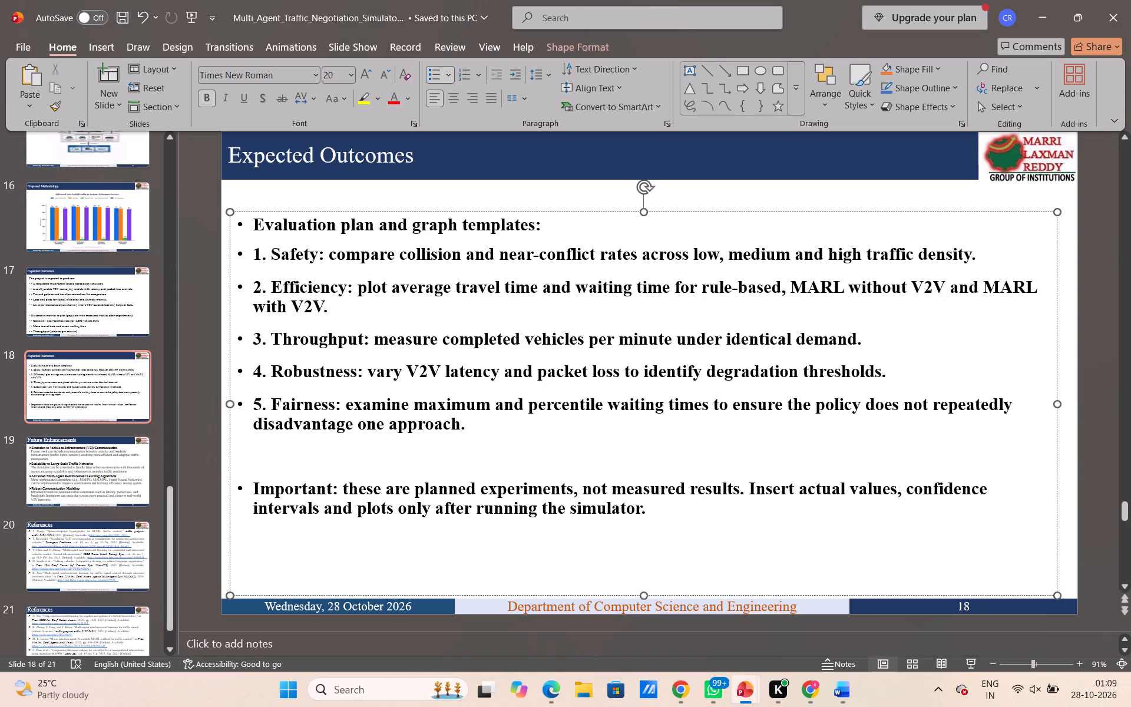
{"action": "key", "text": "ctrl+a"}
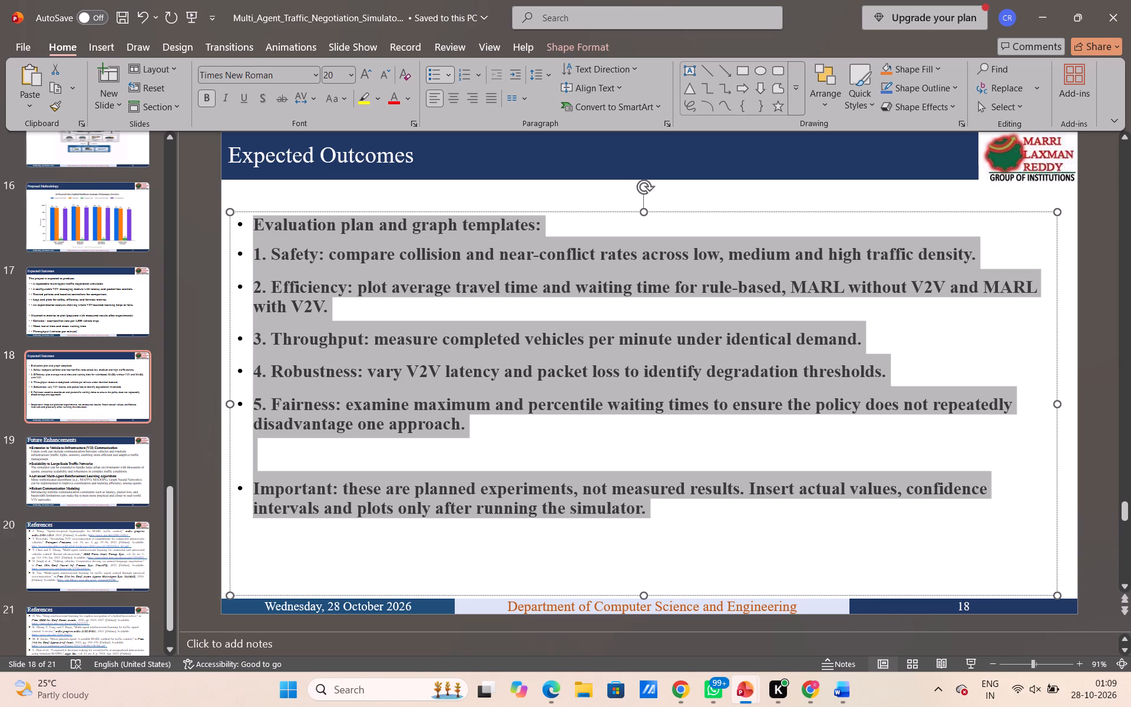
{"action": "key", "text": "ctrl+v"}
{"action": "key", "text": "BackSpace"}
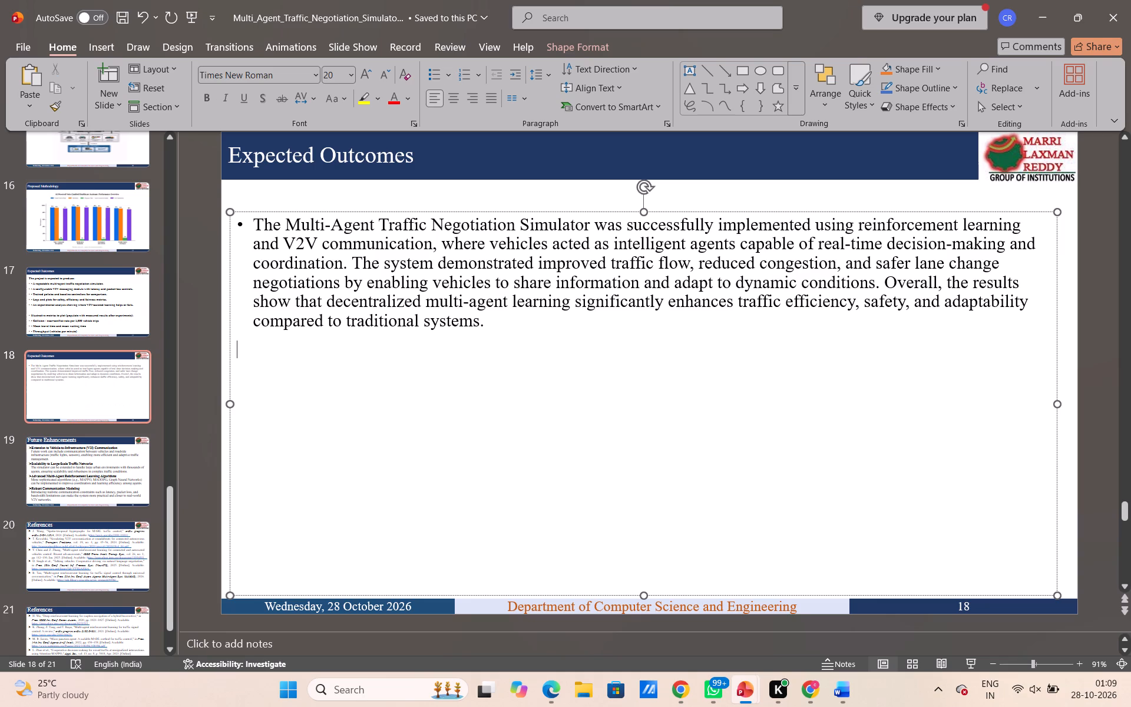
Set the pasted body paragraph on the second Expected Outcomes slide to font size 24.
{"action": "key", "text": "ctrl+a"}
{"action": "left_click", "coordinate": [350, 78]}
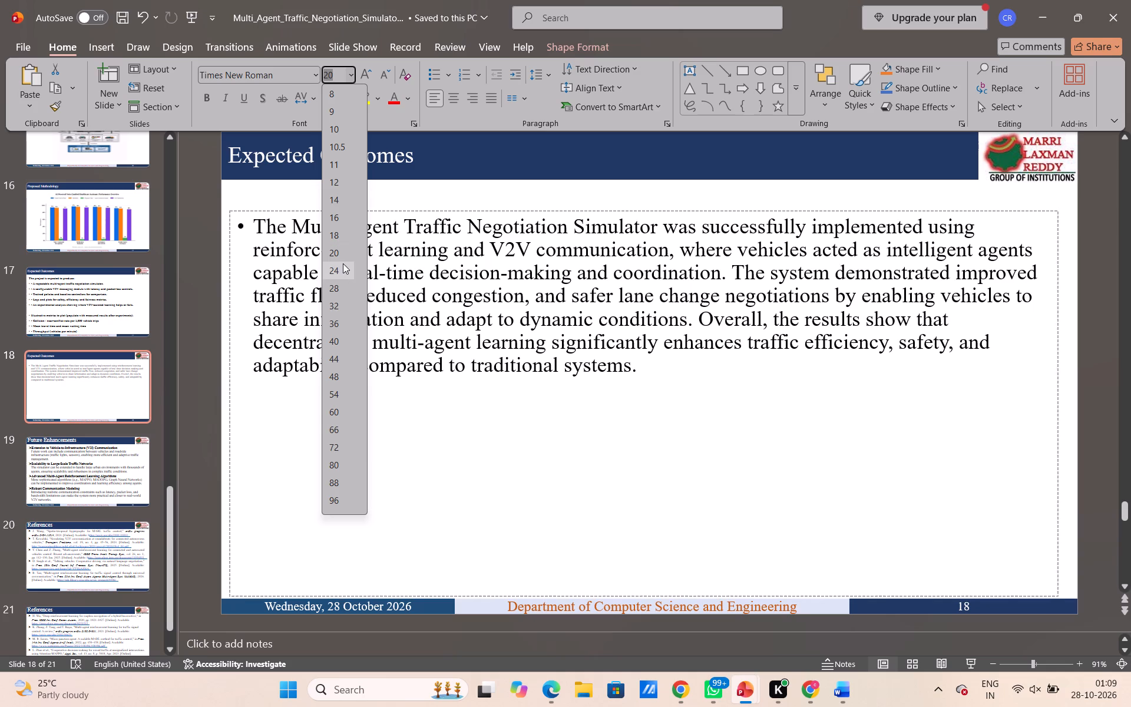
{"action": "left_click", "coordinate": [343, 264]}
Set the title of the second Expected Outcomes slide to font size 44, matching the Future Enhancements title.
{"action": "left_click", "coordinate": [413, 163]}
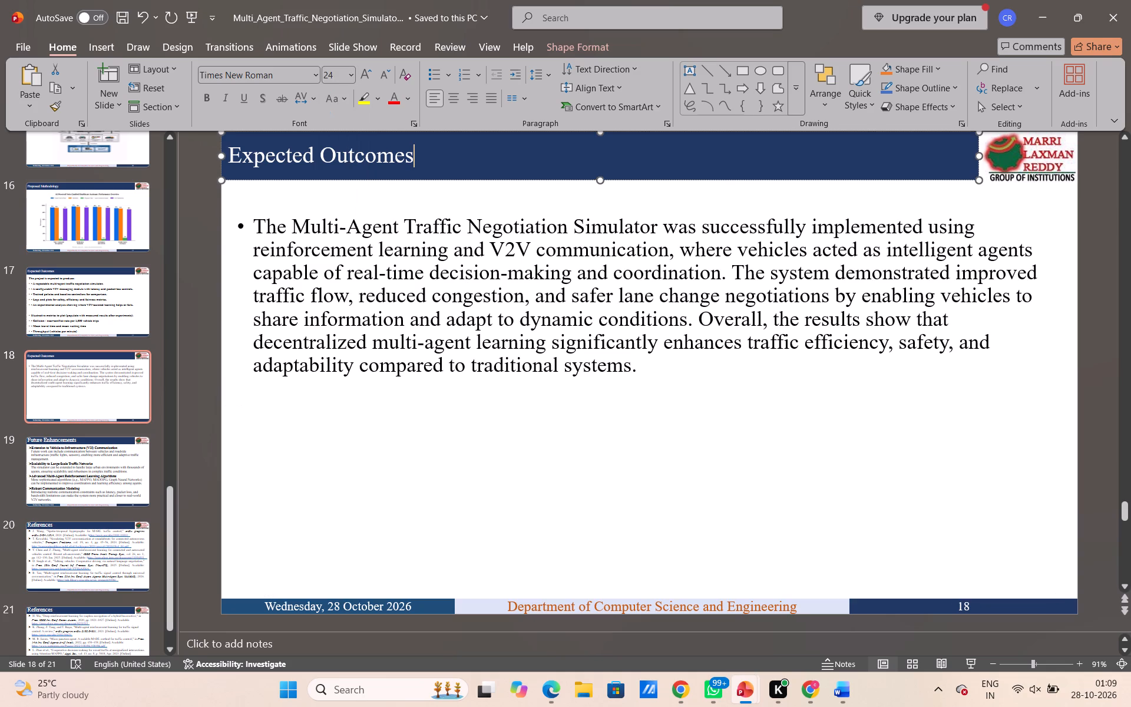
{"action": "key", "text": "ctrl+a"}
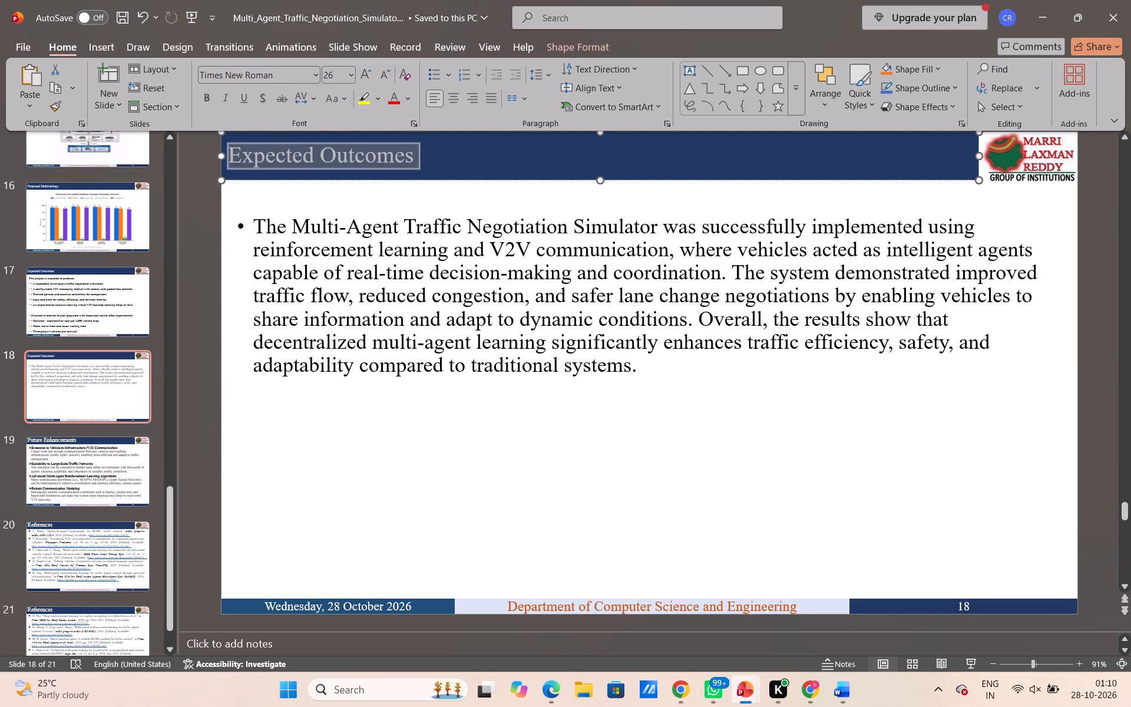
{"action": "left_click", "coordinate": [64, 452]}
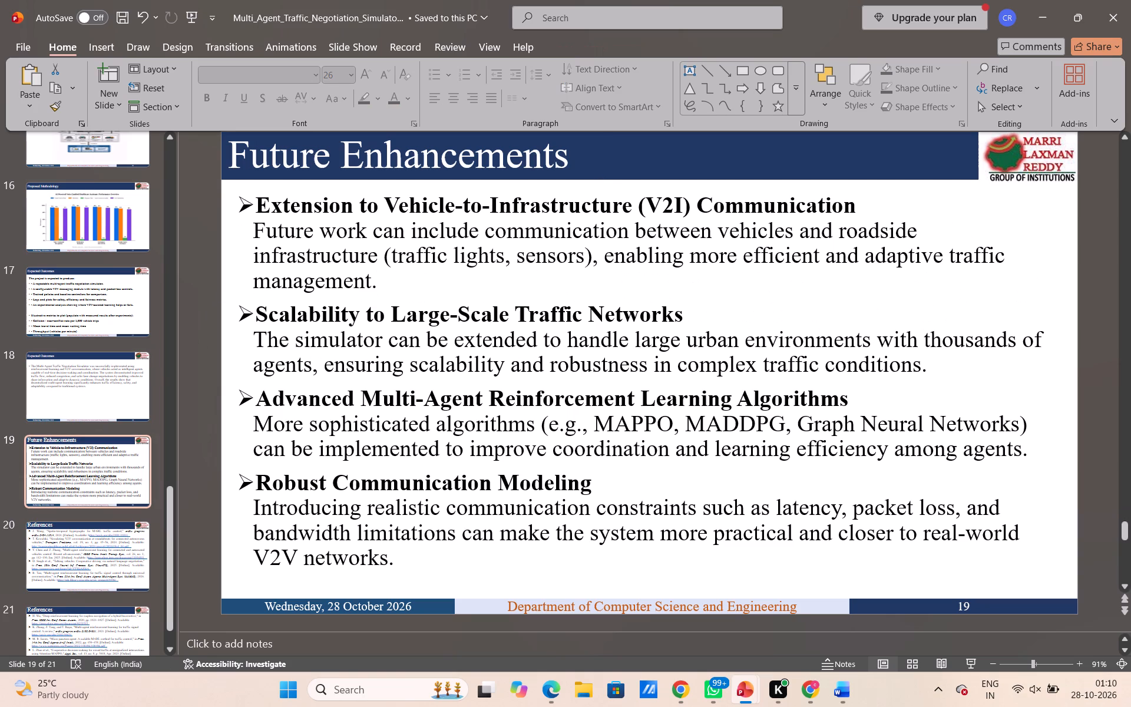
{"action": "left_click", "coordinate": [316, 171]}
{"action": "left_click", "coordinate": [119, 378]}
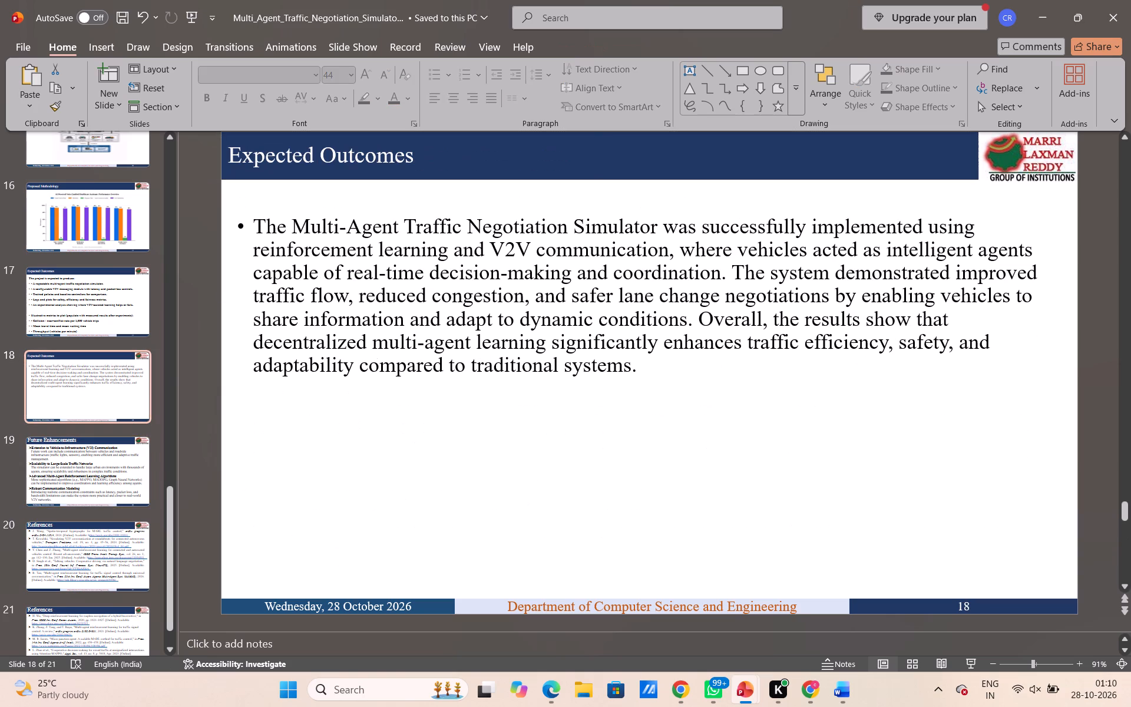
{"action": "left_click", "coordinate": [328, 159]}
{"action": "key", "text": "ctrl+a"}
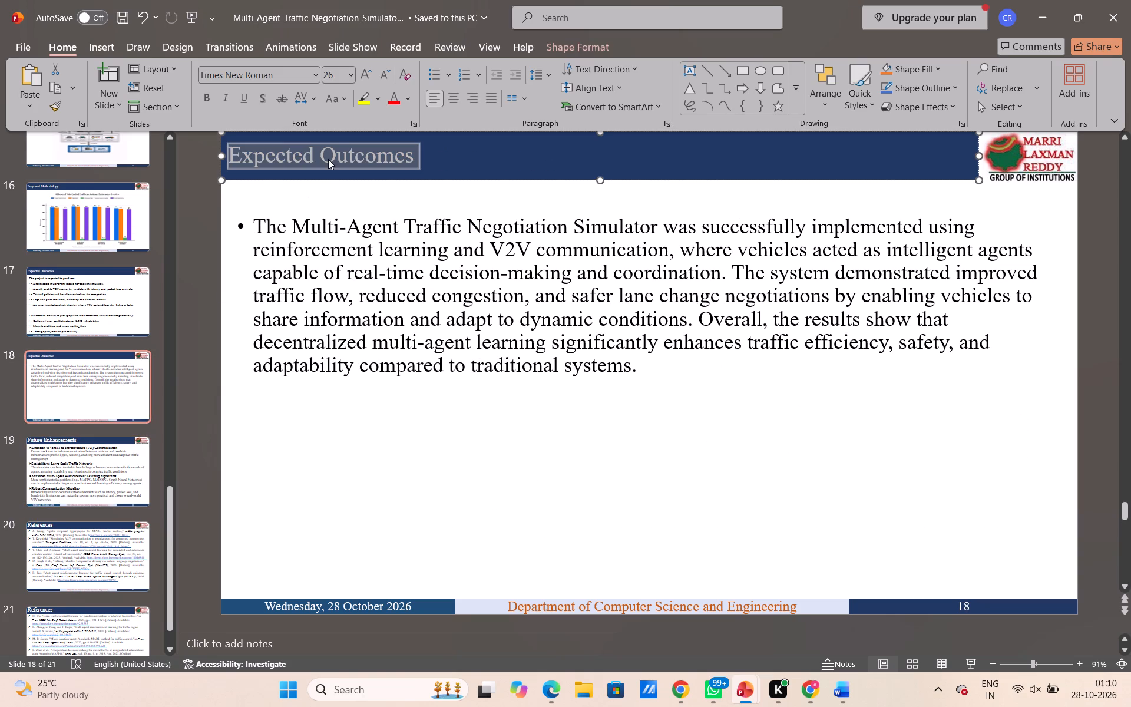
{"action": "left_click", "coordinate": [330, 74]}
{"action": "type", "text": "44"}
{"action": "key", "text": "Return"}
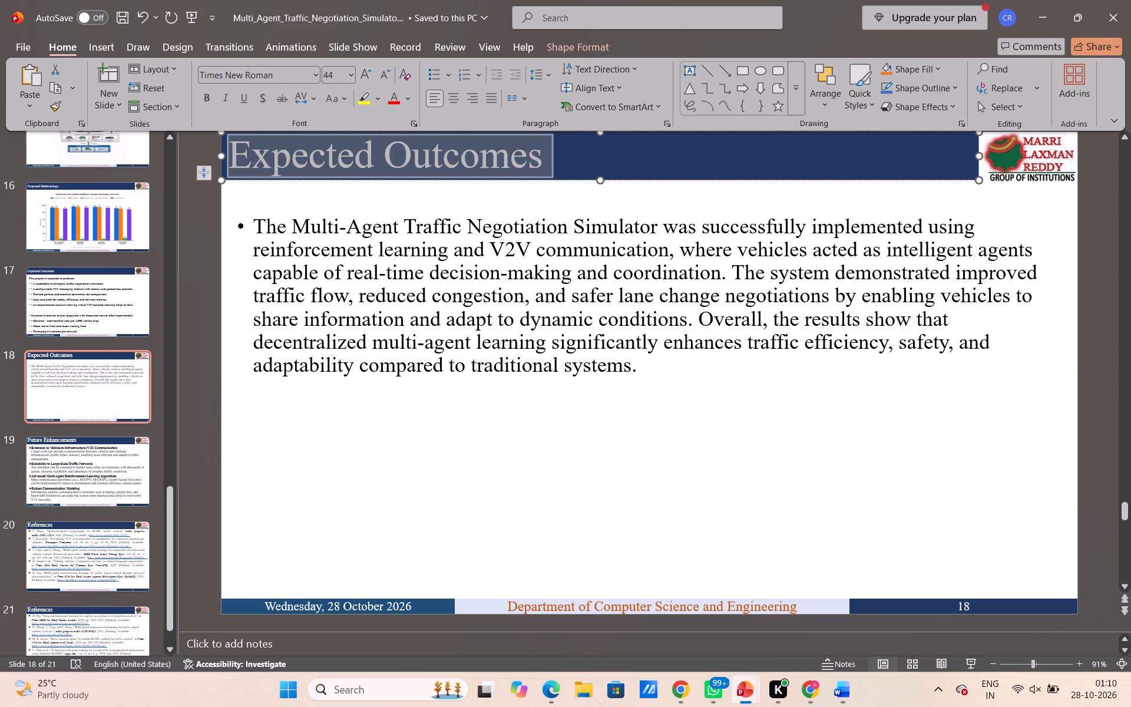
{"action": "left_click", "coordinate": [538, 519]}
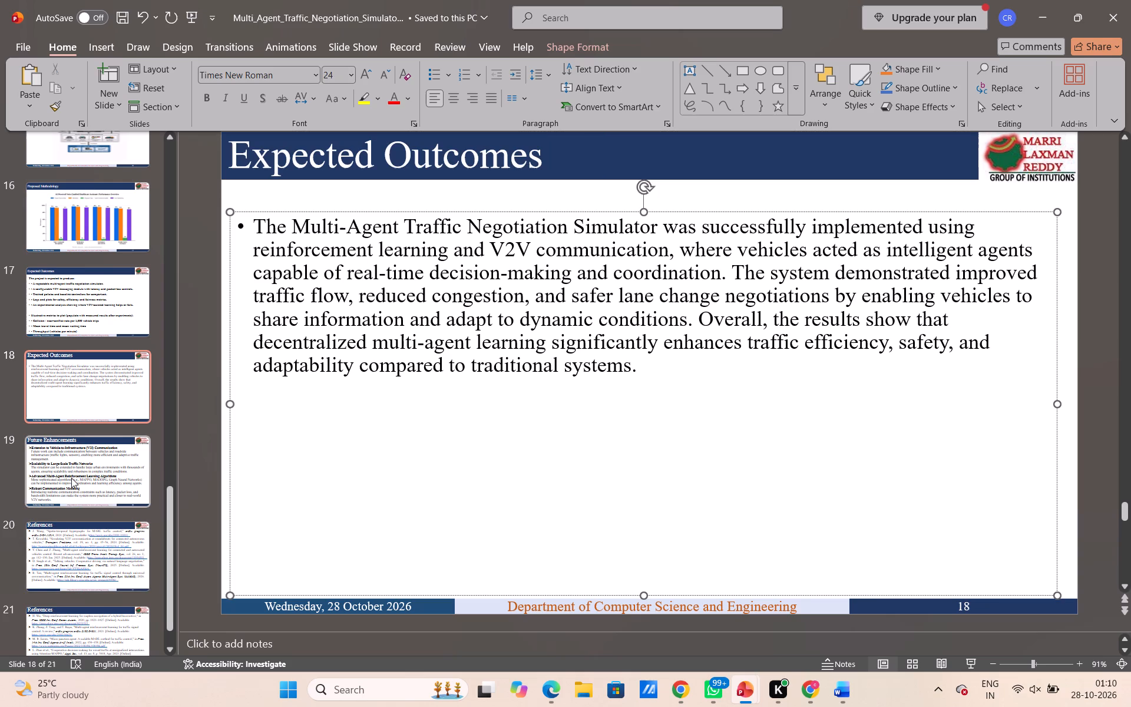
On the first Expected Outcomes slide, remove the duplicate list bullets from the five items under "The project is expected to produce:".
{"action": "scroll", "coordinate": [71, 478], "scroll_direction": "down", "scroll_amount": 2}
{"action": "scroll", "coordinate": [71, 478], "scroll_direction": "up", "scroll_amount": 1}
{"action": "left_click", "coordinate": [84, 269]}
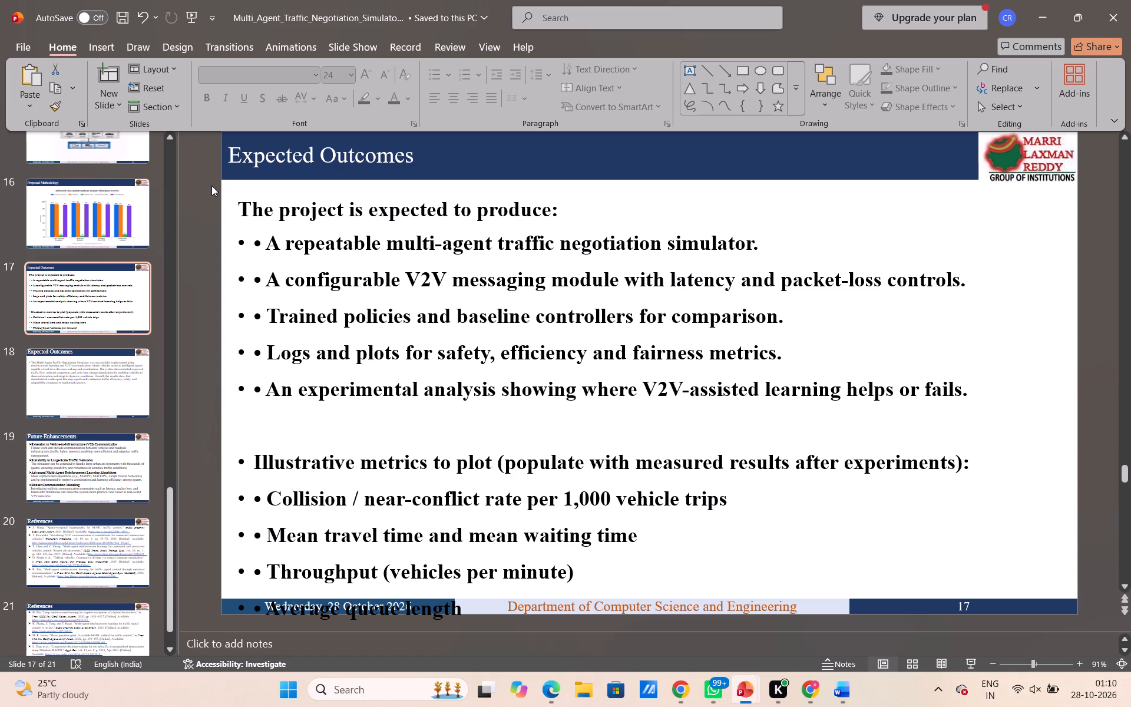
{"action": "left_click", "coordinate": [98, 374]}
{"action": "left_click", "coordinate": [100, 312]}
{"action": "left_click", "coordinate": [252, 246]}
{"action": "key", "text": "backslash"}
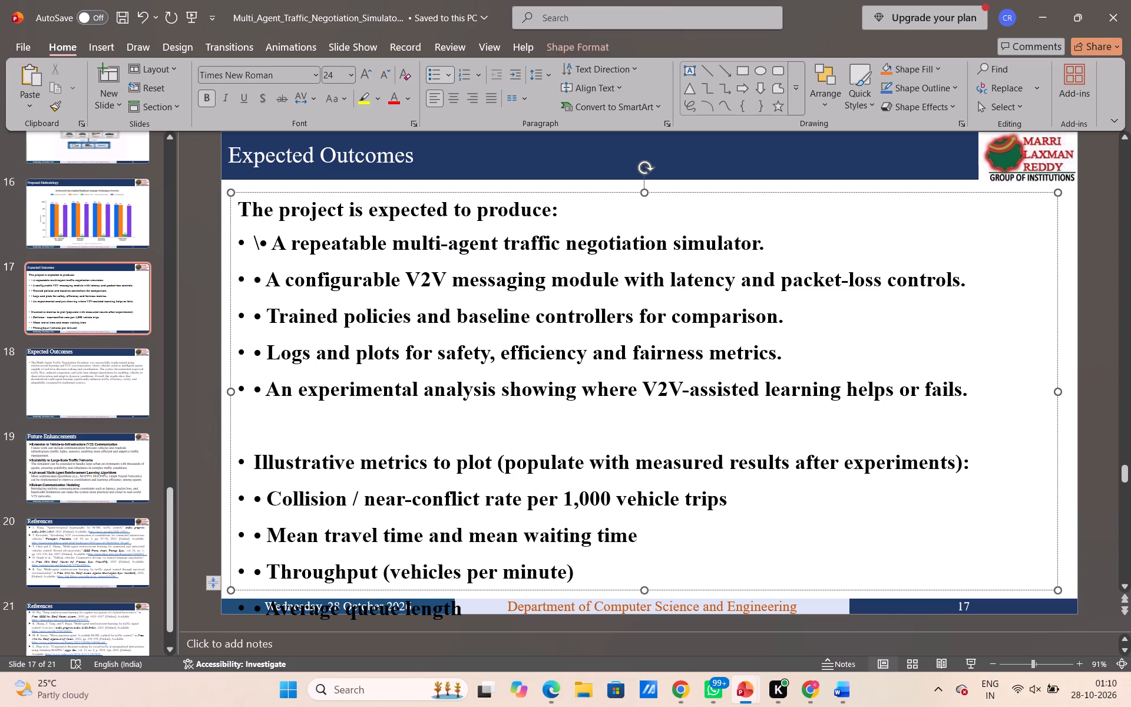
{"action": "key", "text": "BackSpace"}
{"action": "key", "text": "BackSpace"}
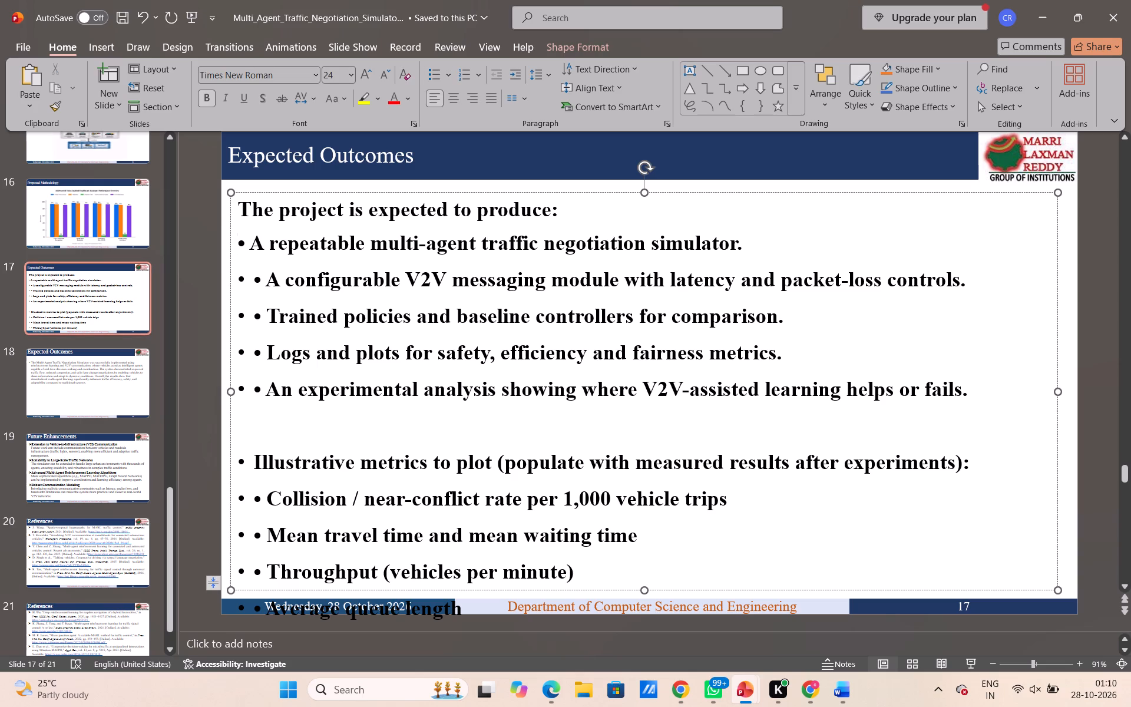
{"action": "key", "text": "Down"}
{"action": "key", "text": "BackSpace"}
{"action": "key", "text": "Down"}
{"action": "key", "text": "BackSpace"}
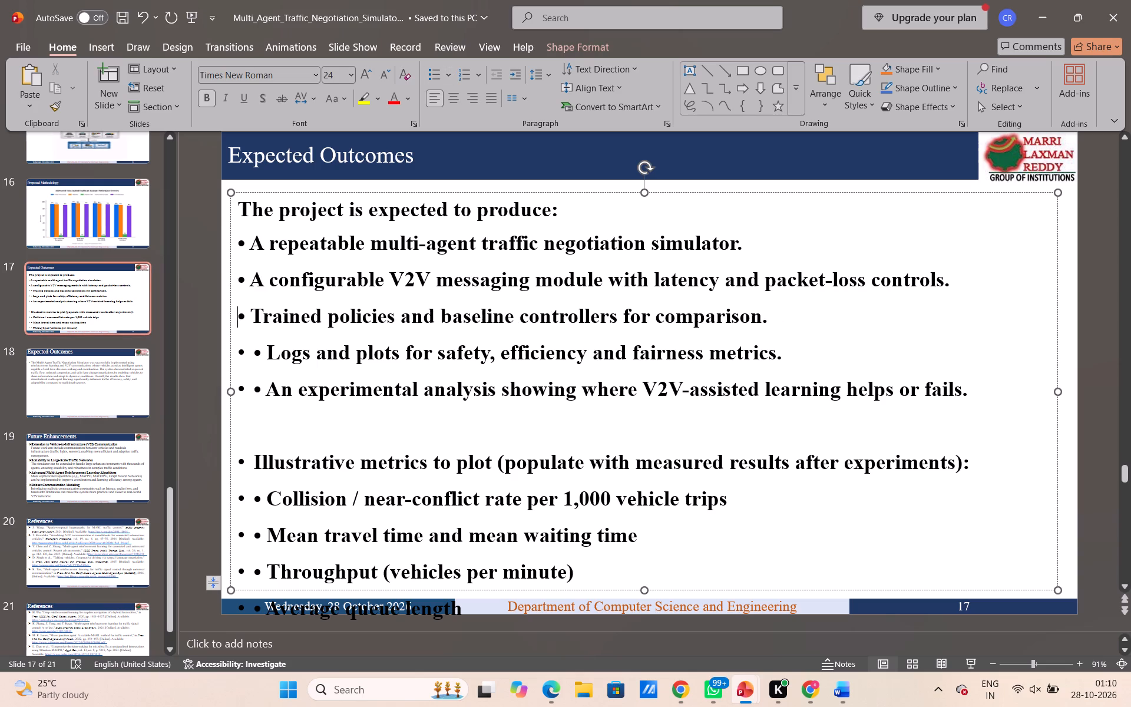
{"action": "key", "text": "Down"}
{"action": "key", "text": "BackSpace"}
{"action": "key", "text": "Down"}
{"action": "key", "text": "BackSpace"}
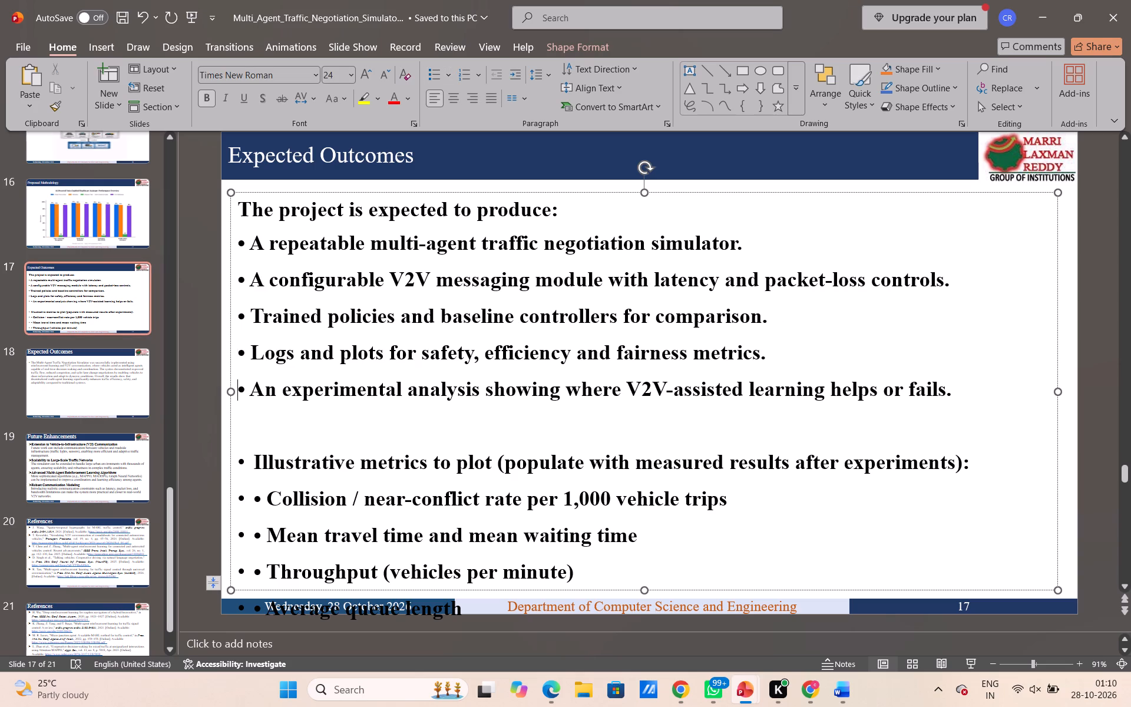
Remove the duplicate list bullets from the collision, mean travel time, throughput and average queue length lines.
{"action": "key", "text": "Down"}
{"action": "key", "text": "Down"}
{"action": "key", "text": "Down"}
{"action": "key", "text": "BackSpace"}
{"action": "key", "text": "Down"}
{"action": "key", "text": "BackSpace"}
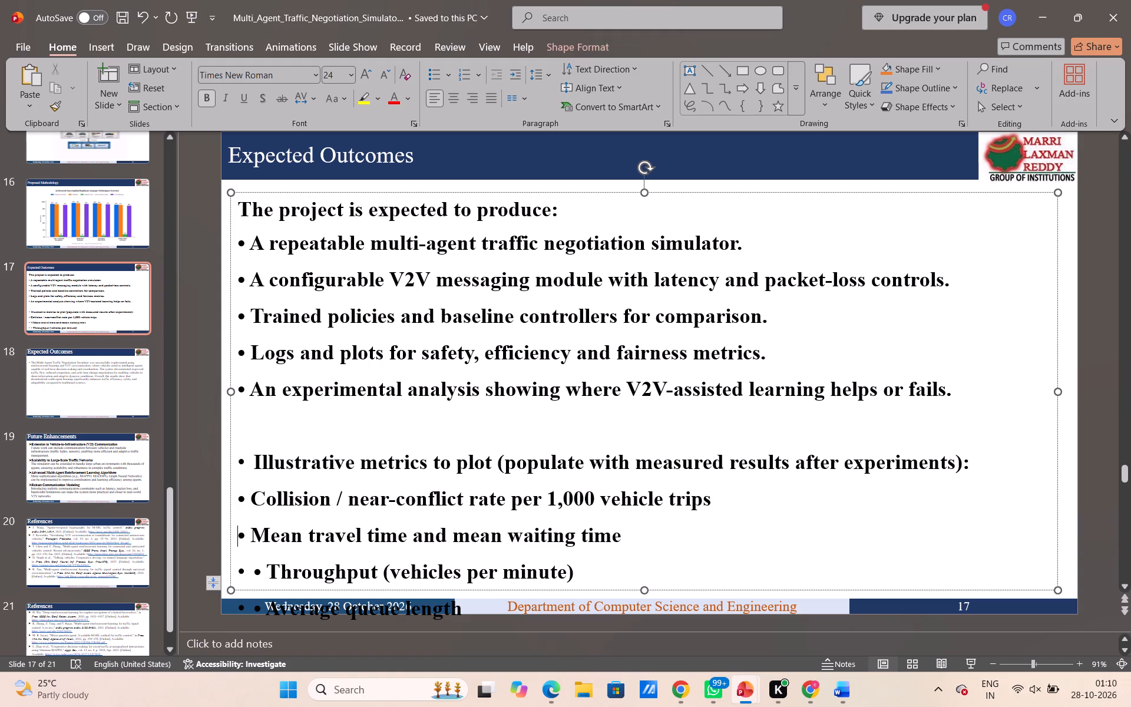
{"action": "key", "text": "Down"}
{"action": "key", "text": "BackSpace"}
{"action": "key", "text": "Down"}
{"action": "key", "text": "BackSpace"}
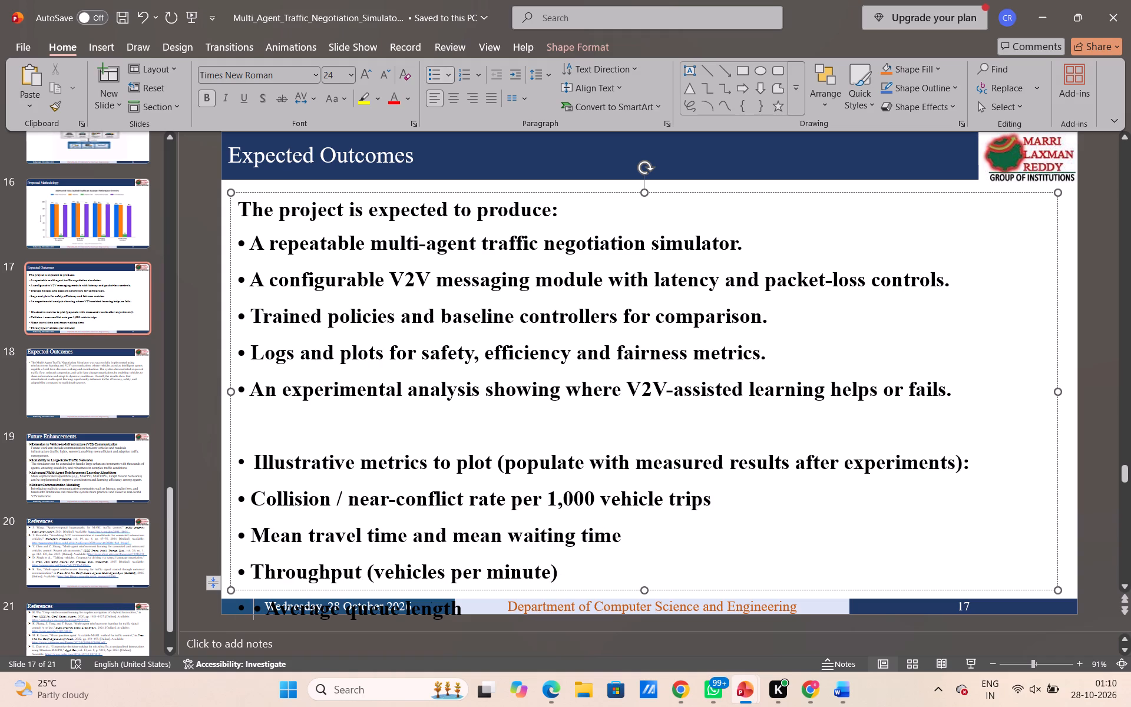
Remove the bullet from the "Illustrative metrics to plot" heading and delete the blank line above it.
{"action": "key", "text": "Up"}
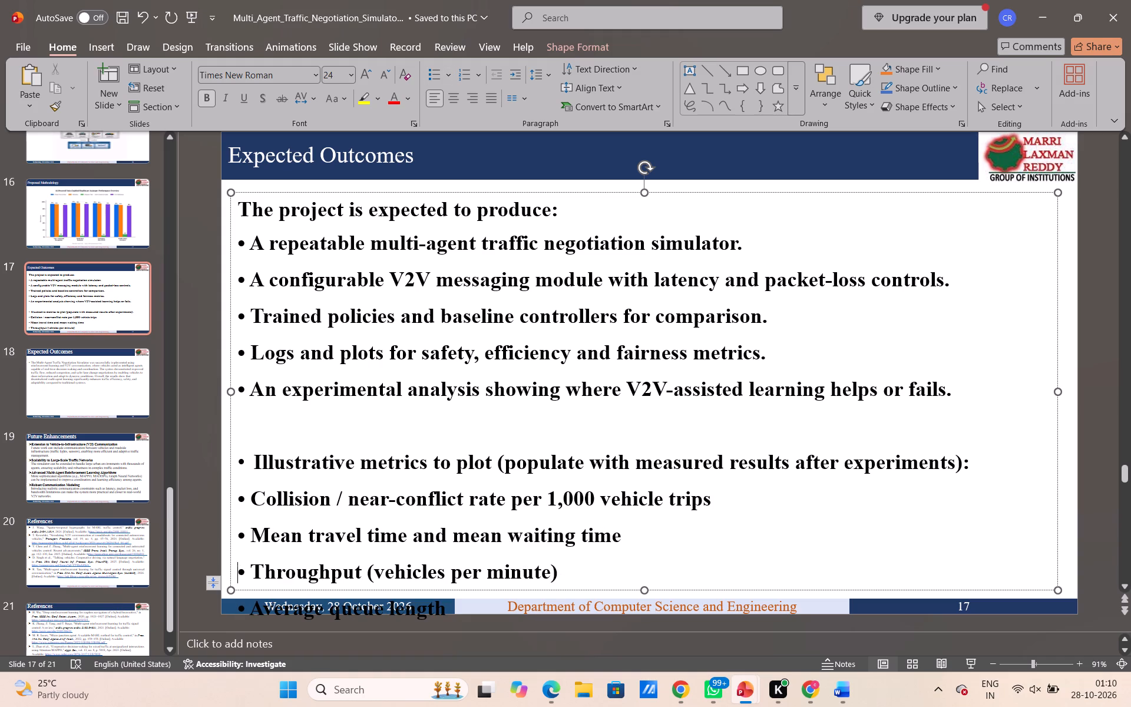
{"action": "key", "text": "Up"}
{"action": "key", "text": "Up"}
{"action": "key", "text": "Up"}
{"action": "key", "text": "BackSpace"}
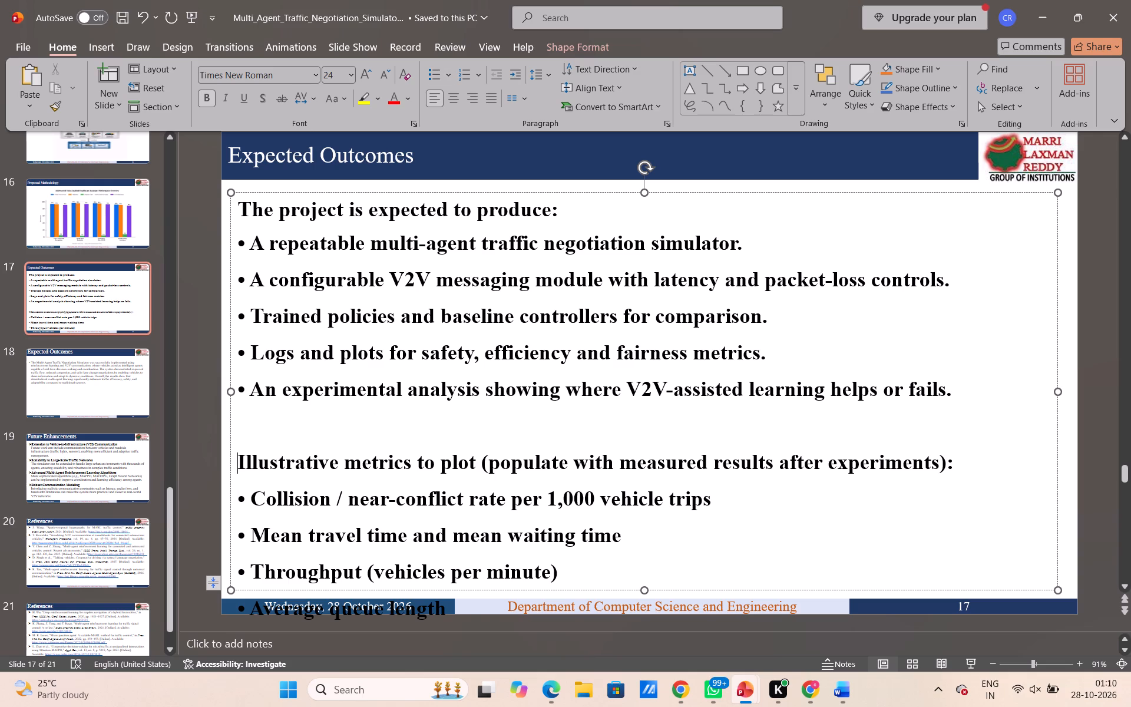
{"action": "key", "text": "BackSpace"}
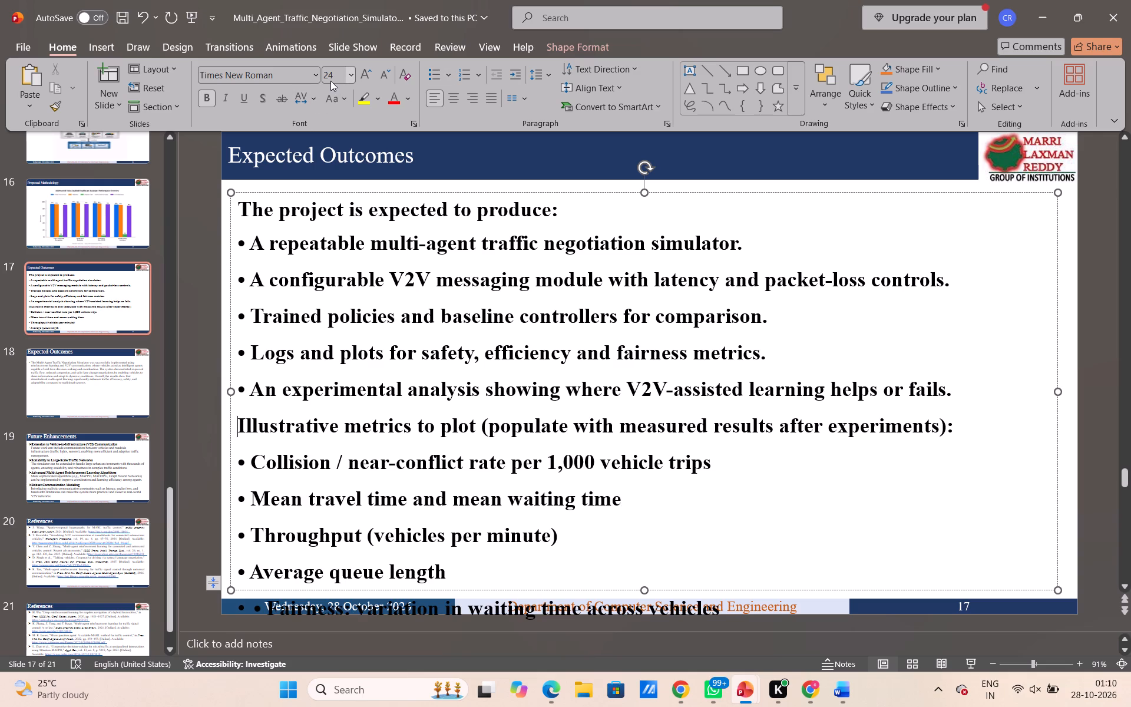
Set all body text on the first Expected Outcomes slide to font size 22.
{"action": "left_click", "coordinate": [299, 215]}
{"action": "key", "text": "ctrl+a"}
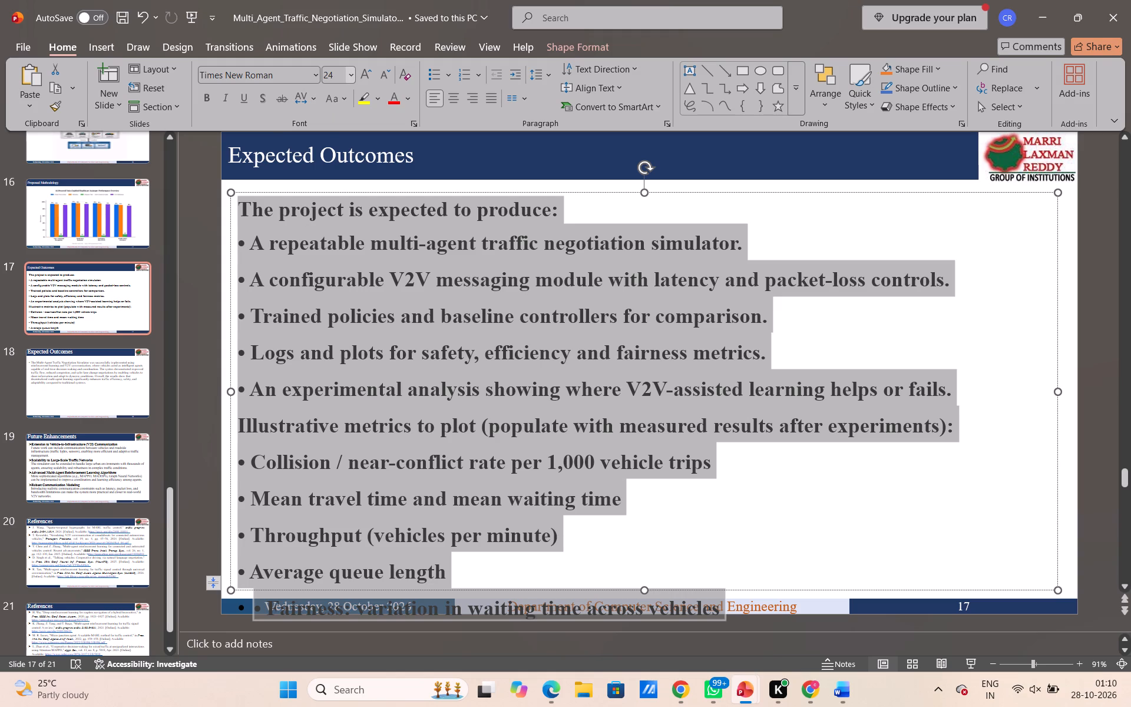
{"action": "left_click", "coordinate": [330, 70]}
{"action": "type", "text": "22"}
{"action": "key", "text": "Return"}
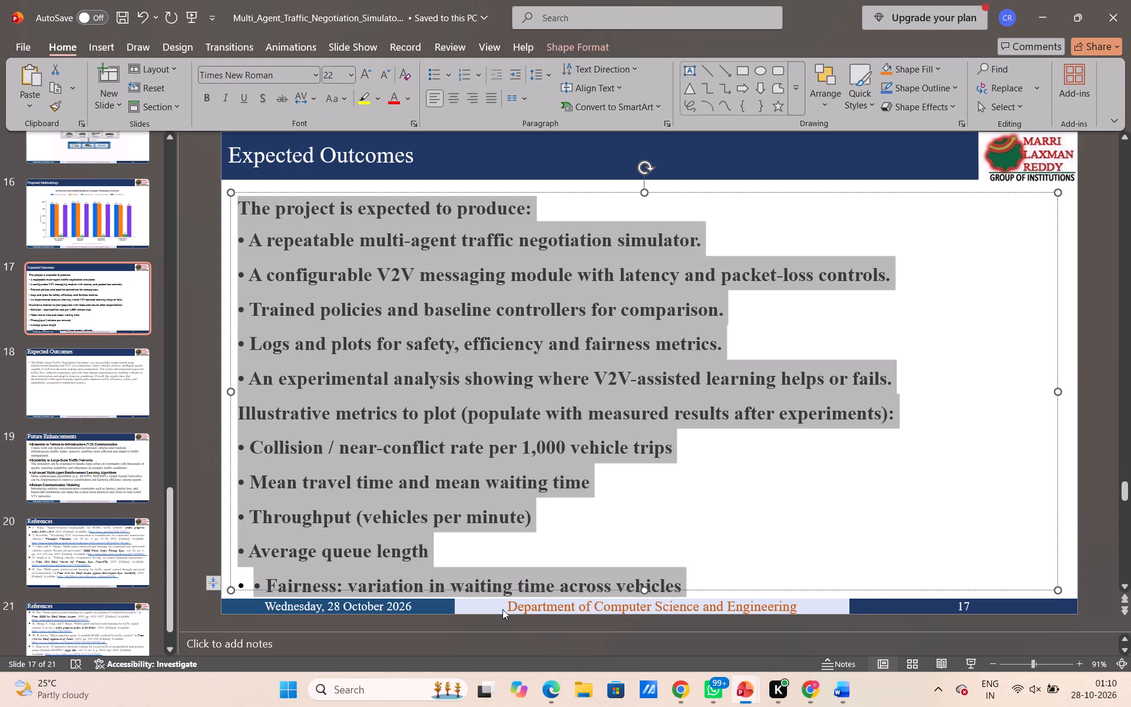
Delete the final "Fairness: variation in waiting time across vehicles" line from the first Expected Outcomes slide.
{"action": "left_click", "coordinate": [581, 536]}
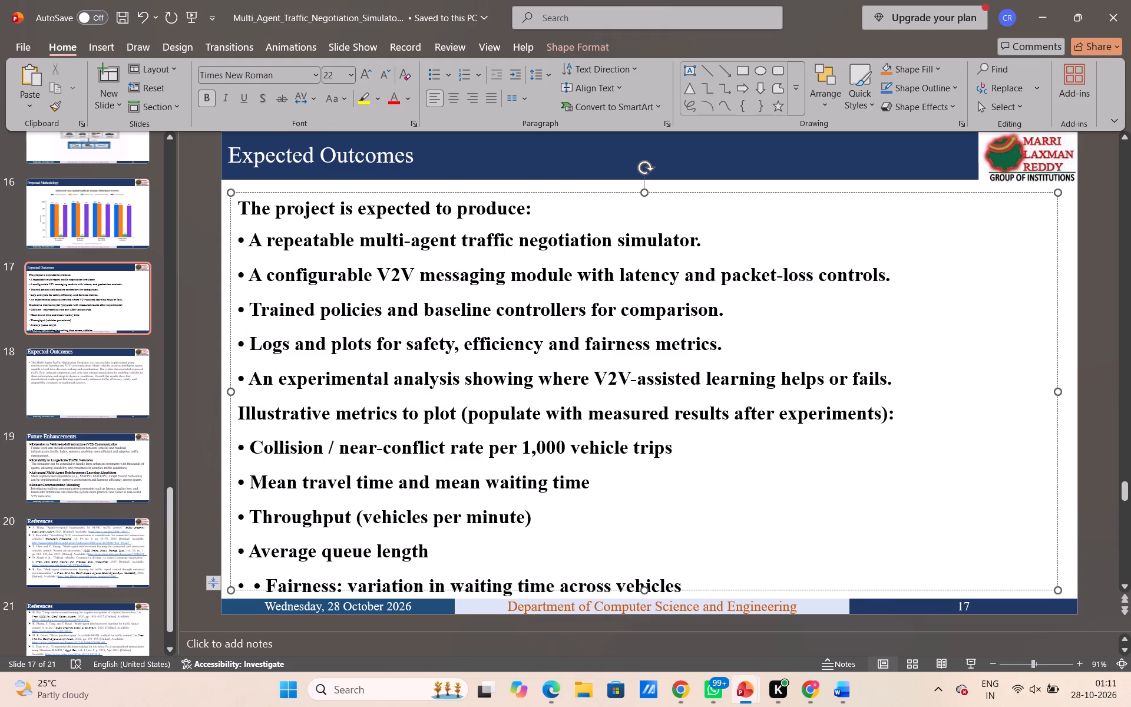
{"action": "key", "text": "Down"}
{"action": "key", "text": "Down"}
{"action": "key", "text": "ctrl+shift+Right"}
{"action": "key", "text": "ctrl+shift+Right"}
{"action": "key", "text": "ctrl+shift+Right"}
{"action": "key", "text": "ctrl+shift+Right"}
{"action": "key", "text": "ctrl+shift+Right"}
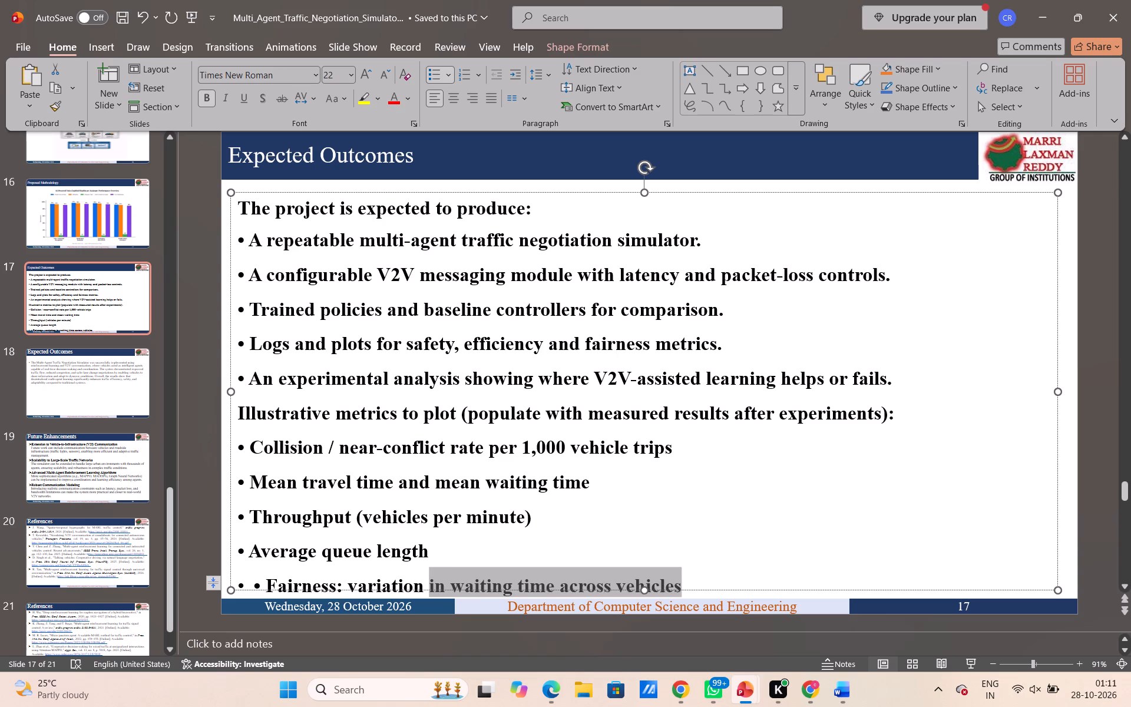
{"action": "key", "text": "BackSpace"}
{"action": "key", "text": "ctrl+shift+Left"}
{"action": "key", "text": "ctrl+shift+Left"}
{"action": "key", "text": "ctrl+shift+Left"}
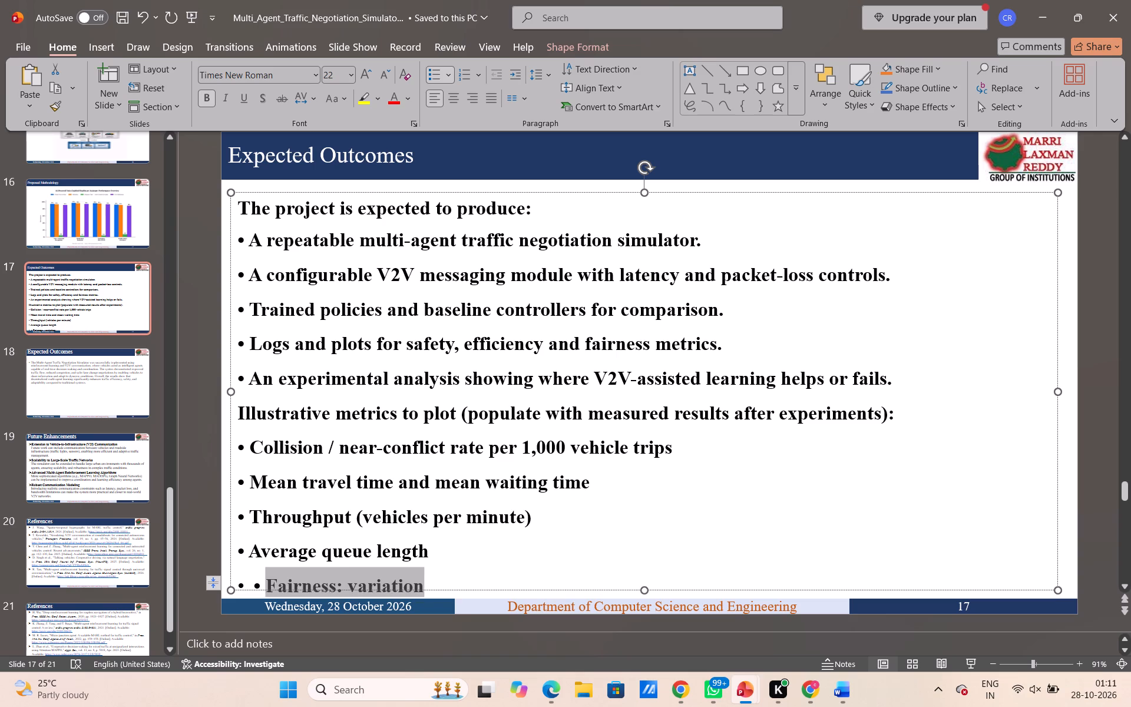
{"action": "key", "text": "ctrl+shift+Left"}
{"action": "key", "text": "ctrl+shift+Left"}
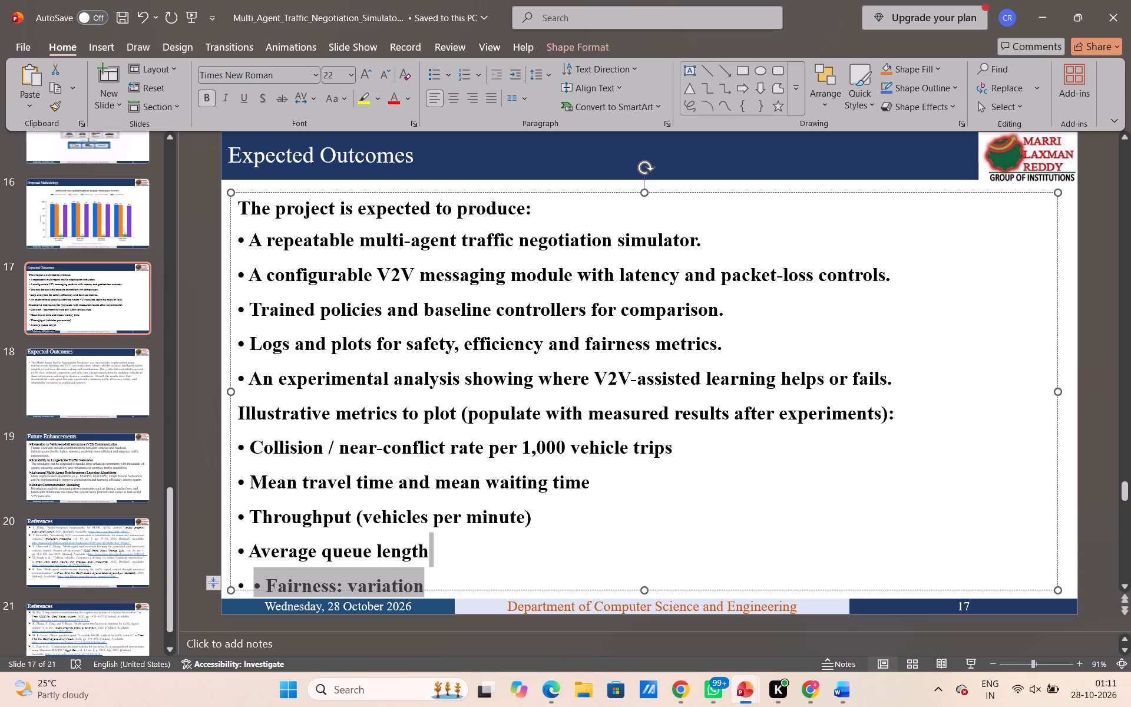
{"action": "key", "text": "BackSpace"}
Remove bold from the four metric lines, from "Collision / near-conflict rate" through "Average queue length".
{"action": "key", "text": "ctrl+Left"}
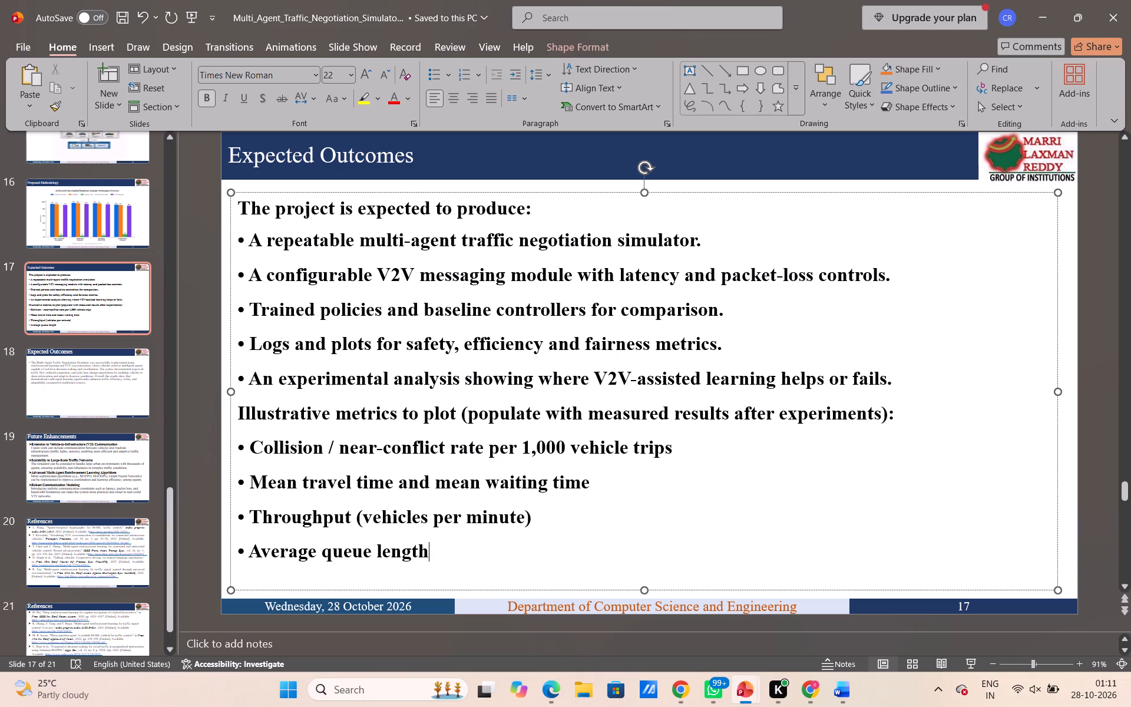
{"action": "key", "text": "Right"}
{"action": "key", "text": "Right"}
{"action": "key", "text": "ctrl+shift+Right"}
{"action": "key", "text": "Right"}
{"action": "key", "text": "ctrl+shift+Left"}
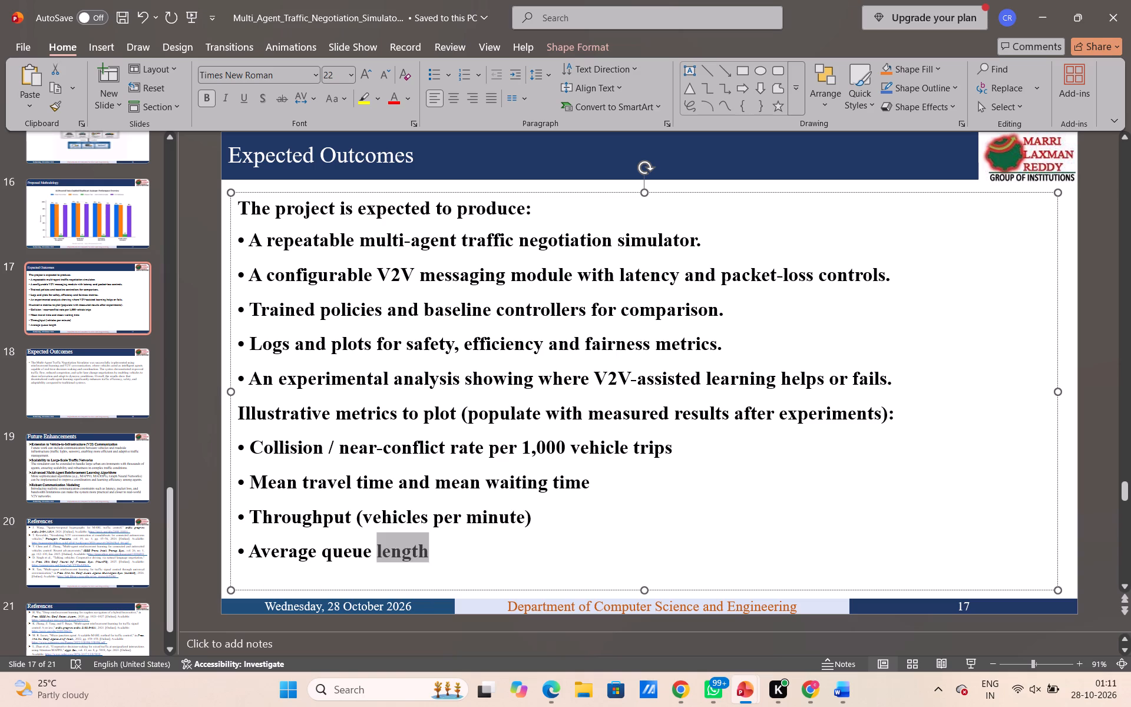
{"action": "key", "text": "ctrl+shift+Left"}
{"action": "key", "text": "ctrl+shift+Left"}
{"action": "key", "text": "ctrl+shift+Left"}
{"action": "key", "text": "ctrl+shift+Left"}
{"action": "key", "text": "ctrl+shift+Left"}
{"action": "key", "text": "ctrl+shift+Left"}
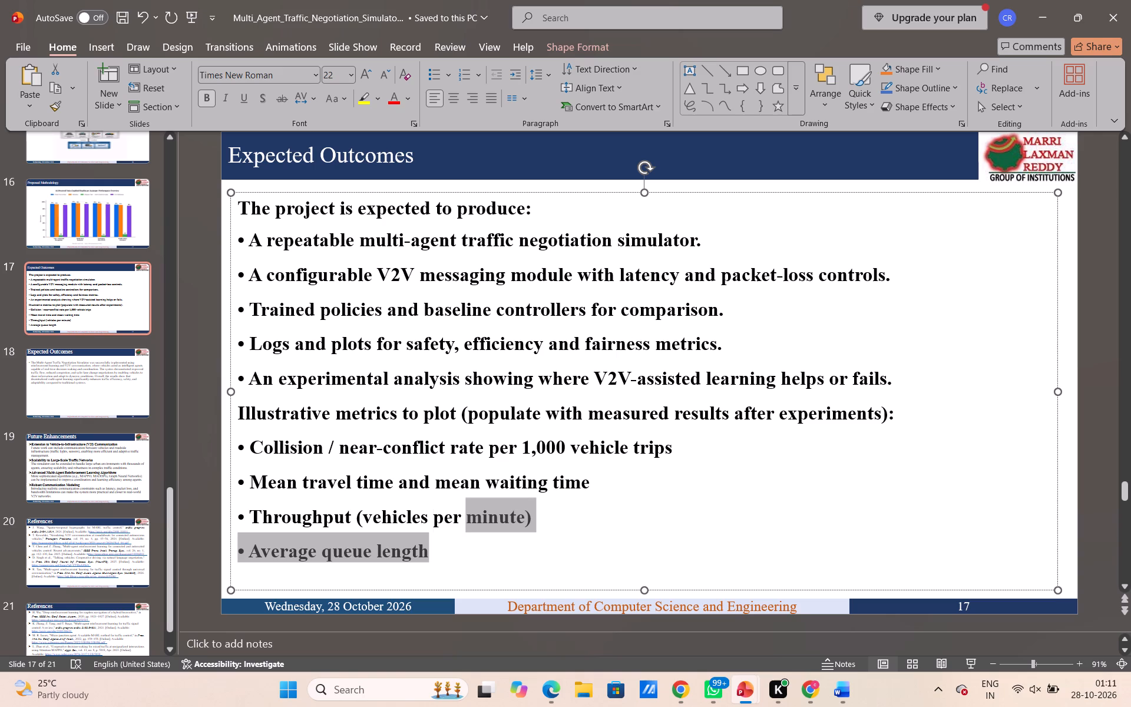
{"action": "key", "text": "ctrl+shift+Left"}
{"action": "key", "text": "ctrl+shift+Left"}
{"action": "key", "text": "ctrl+shift+Left"}
{"action": "key", "text": "ctrl+shift+Left"}
{"action": "key", "text": "ctrl+shift+Left"}
{"action": "key", "text": "ctrl+shift+Left"}
{"action": "key", "text": "ctrl+shift+Left"}
{"action": "key", "text": "ctrl+shift+Left"}
{"action": "key", "text": "ctrl+shift+Left"}
{"action": "key", "text": "ctrl+shift+Left"}
{"action": "key", "text": "ctrl+shift+Left"}
{"action": "key", "text": "ctrl+shift+Left"}
{"action": "key", "text": "ctrl+shift+Left"}
{"action": "key", "text": "ctrl+shift+Left"}
{"action": "key", "text": "ctrl+shift+Left"}
{"action": "key", "text": "ctrl+shift+Left"}
{"action": "key", "text": "ctrl+shift+Left"}
{"action": "key", "text": "ctrl+shift+Left"}
{"action": "key", "text": "ctrl+shift+Left"}
{"action": "key", "text": "ctrl+shift+Left"}
{"action": "key", "text": "ctrl+shift+Left"}
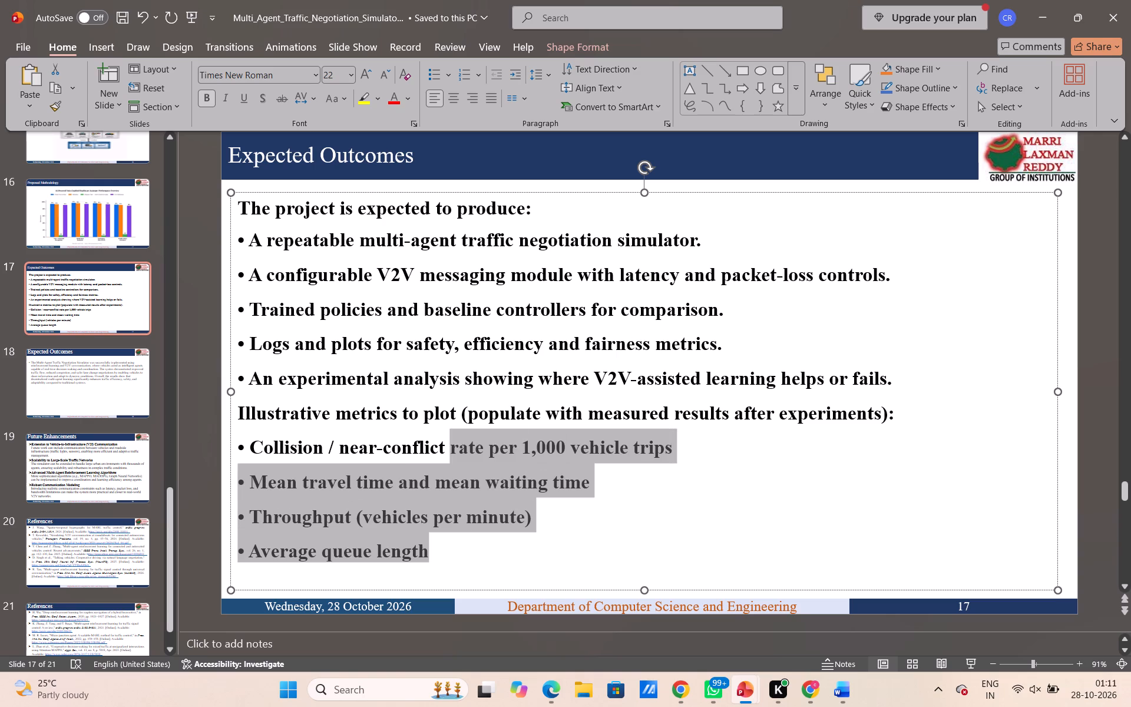
{"action": "key", "text": "ctrl+shift+Left"}
{"action": "key", "text": "ctrl+shift+Left"}
{"action": "key", "text": "ctrl+shift+Left"}
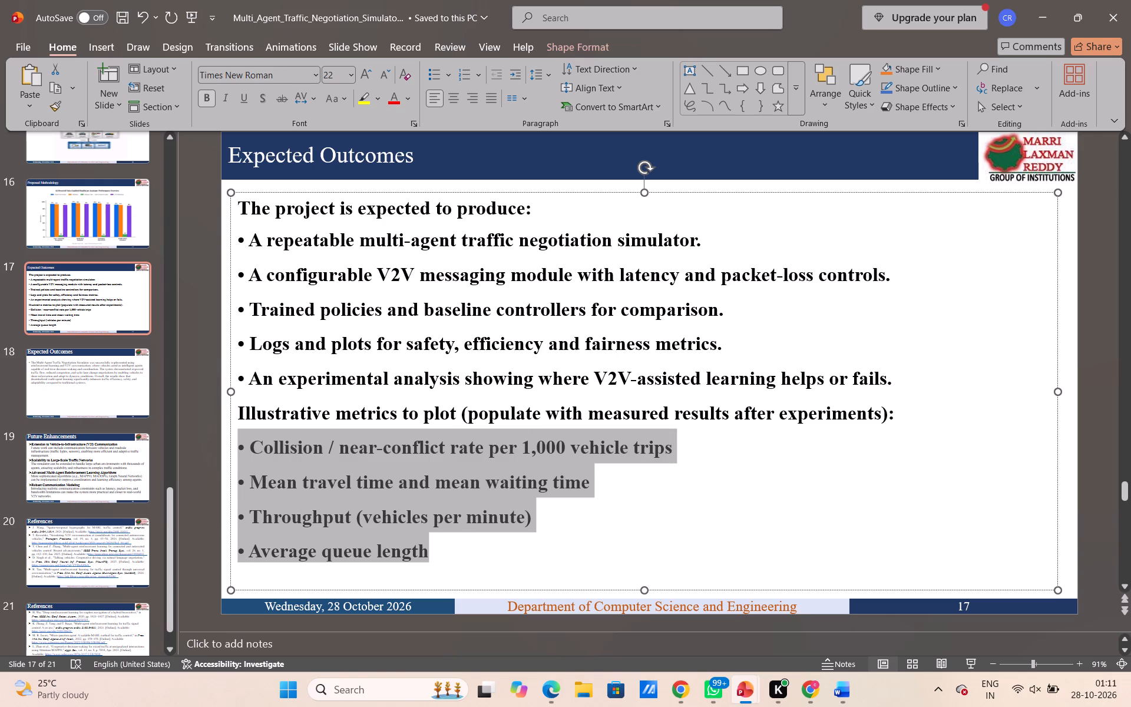
{"action": "left_click", "coordinate": [212, 104]}
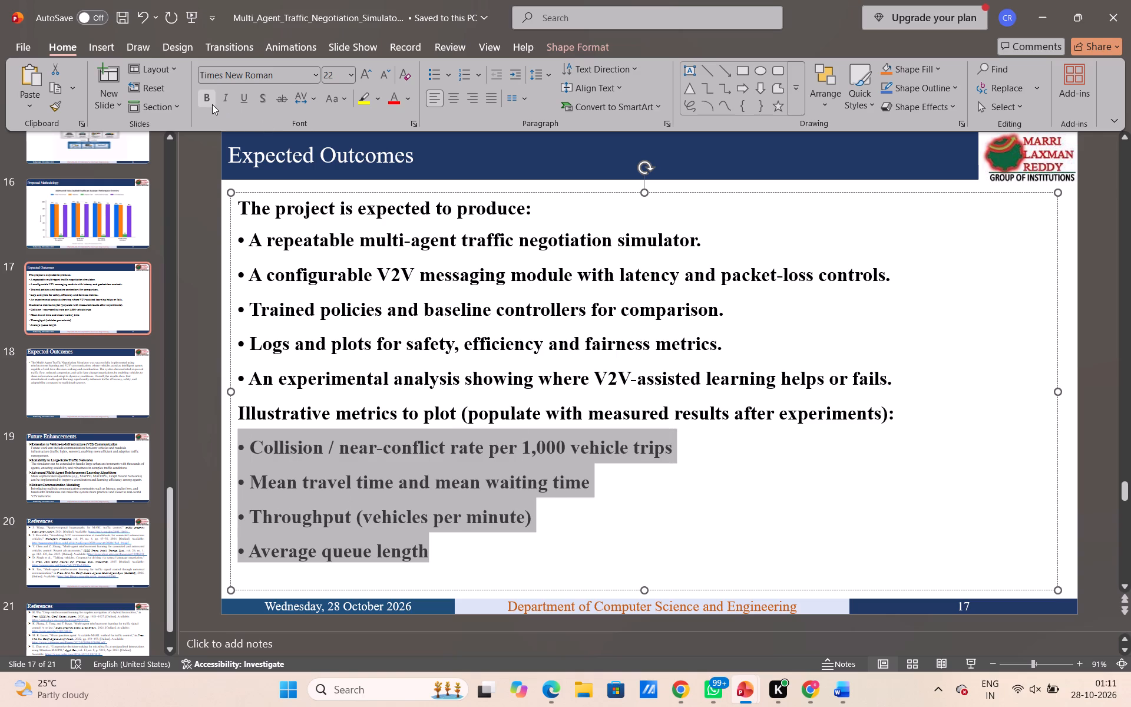
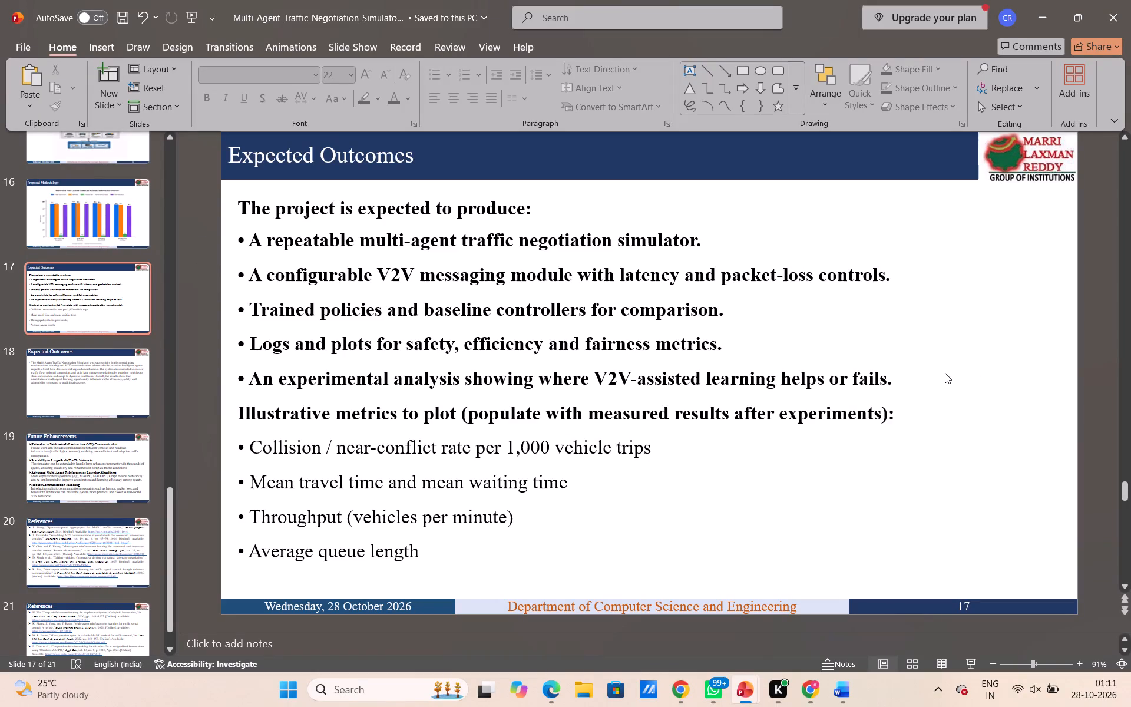
Remove bold from the five bullets under "The project is expected to produce:" on the first Expected Outcomes slide.
{"action": "left_click_drag", "start_coordinate": [943, 368], "coordinate": [615, 293]}
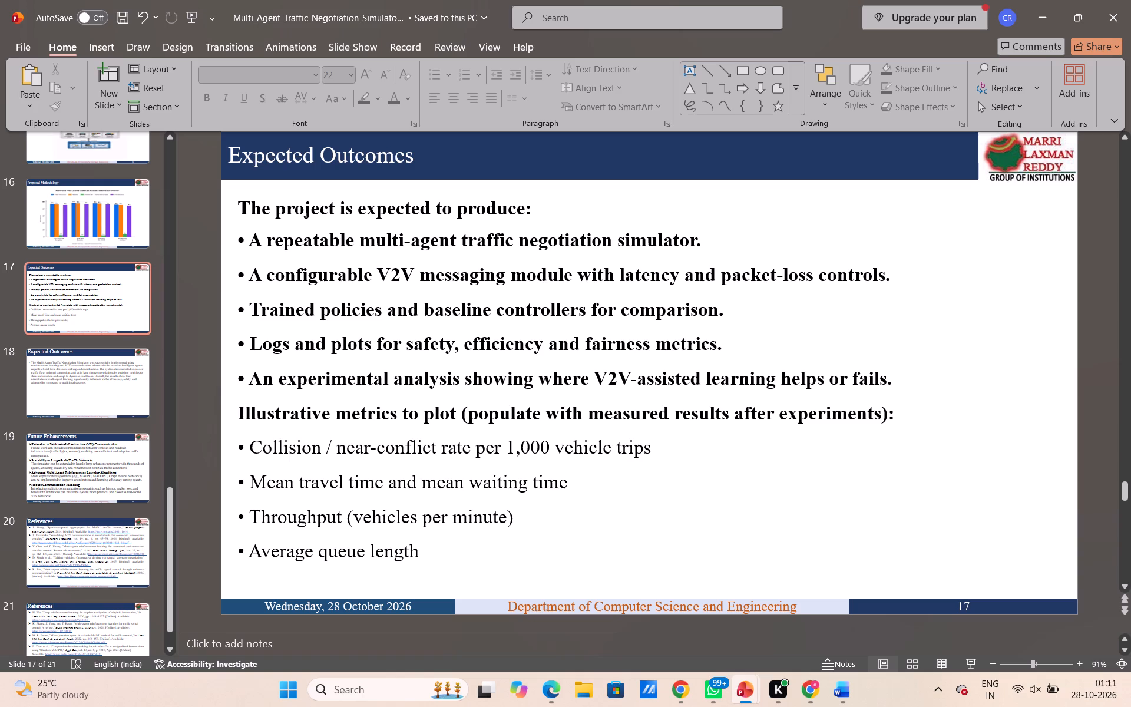
{"action": "left_click_drag", "start_coordinate": [239, 232], "coordinate": [476, 346]}
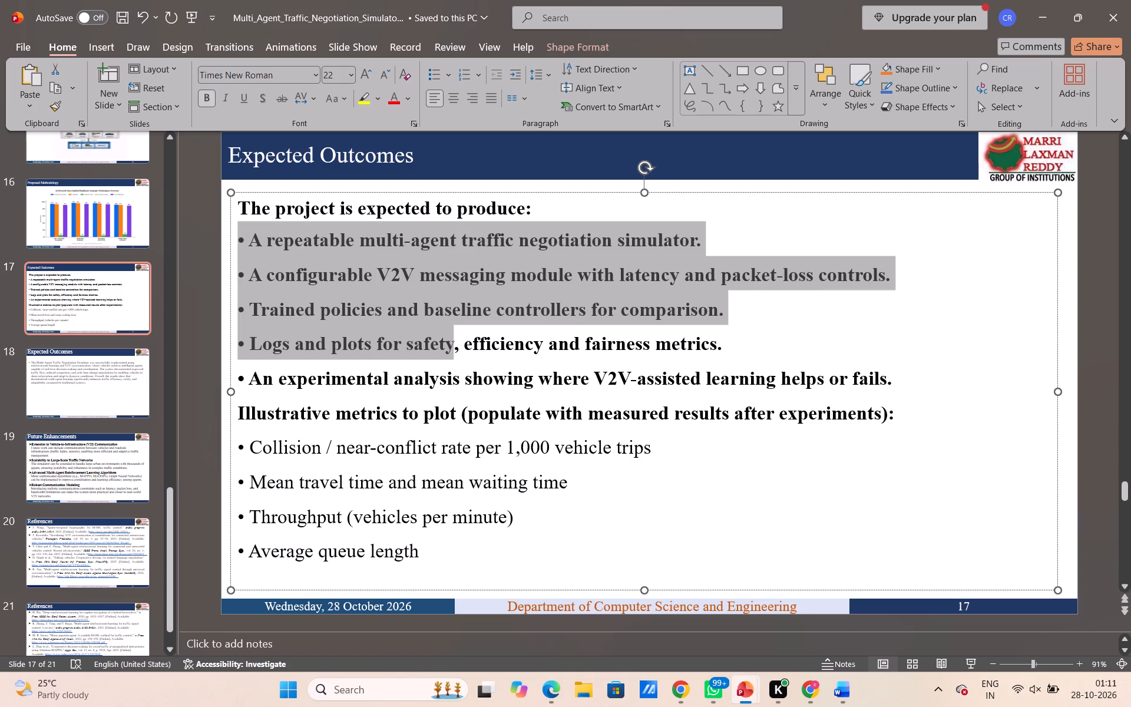
{"action": "left_click_drag", "start_coordinate": [476, 346], "coordinate": [897, 384]}
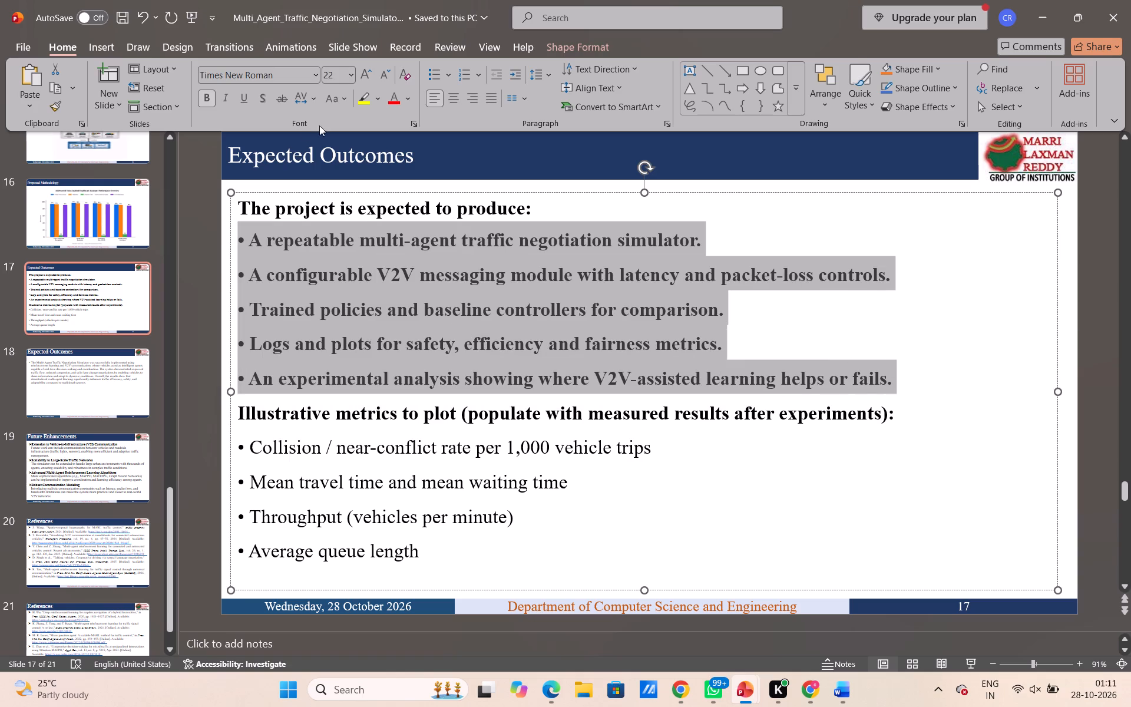
{"action": "left_click", "coordinate": [211, 101]}
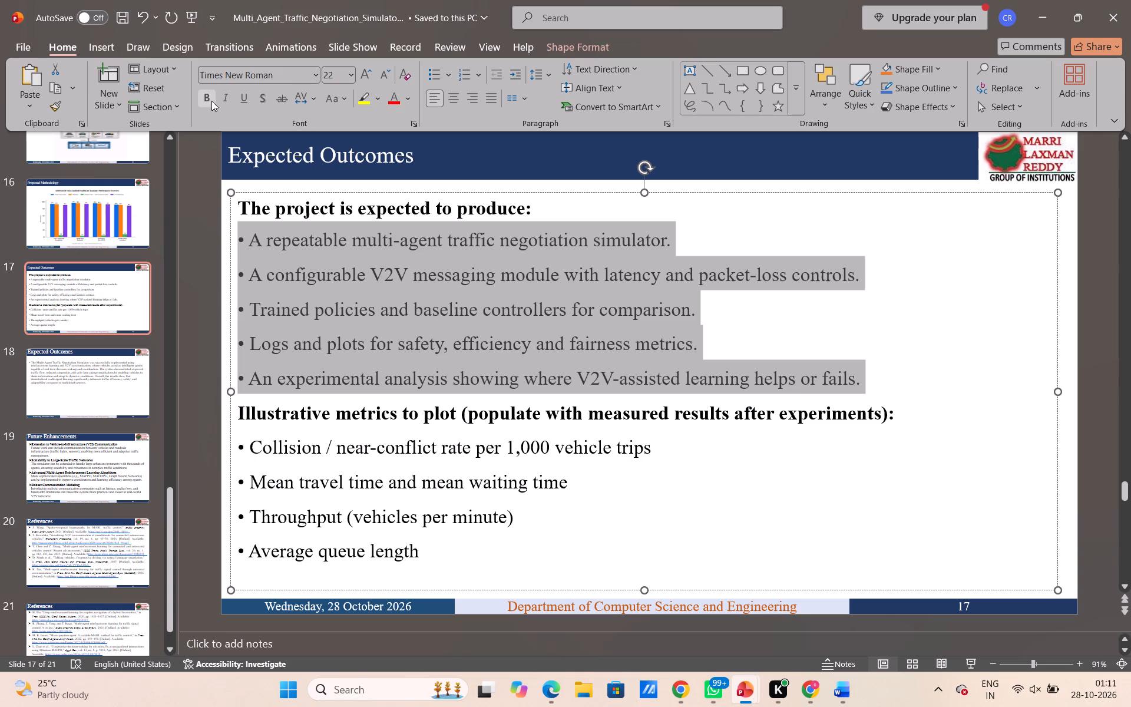
{"action": "left_click", "coordinate": [693, 475]}
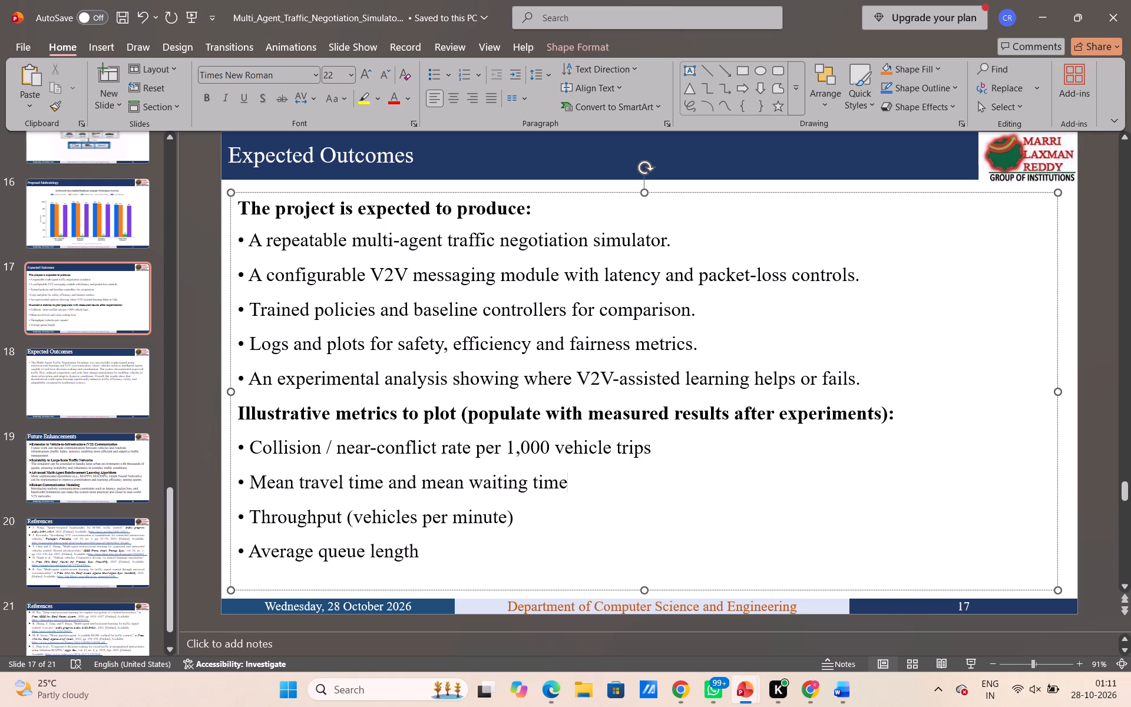
{"action": "left_click", "coordinate": [894, 645]}
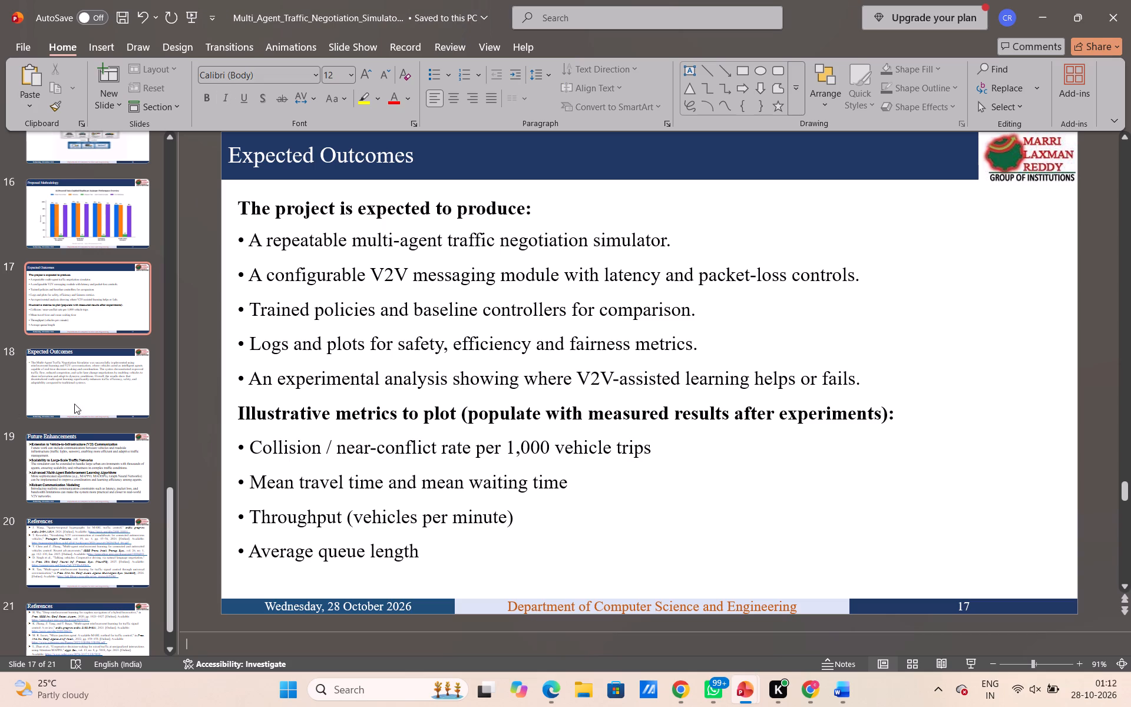
Replace the first Expected Outcomes slide's title with the title copied from the second Expected Outcomes slide.
{"action": "left_click", "coordinate": [102, 402]}
{"action": "left_click", "coordinate": [103, 331]}
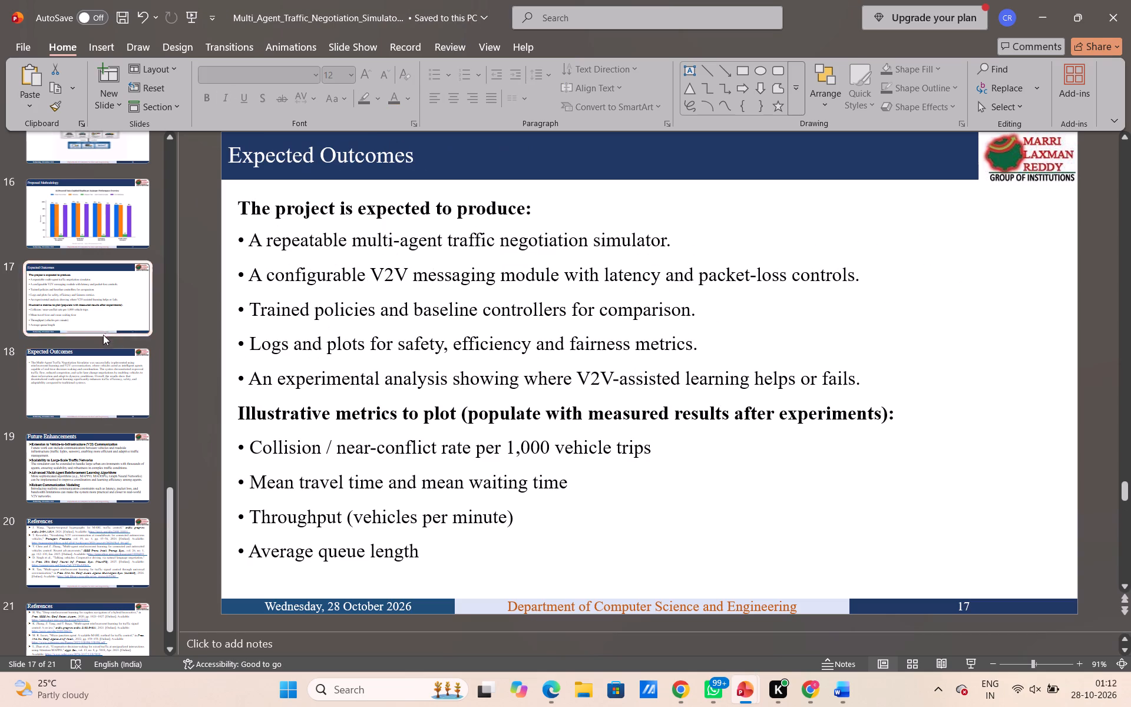
{"action": "left_click", "coordinate": [113, 379]}
{"action": "left_click", "coordinate": [424, 156]}
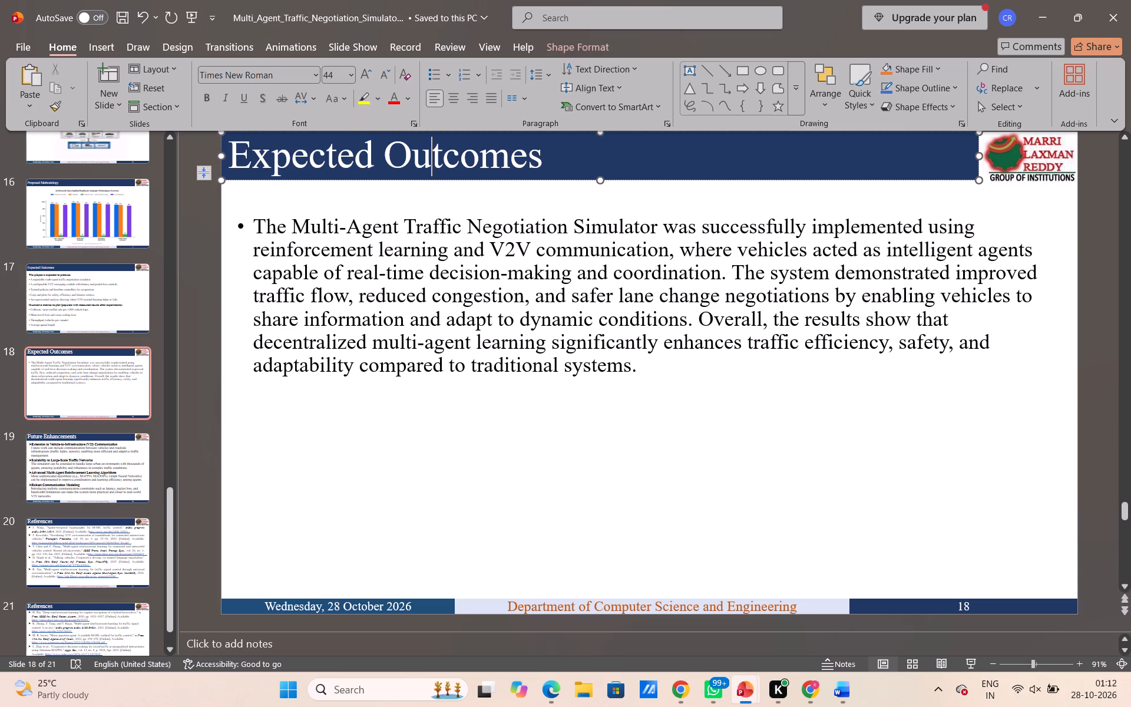
{"action": "key", "text": "ctrl+a"}
{"action": "key", "text": "ctrl+c"}
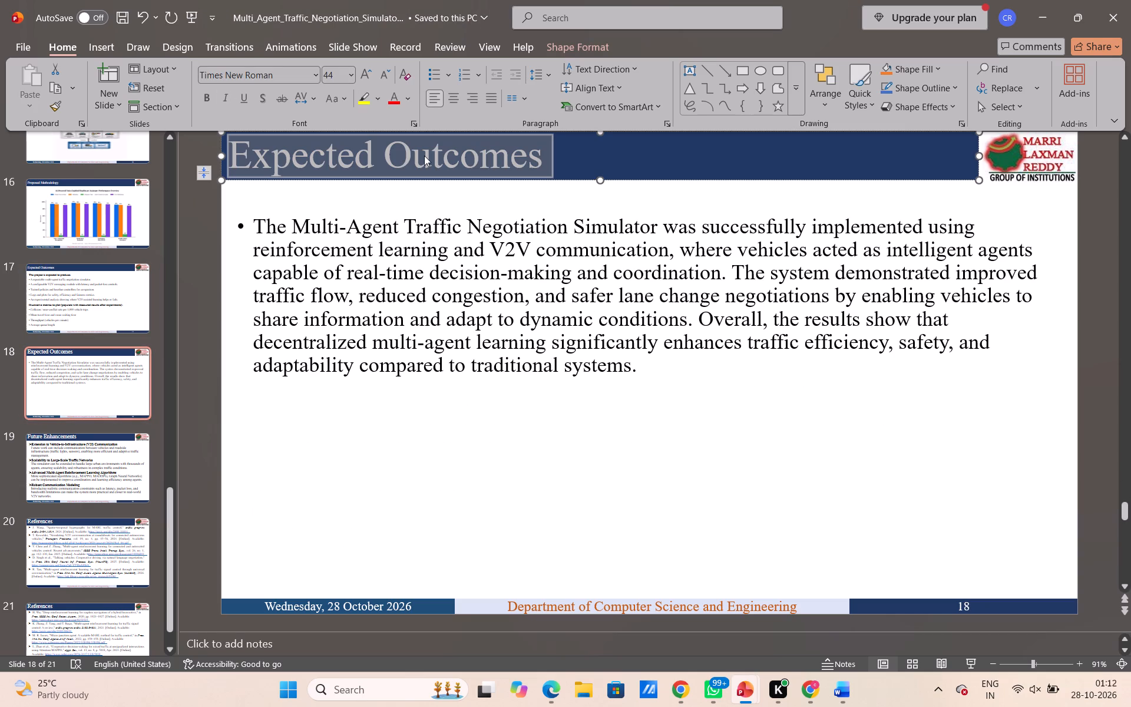
{"action": "left_click", "coordinate": [124, 270]}
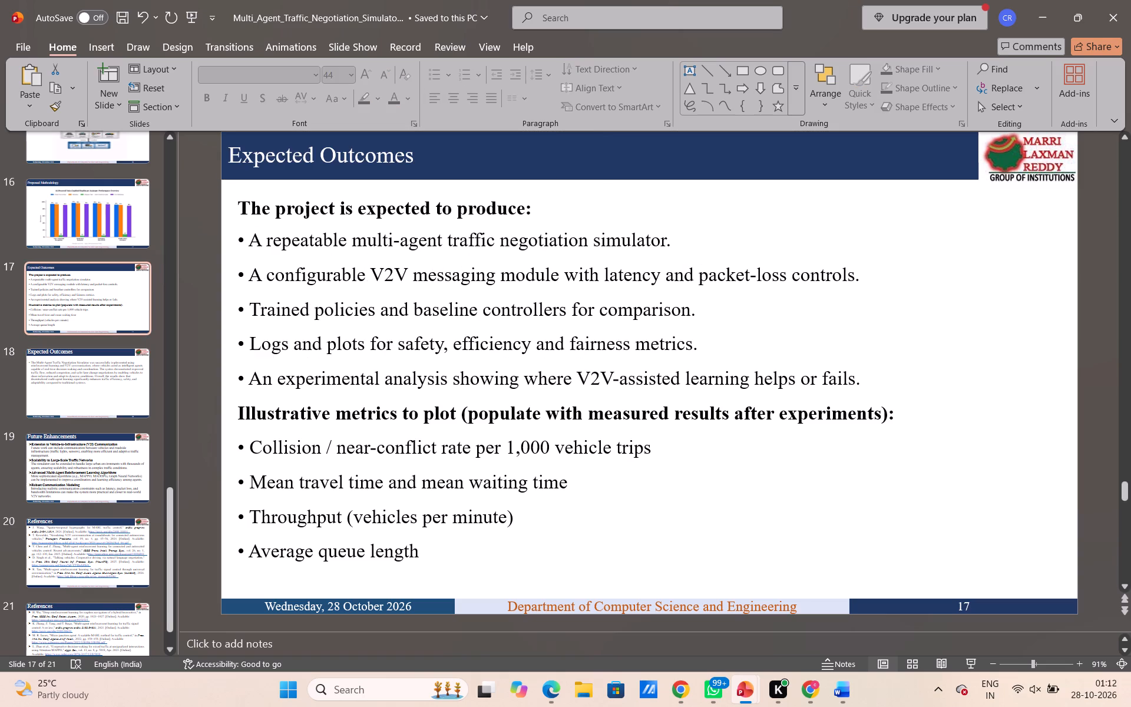
{"action": "left_click", "coordinate": [310, 164]}
{"action": "left_click", "coordinate": [310, 164], "text": "ctrl"}
{"action": "key", "text": "ctrl+a"}
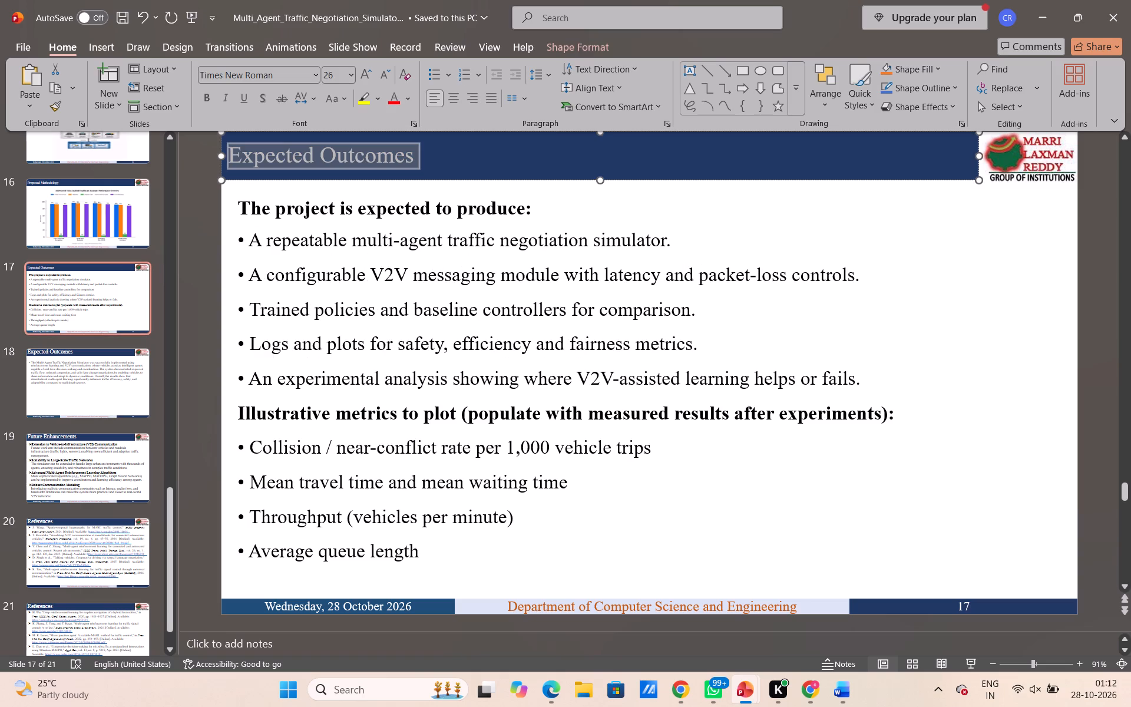
{"action": "key", "text": "ctrl+v"}
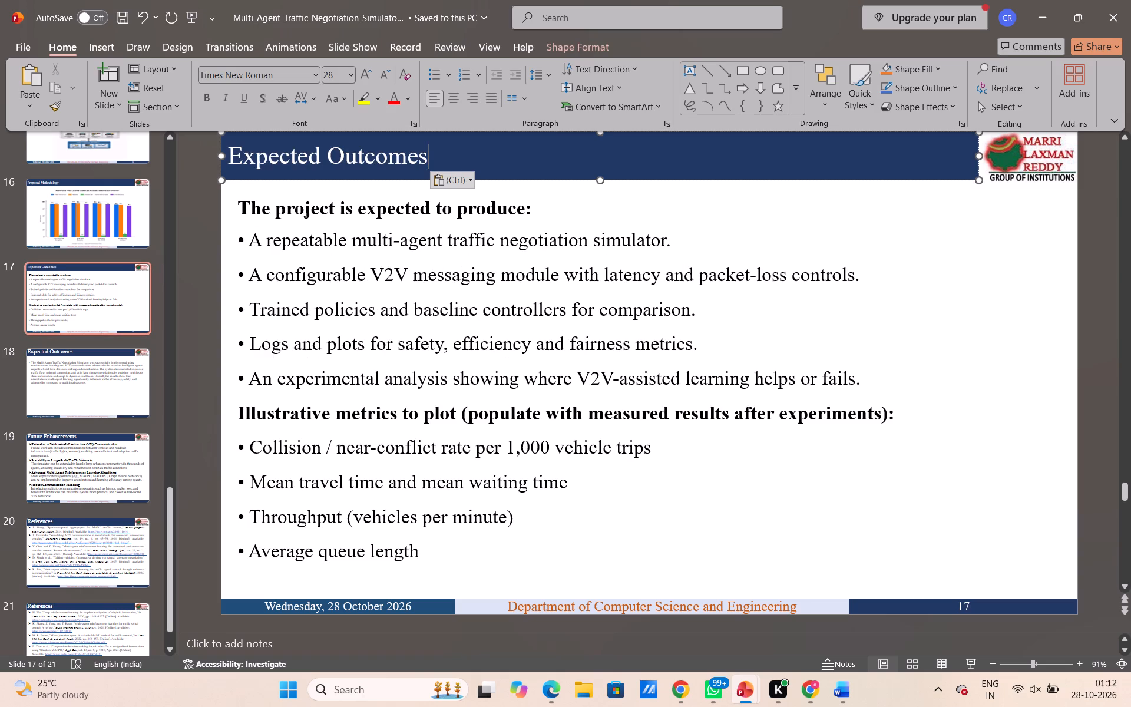
Set the title of the first Expected Outcomes slide to font size 44.
{"action": "key", "text": "ctrl+a"}
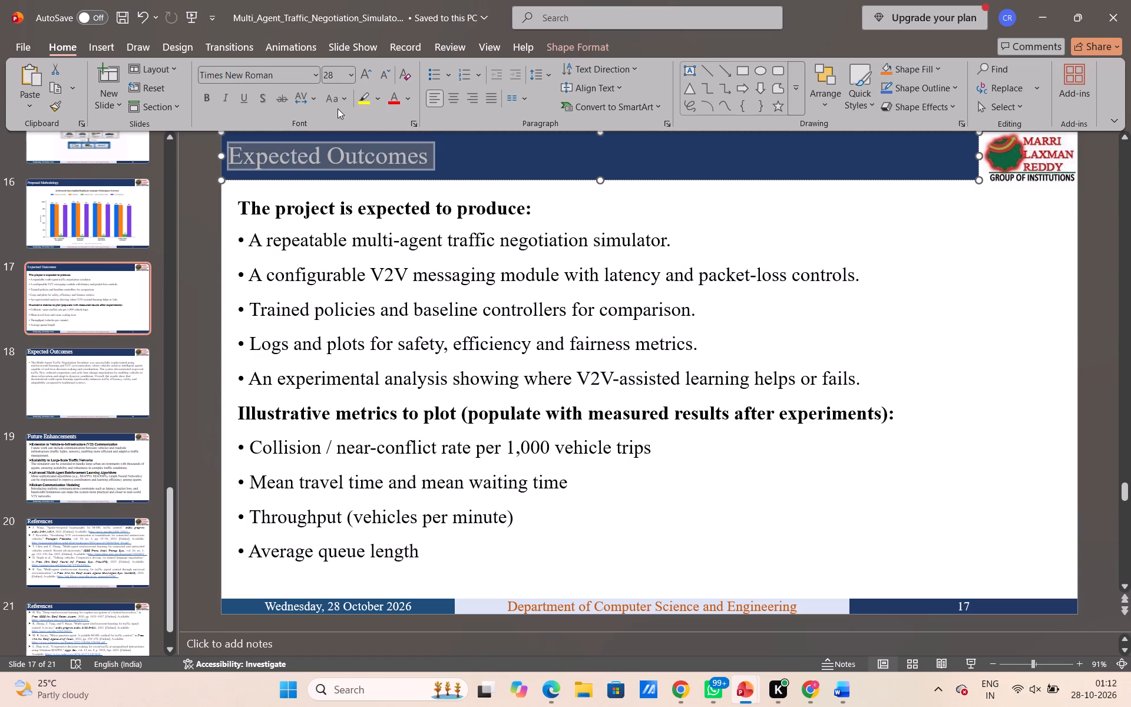
{"action": "left_click", "coordinate": [336, 77]}
{"action": "type", "text": "44"}
{"action": "key", "text": "Return"}
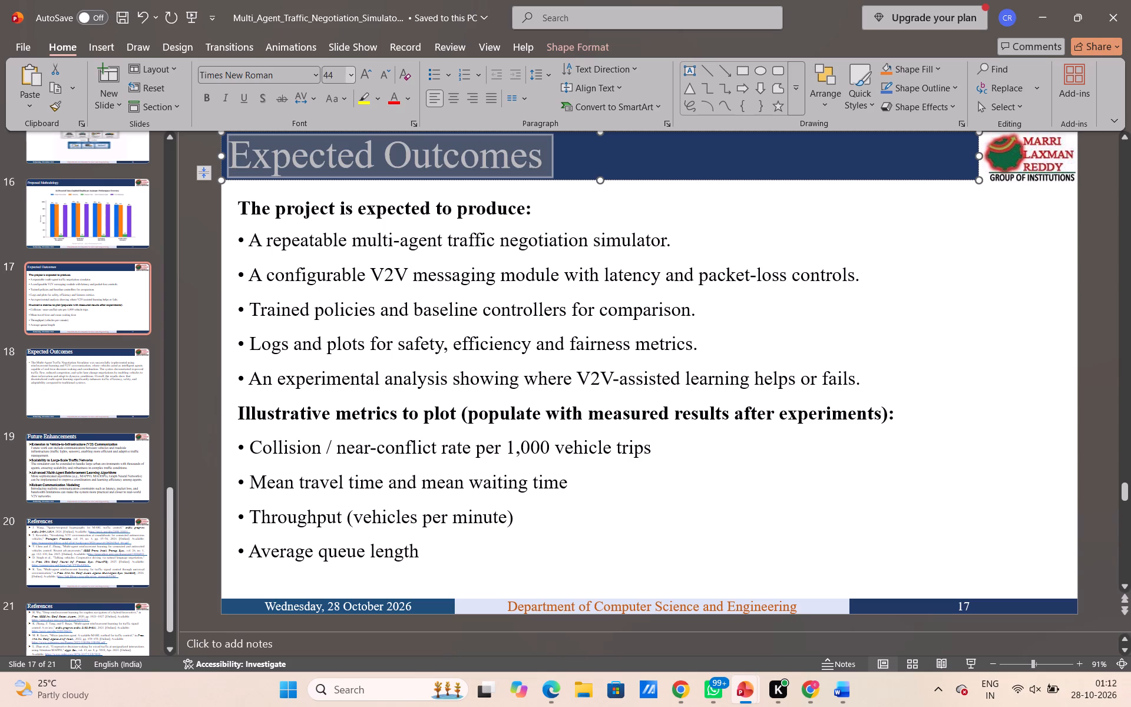
{"action": "left_click", "coordinate": [690, 465]}
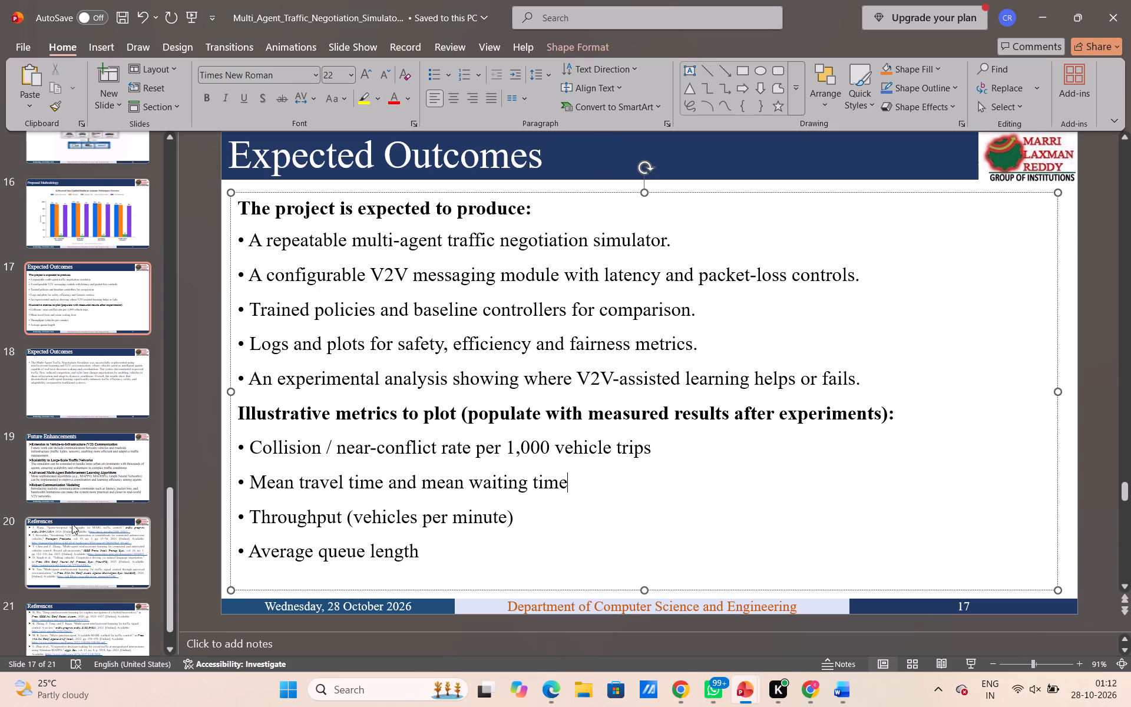
Compare the two Expected Outcomes slides and check the chart on the Proposed Methodology slide.
{"action": "left_click", "coordinate": [88, 371]}
{"action": "left_click", "coordinate": [100, 296]}
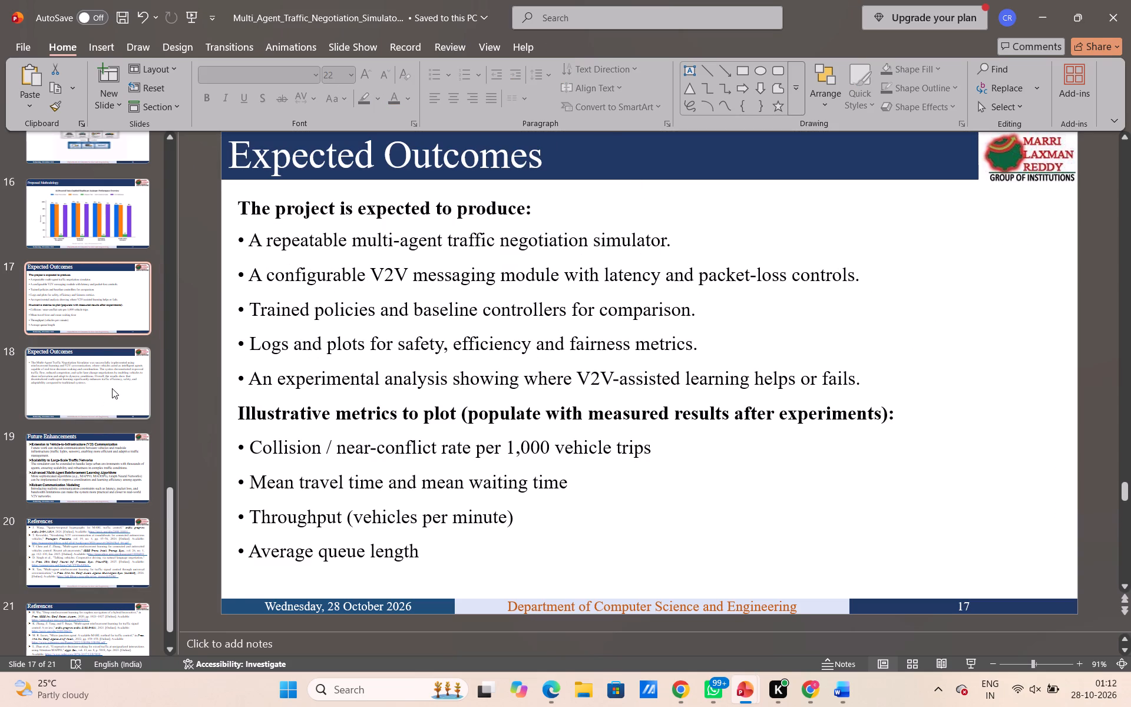
{"action": "left_click", "coordinate": [112, 388]}
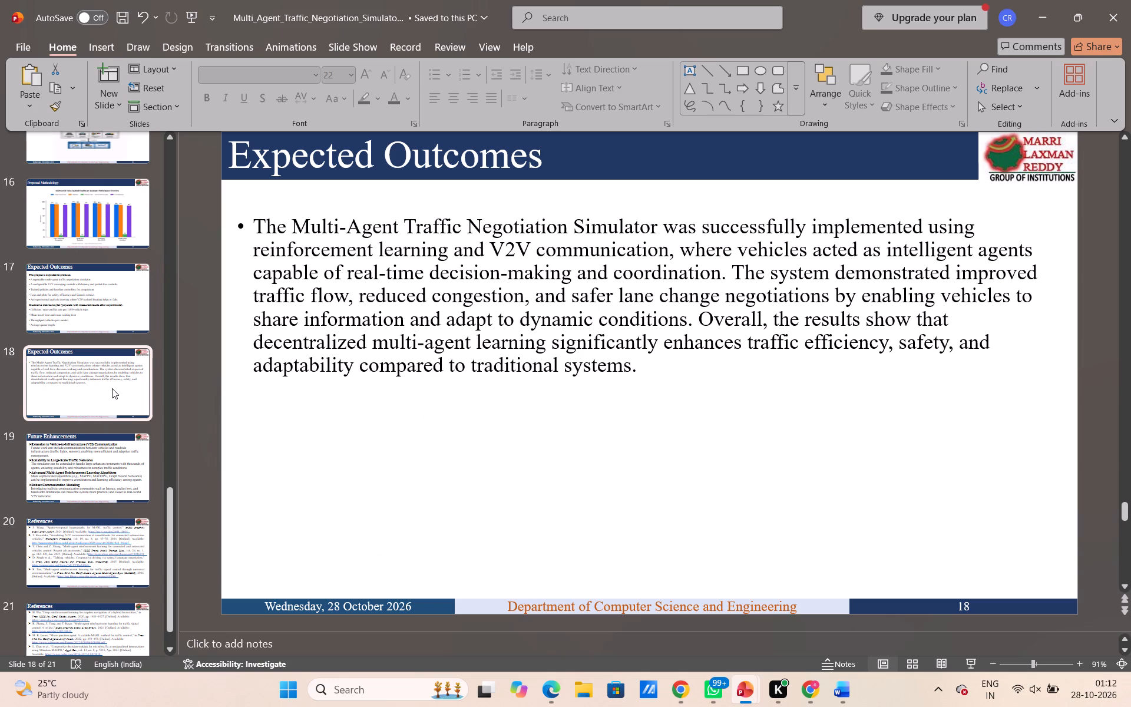
{"action": "scroll", "coordinate": [112, 388], "scroll_direction": "down", "scroll_amount": 3}
{"action": "scroll", "coordinate": [112, 388], "scroll_direction": "up", "scroll_amount": 4}
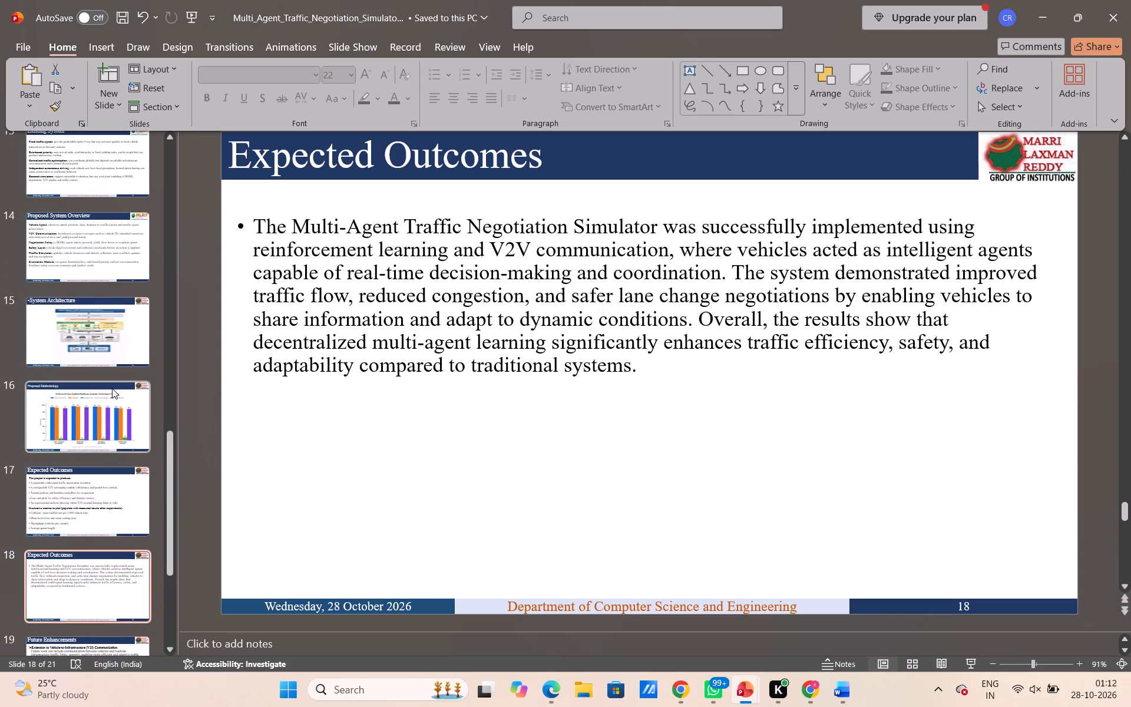
{"action": "left_click", "coordinate": [112, 394]}
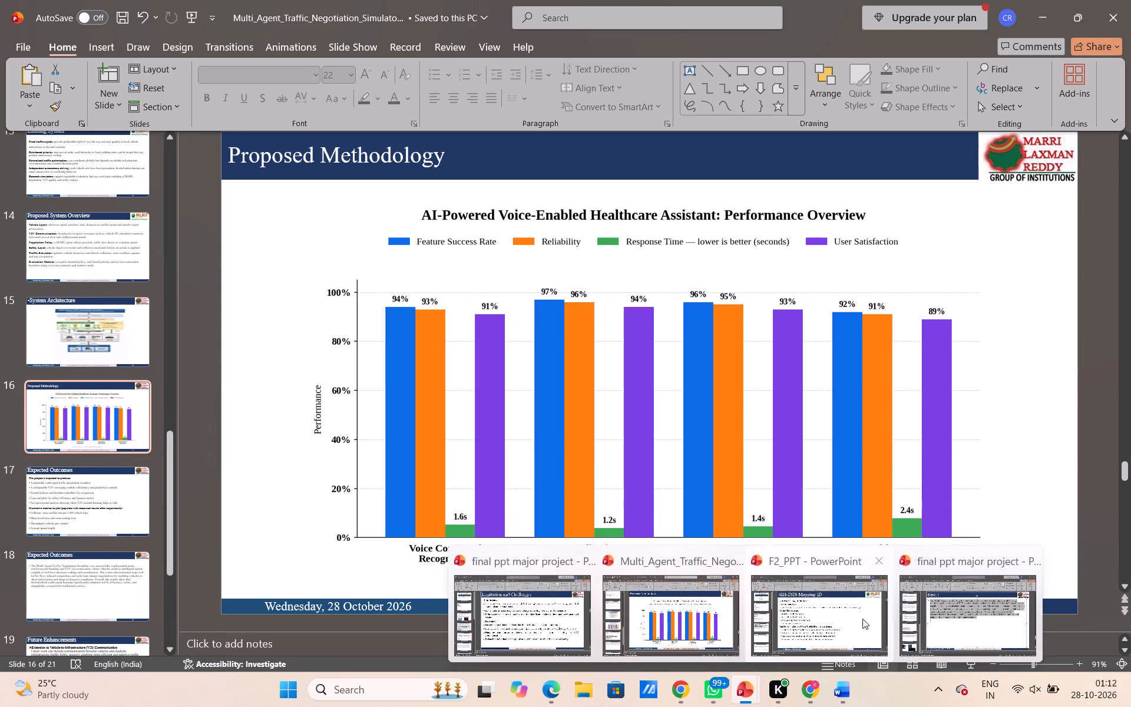
Switch to final ppt major project and look through its slides from Result back to Introduction for reusable content.
{"action": "left_click", "coordinate": [973, 589]}
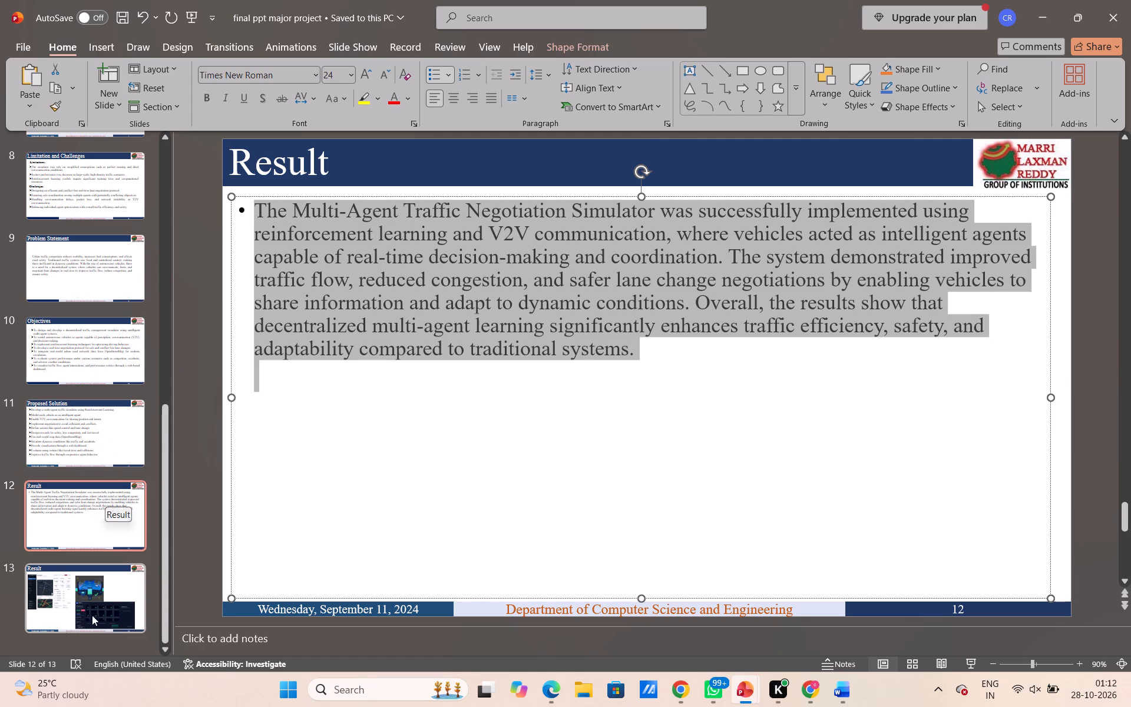
{"action": "left_click", "coordinate": [78, 417]}
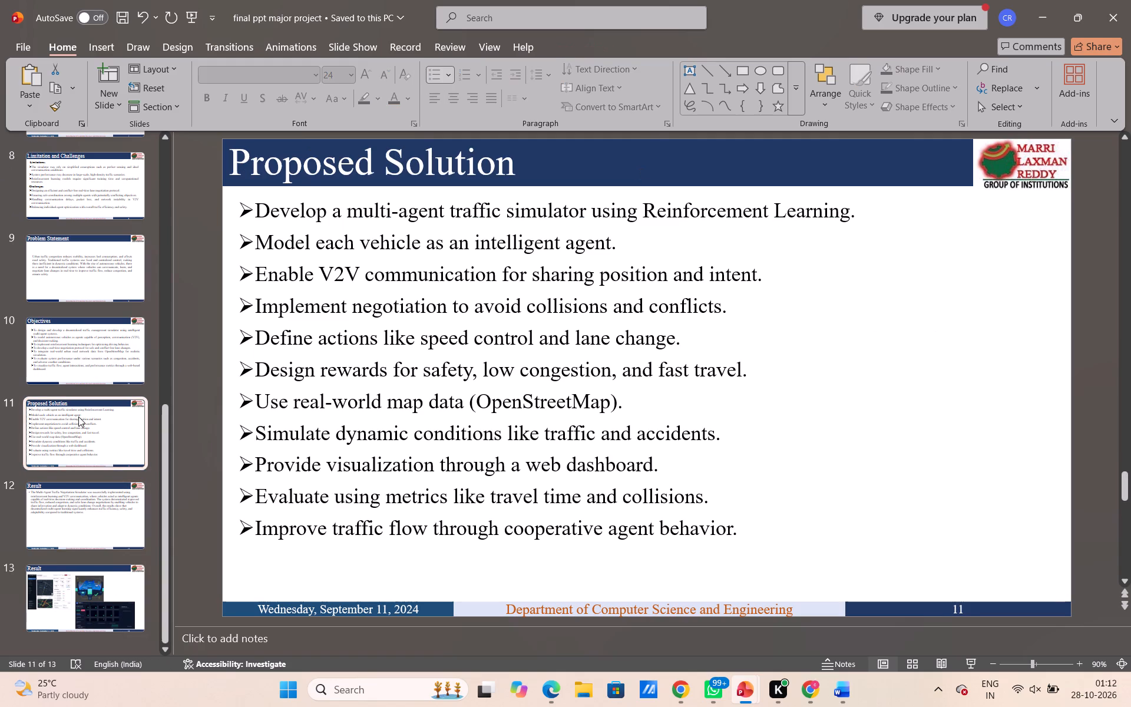
{"action": "scroll", "coordinate": [78, 417], "scroll_direction": "down", "scroll_amount": 4}
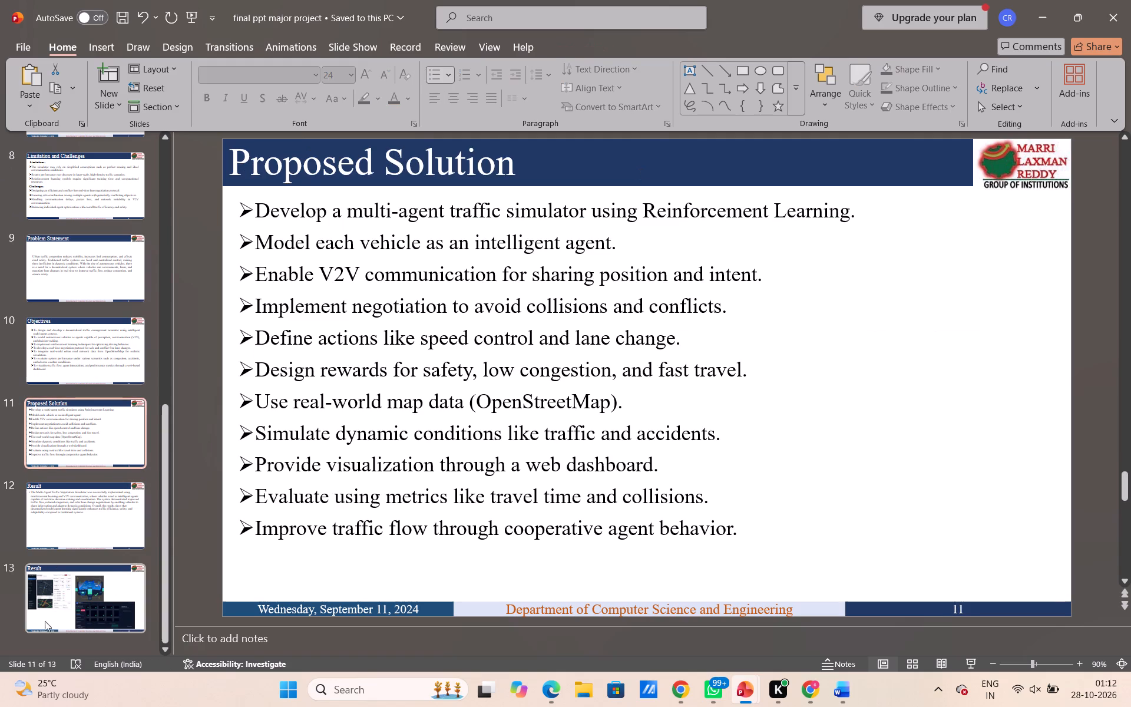
{"action": "left_click", "coordinate": [64, 522]}
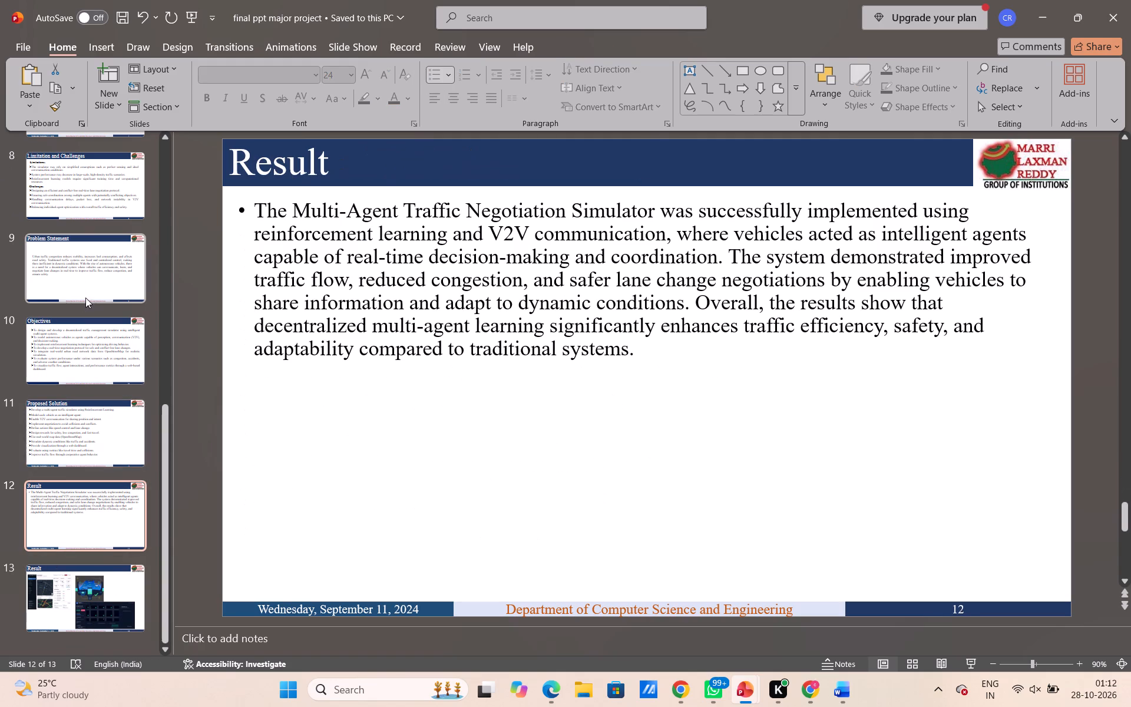
{"action": "left_click", "coordinate": [94, 349]}
{"action": "scroll", "coordinate": [94, 349], "scroll_direction": "up", "scroll_amount": 2}
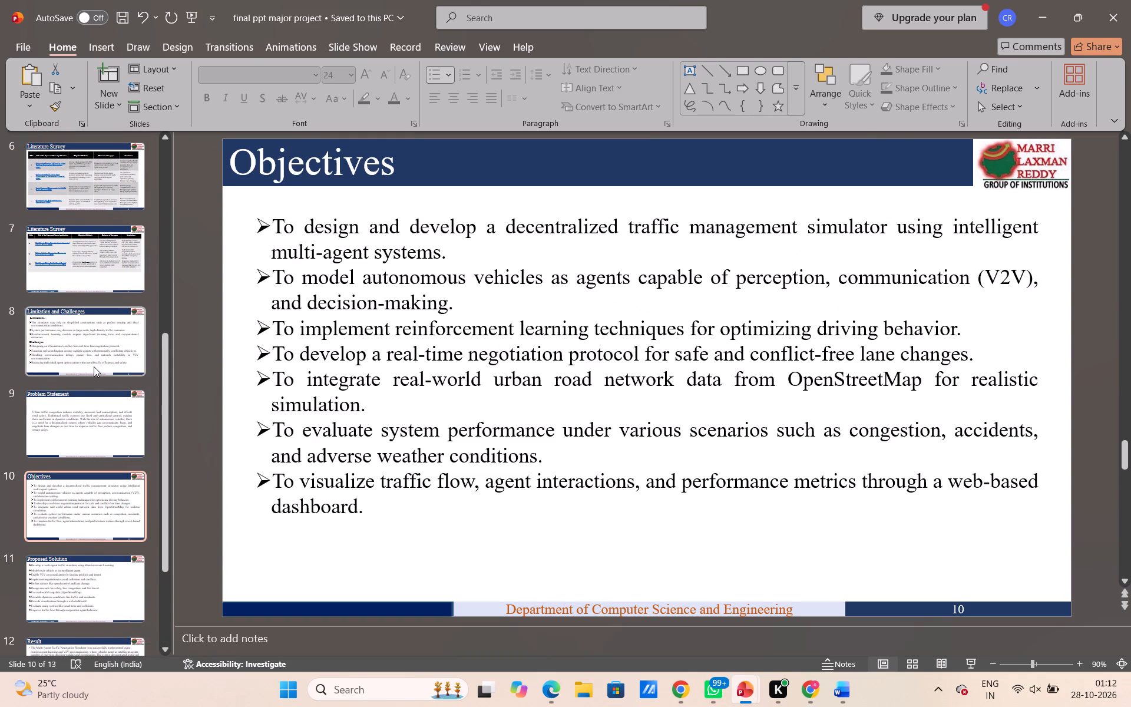
{"action": "left_click", "coordinate": [91, 400]}
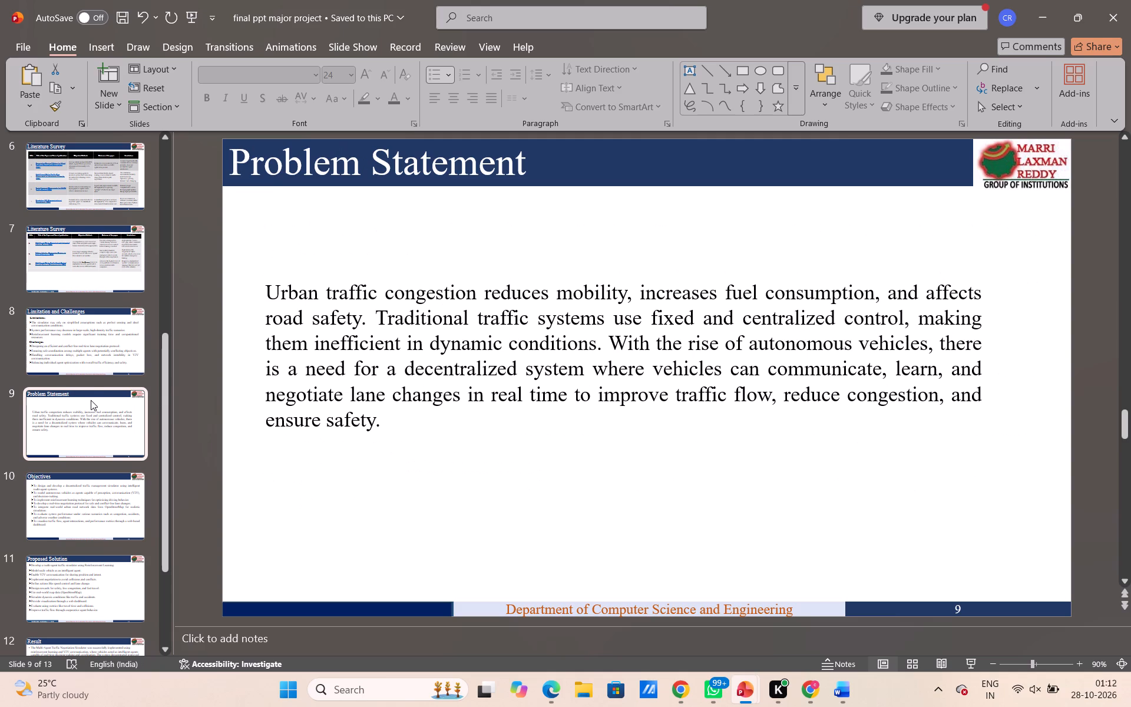
{"action": "scroll", "coordinate": [91, 400], "scroll_direction": "up", "scroll_amount": 9}
{"action": "left_click", "coordinate": [102, 348]}
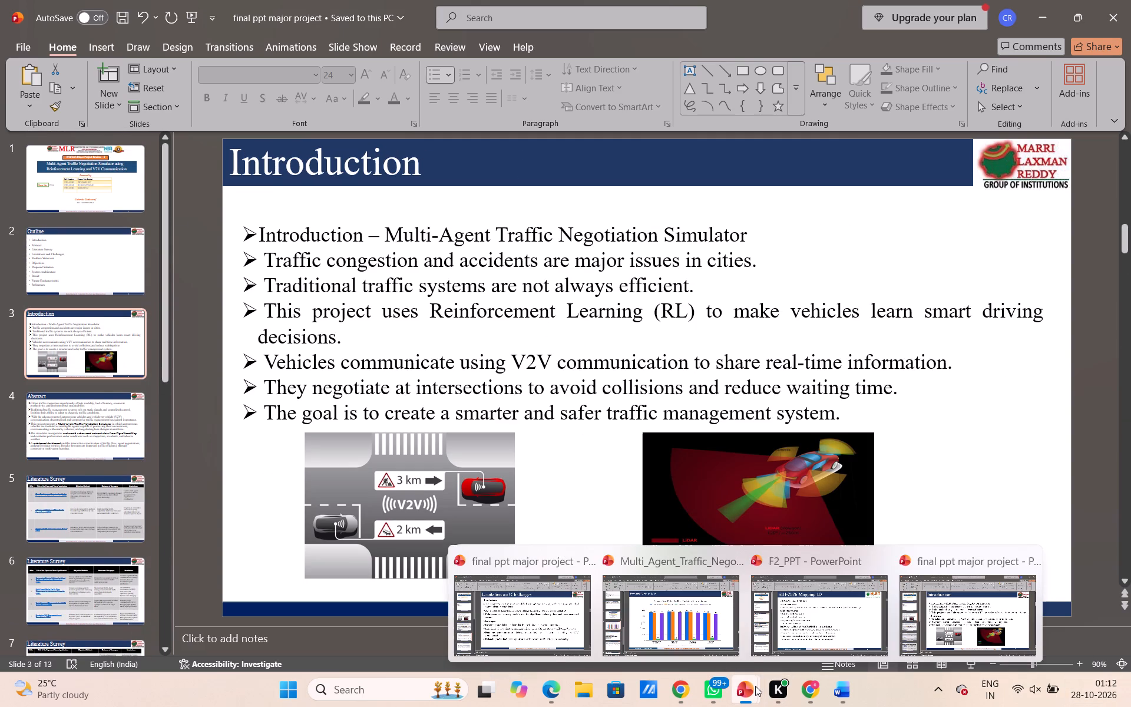
Switch back to the Multi_Agent_Traffic_Negotiation presentation and review its slides from the title slide through Existing System.
{"action": "left_click", "coordinate": [715, 619]}
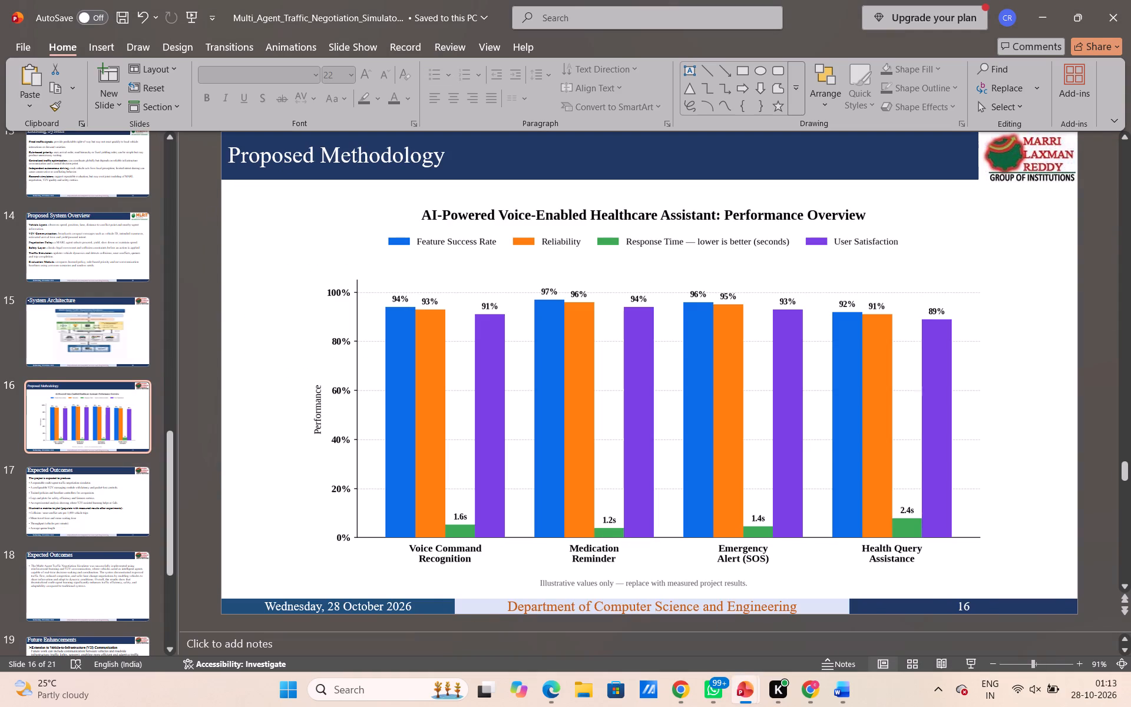
{"action": "left_click", "coordinate": [96, 316]}
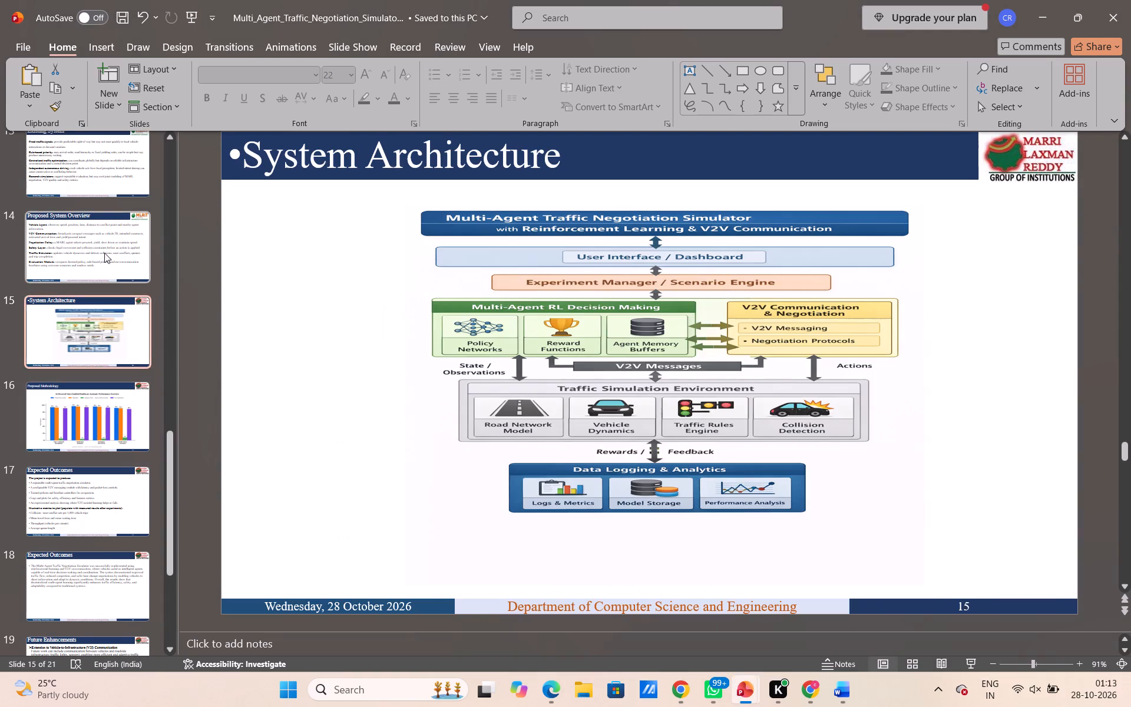
{"action": "left_click", "coordinate": [105, 249]}
{"action": "scroll", "coordinate": [105, 249], "scroll_direction": "up", "scroll_amount": 5}
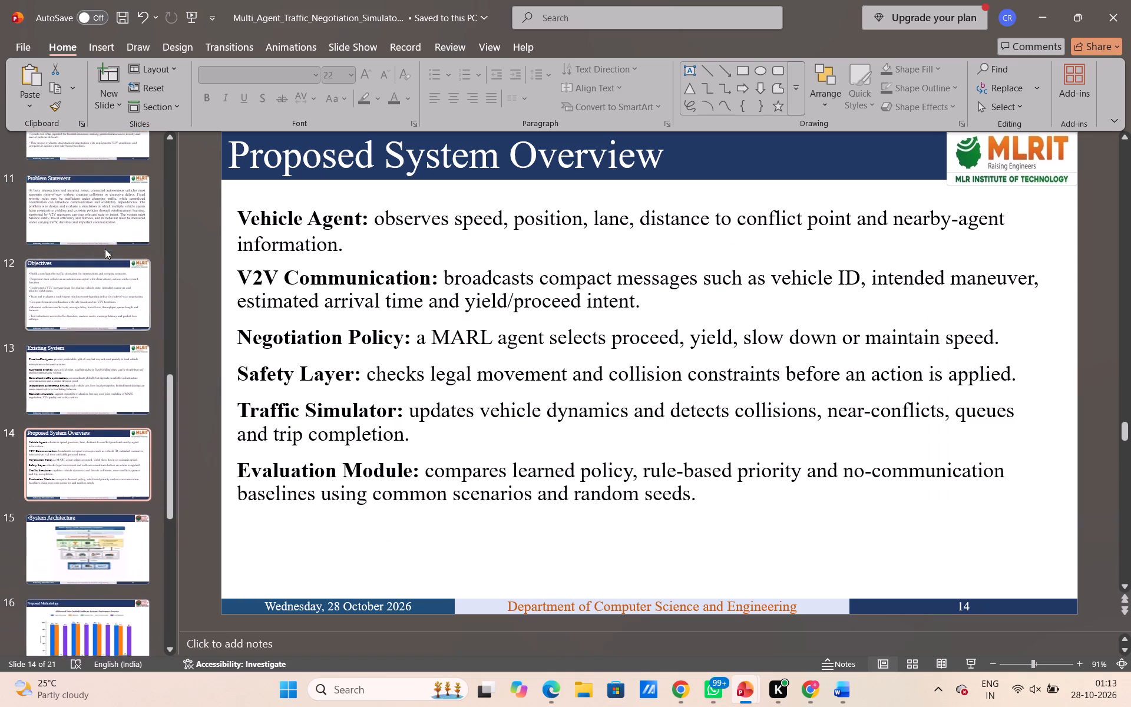
{"action": "scroll", "coordinate": [105, 249], "scroll_direction": "up", "scroll_amount": 8}
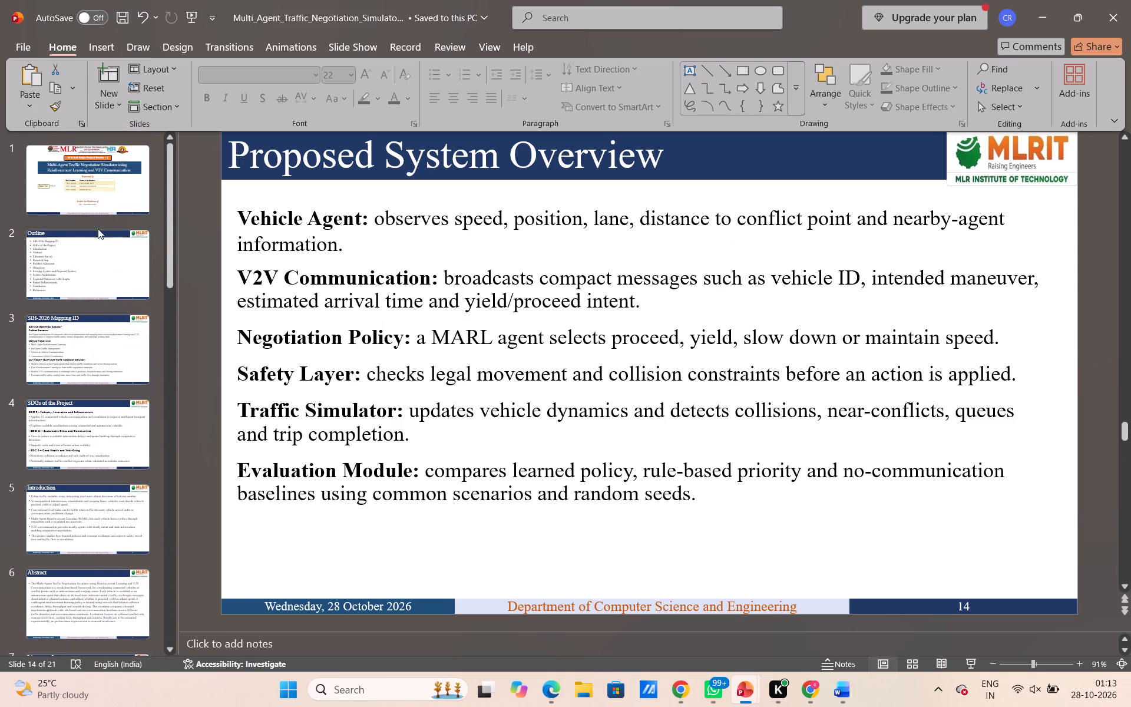
{"action": "left_click", "coordinate": [99, 213]}
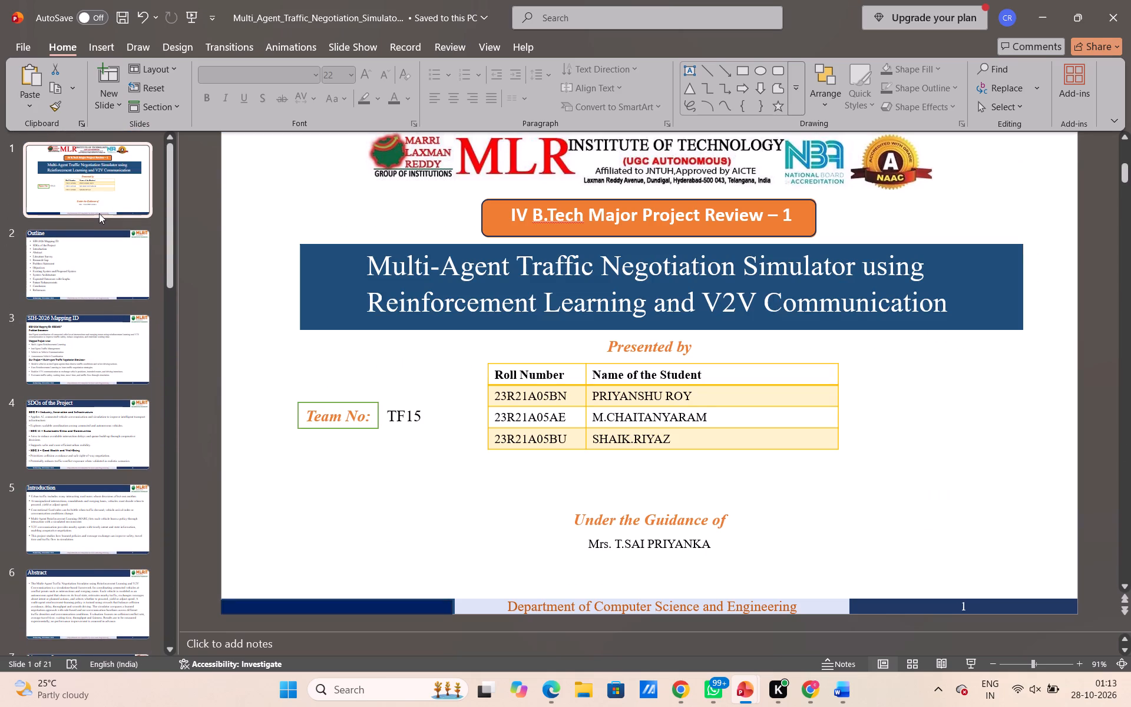
{"action": "key", "text": "Down"}
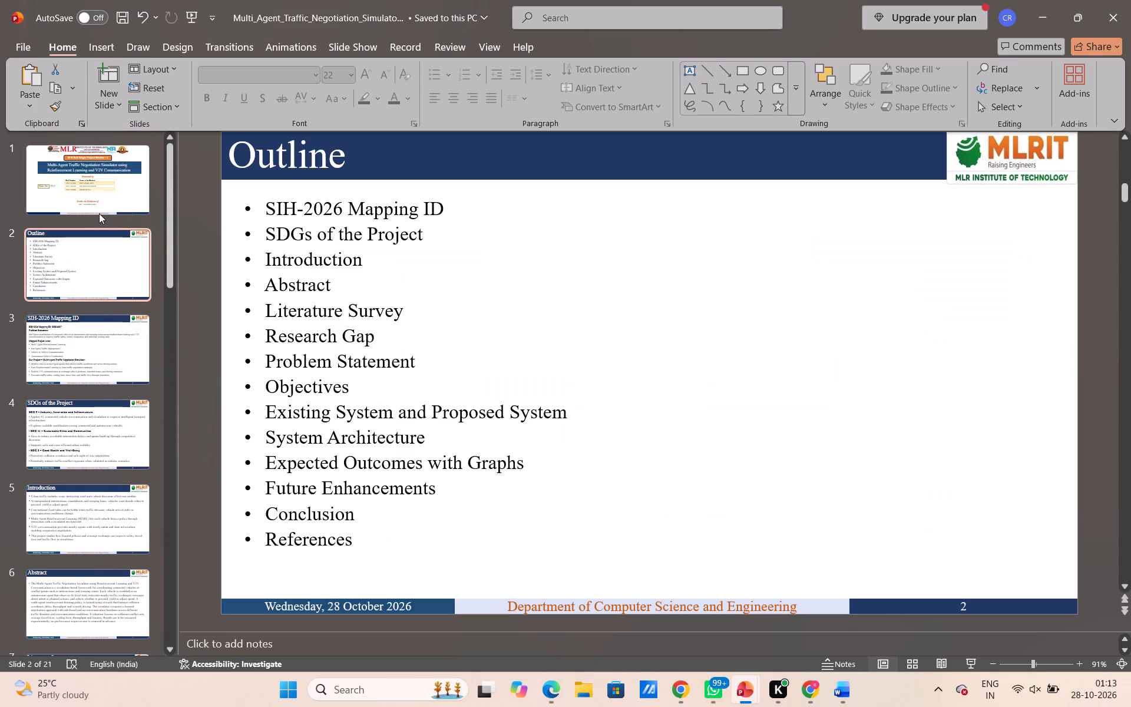
{"action": "key", "text": "Down"}
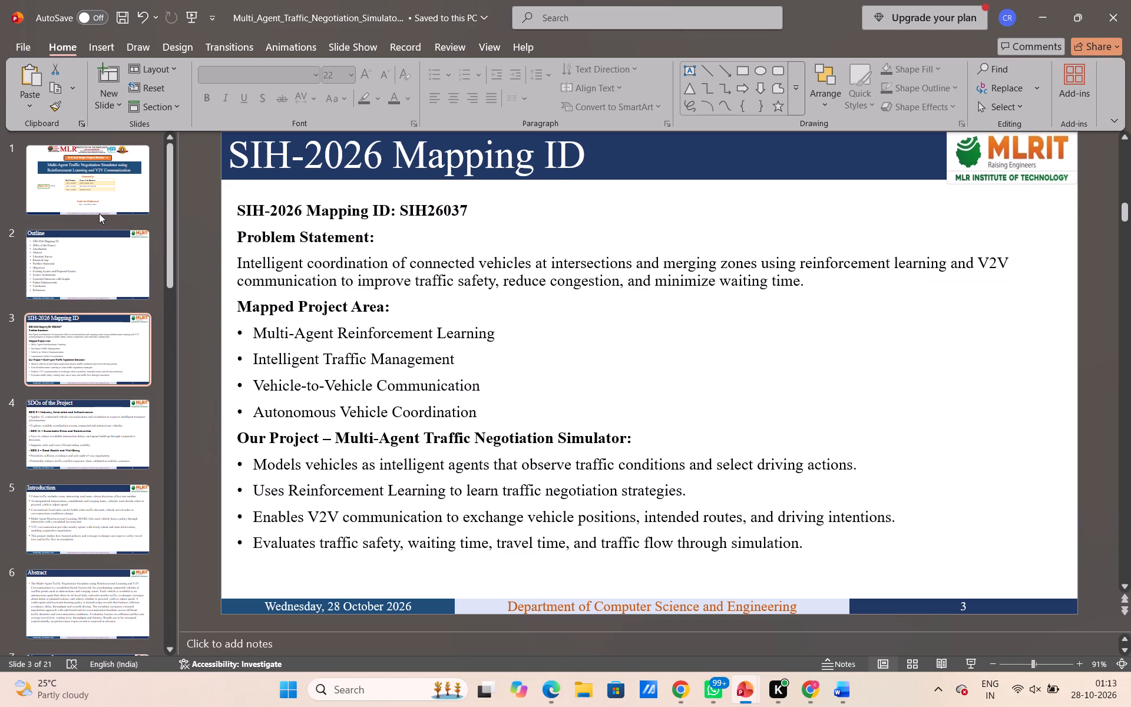
{"action": "key", "text": "Down"}
{"action": "key", "text": "Down"}
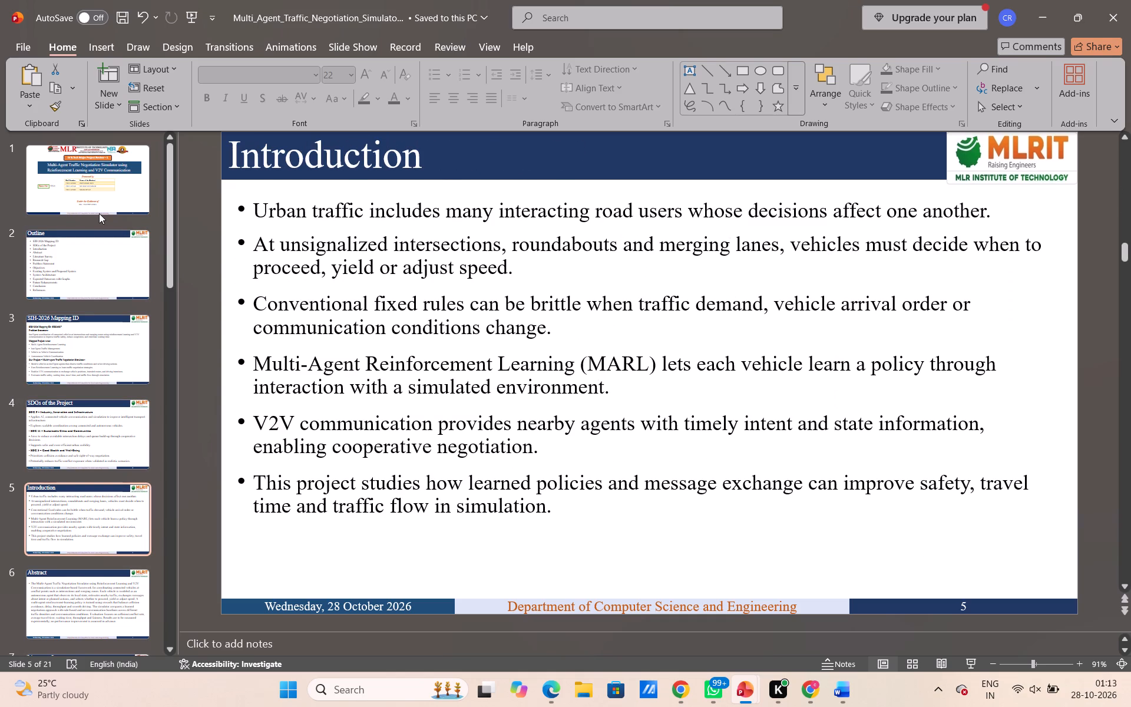
{"action": "key", "text": "Down"}
{"action": "key", "text": "Down"}
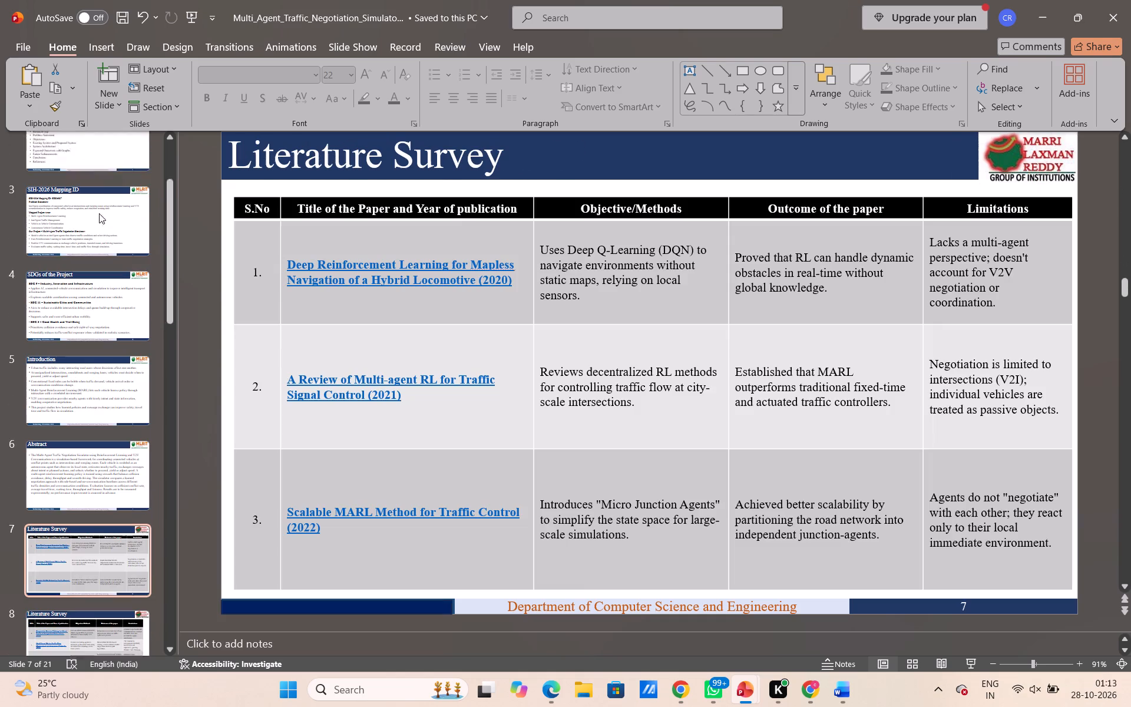
{"action": "key", "text": "Down"}
{"action": "key", "text": "Down"}
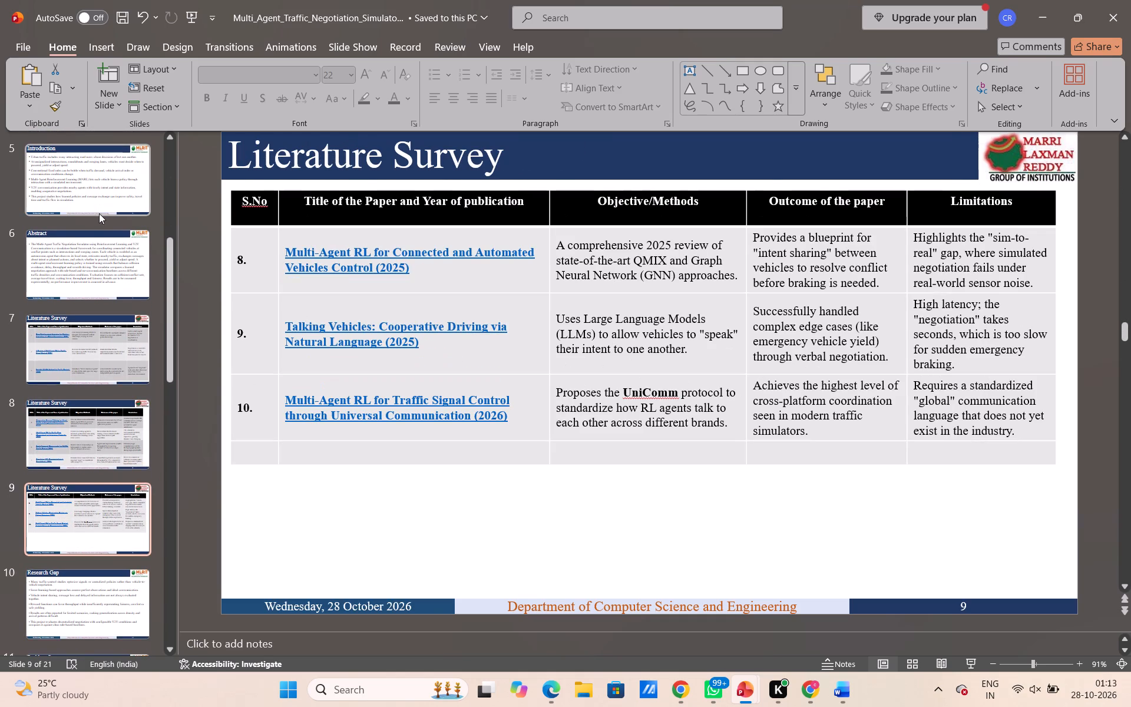
{"action": "key", "text": "Down"}
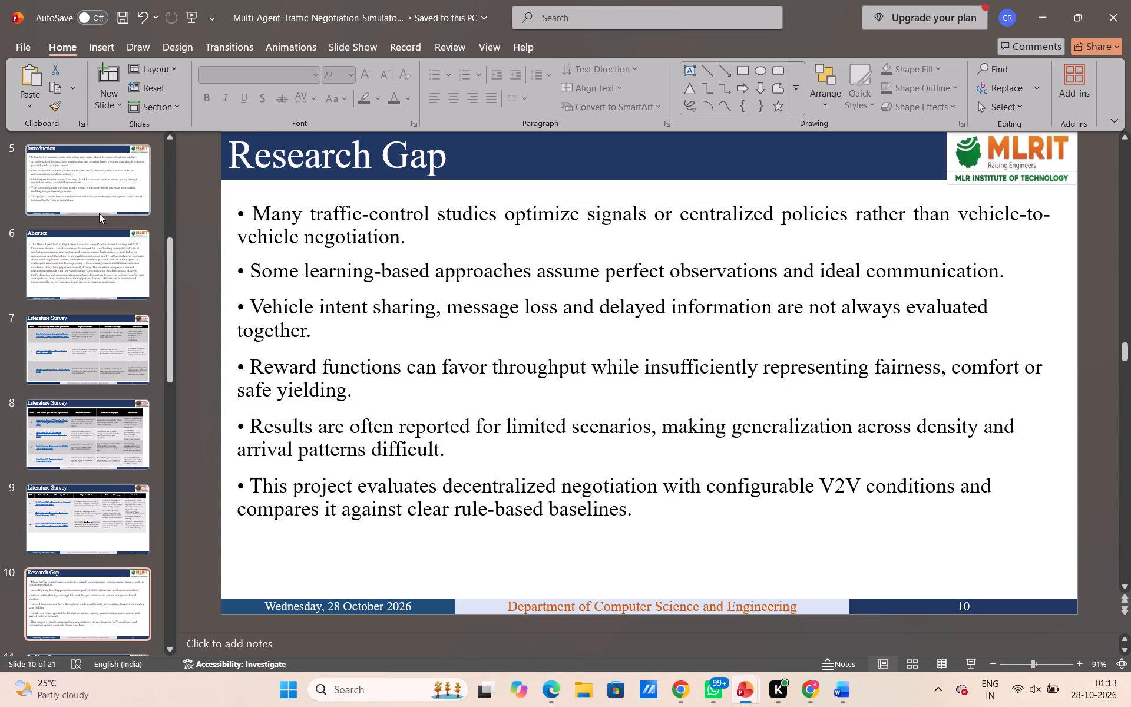
{"action": "key", "text": "Down"}
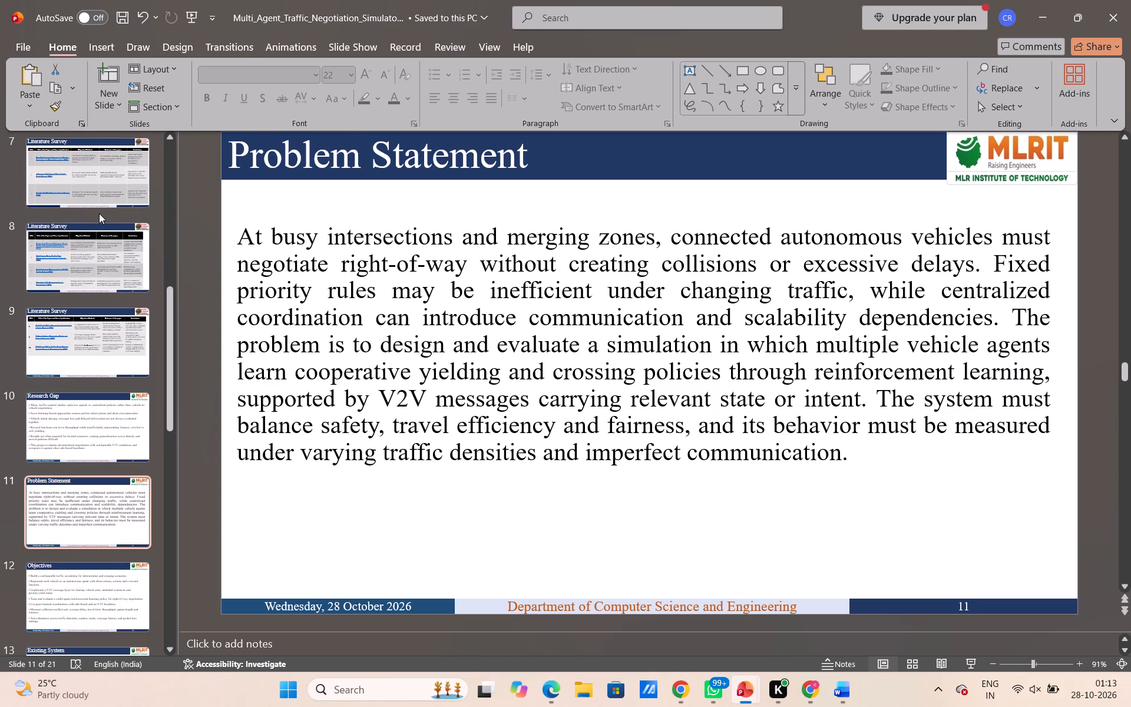
{"action": "key", "text": "Down"}
{"action": "key", "text": "Down"}
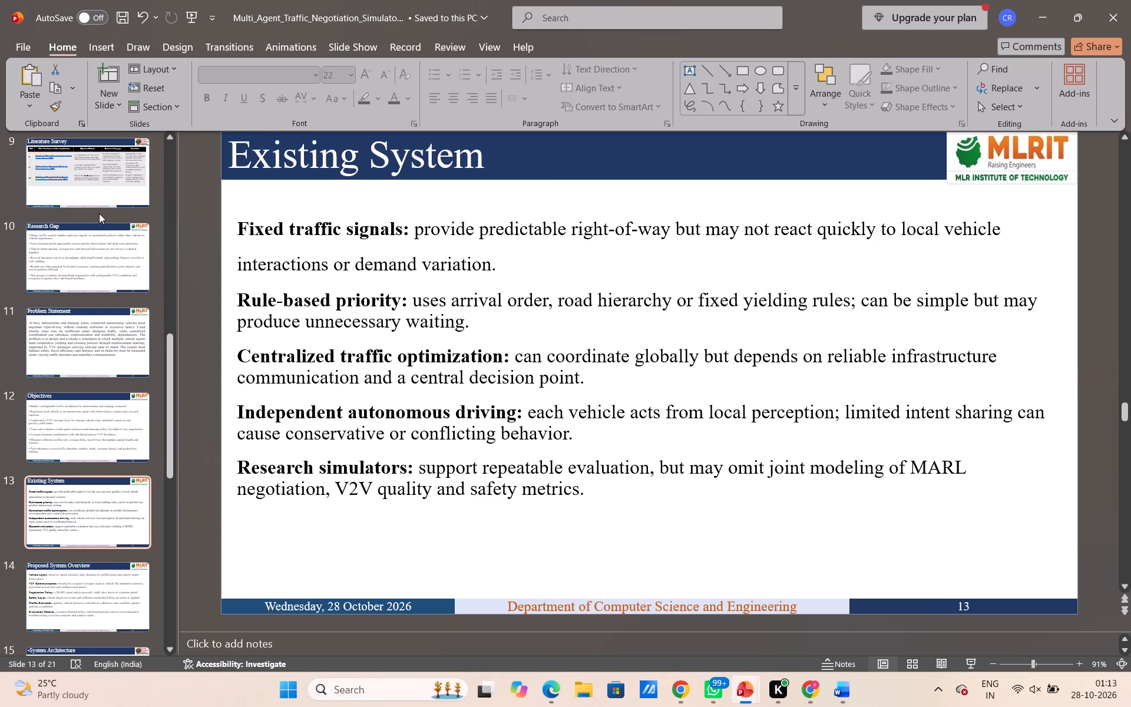
Set all body text on the Existing System slide to font size 24.
{"action": "left_click", "coordinate": [311, 222]}
{"action": "key", "text": "ctrl+a"}
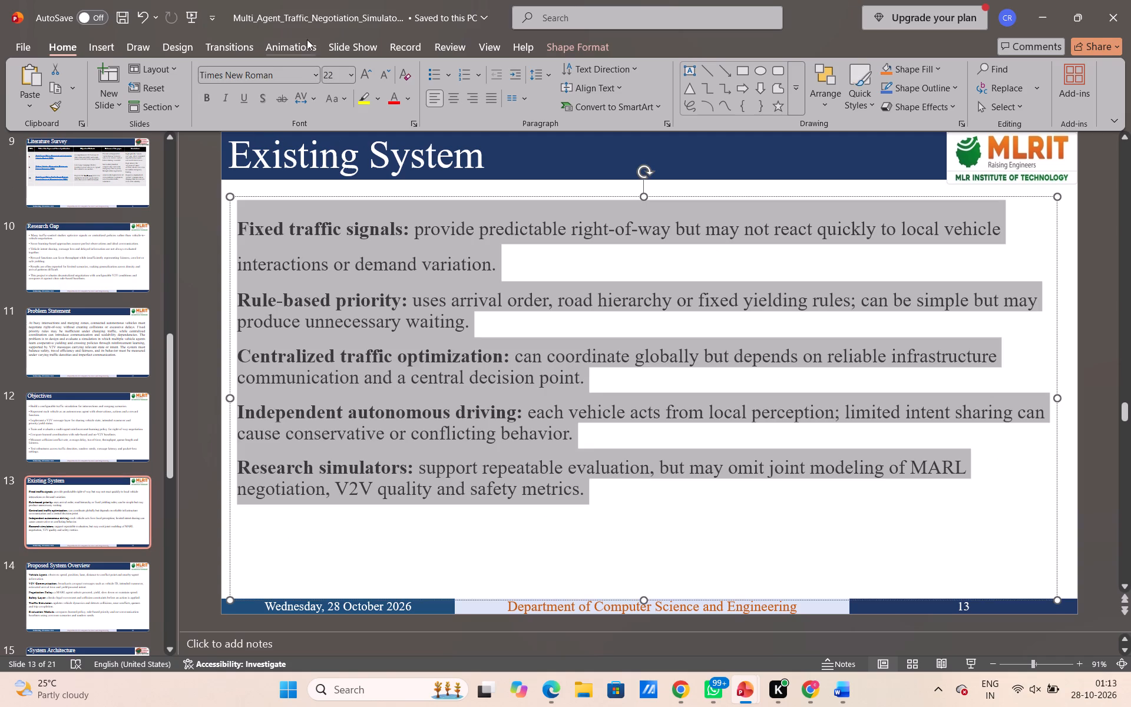
{"action": "left_click", "coordinate": [330, 65]}
{"action": "left_click", "coordinate": [332, 71]}
{"action": "type", "text": "24"}
{"action": "key", "text": "Return"}
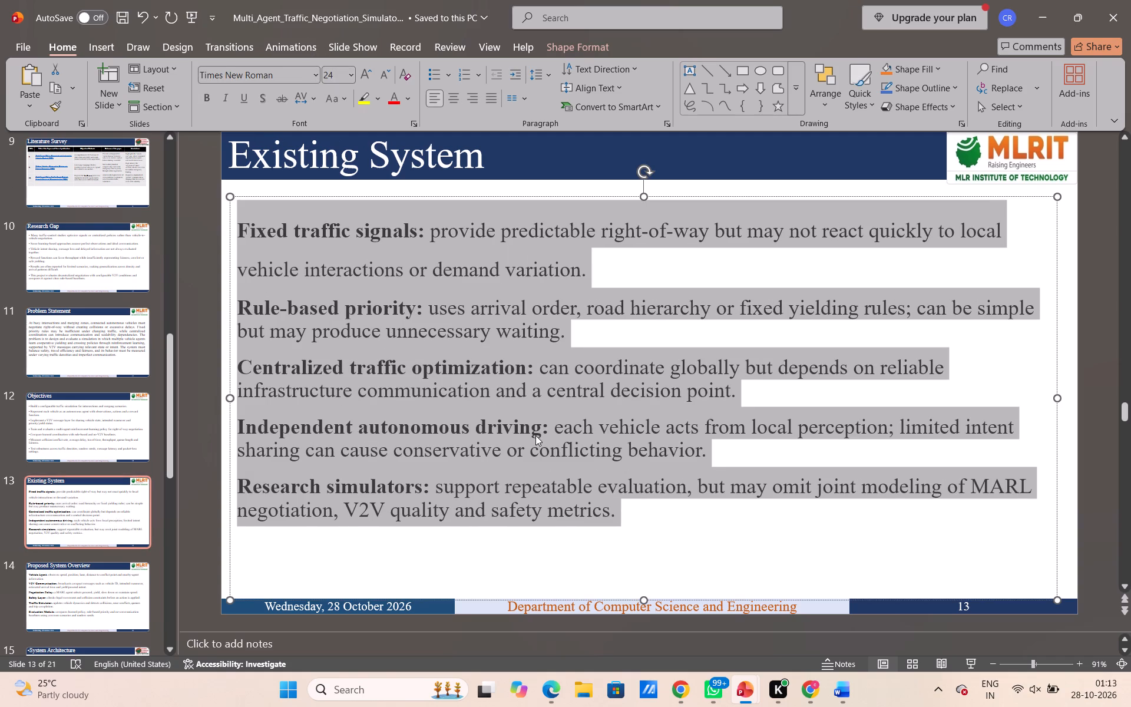
{"action": "left_click", "coordinate": [656, 567]}
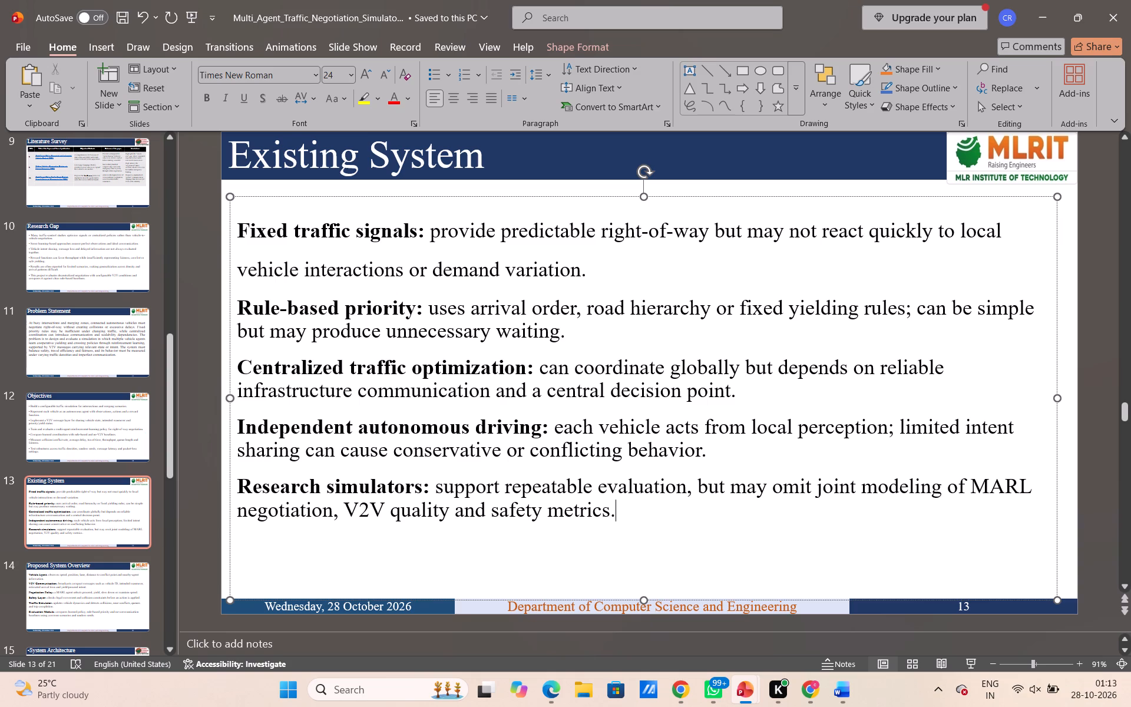
{"action": "key", "text": "Down"}
{"action": "key", "text": "Down"}
{"action": "left_click", "coordinate": [738, 633]}
Check the slides following Existing System and remove the bullet in front of the System Architecture slide's title.
{"action": "left_click", "coordinate": [100, 503]}
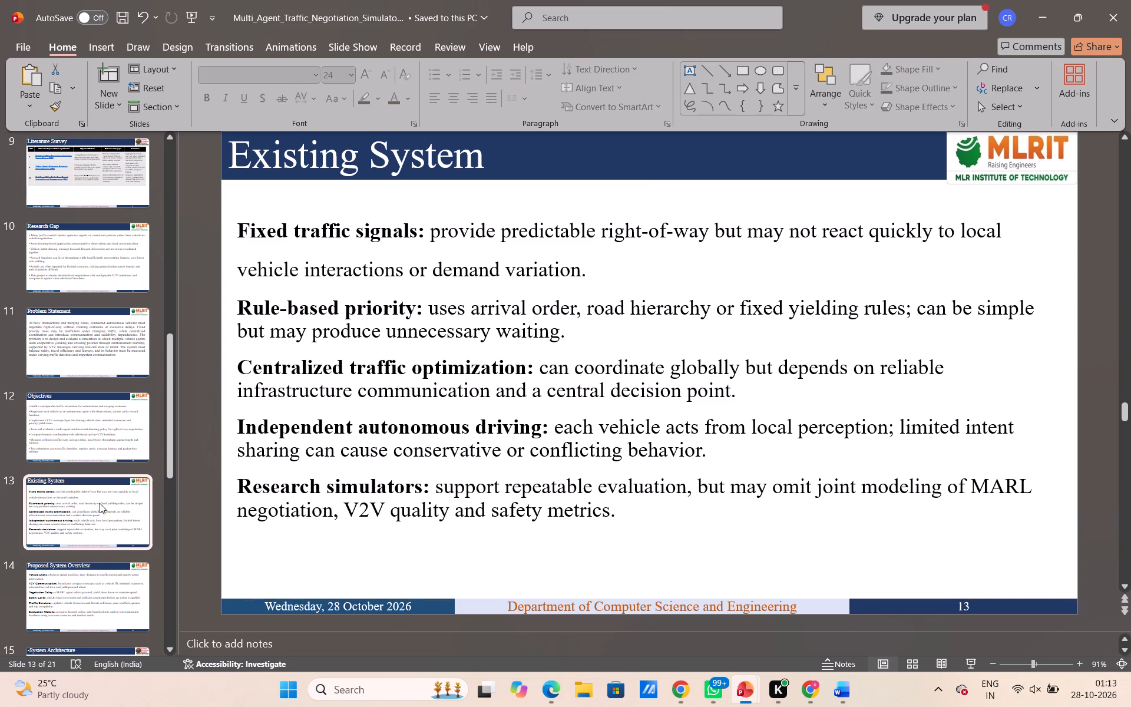
{"action": "key", "text": "Down"}
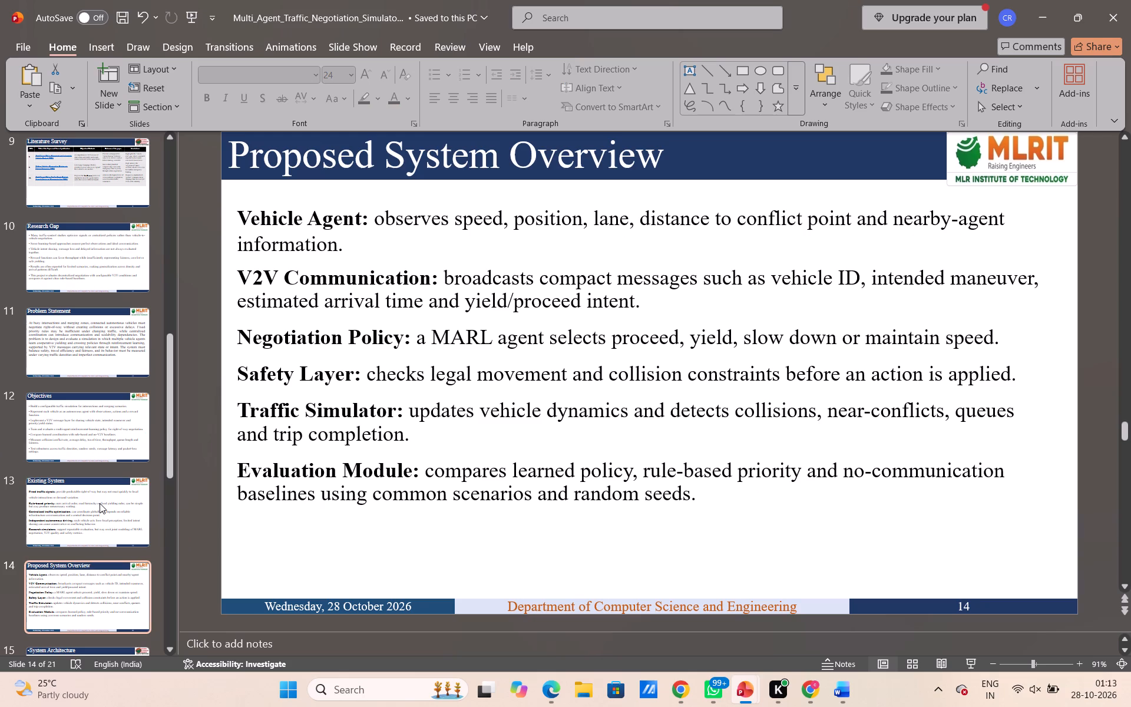
{"action": "key", "text": "Up"}
{"action": "key", "text": "Down"}
{"action": "key", "text": "Down"}
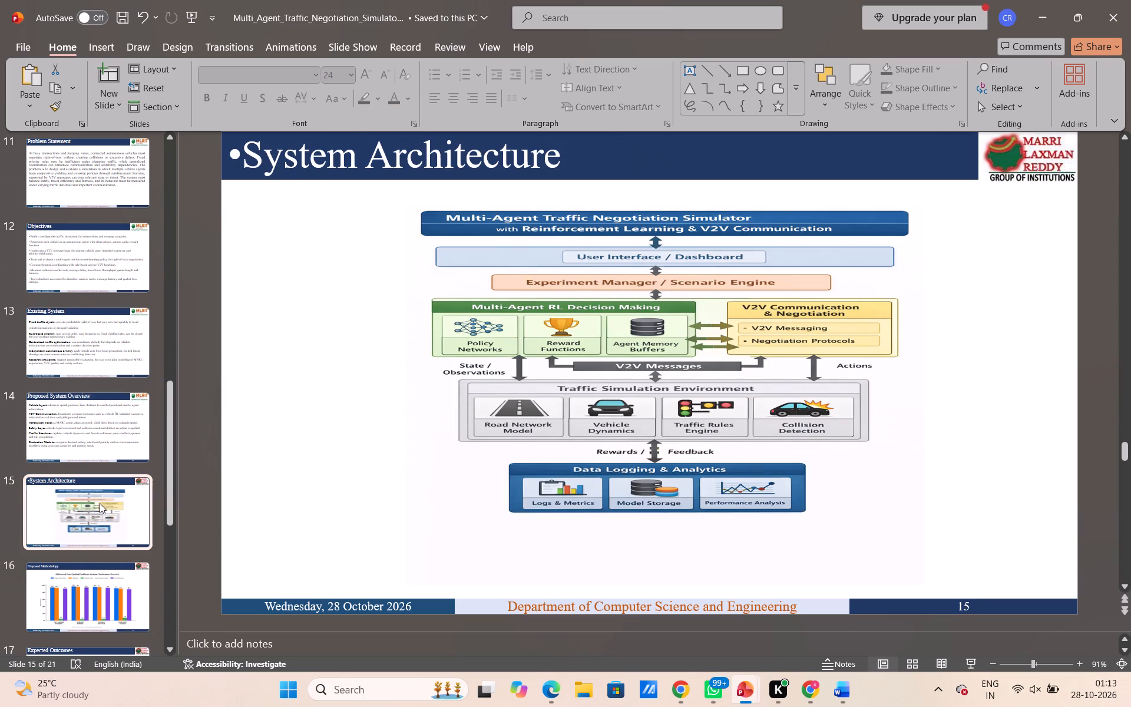
{"action": "key", "text": "Down"}
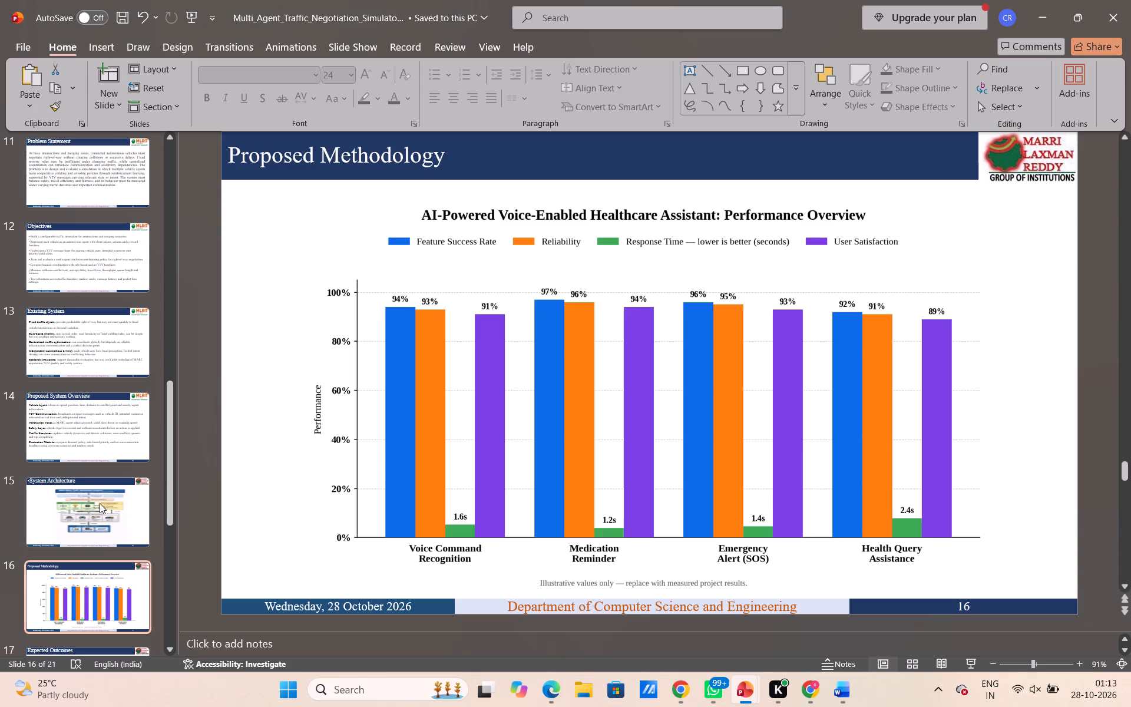
{"action": "key", "text": "Up"}
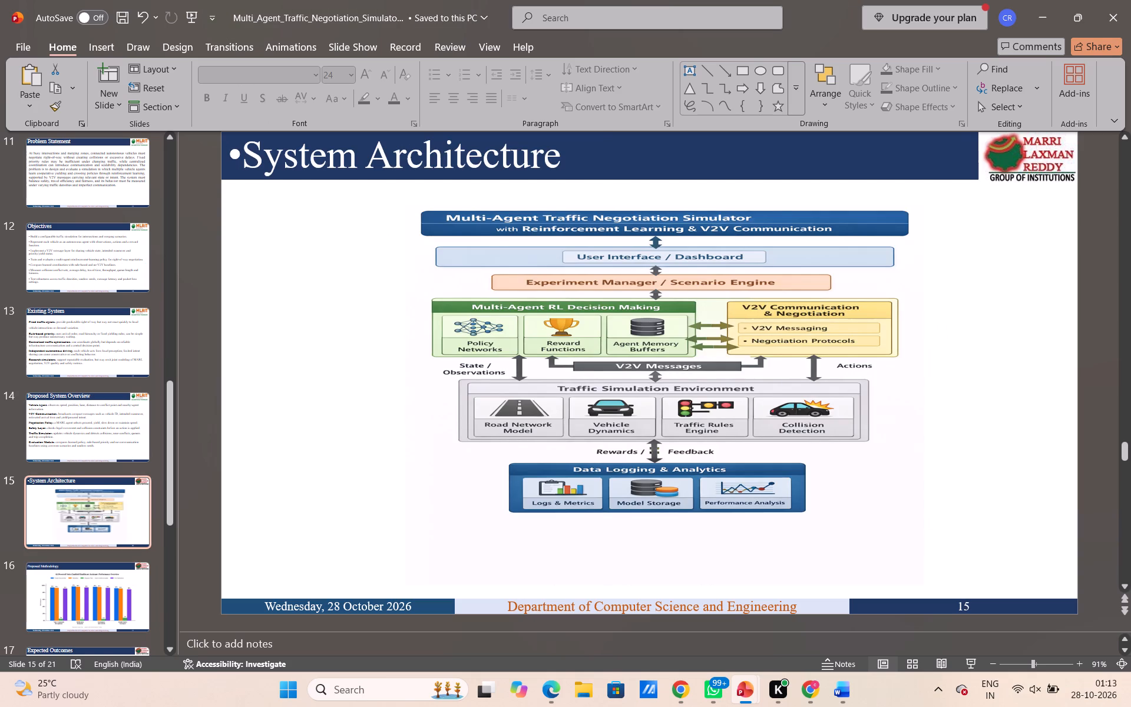
{"action": "left_click", "coordinate": [248, 157]}
{"action": "key", "text": "BackSpace"}
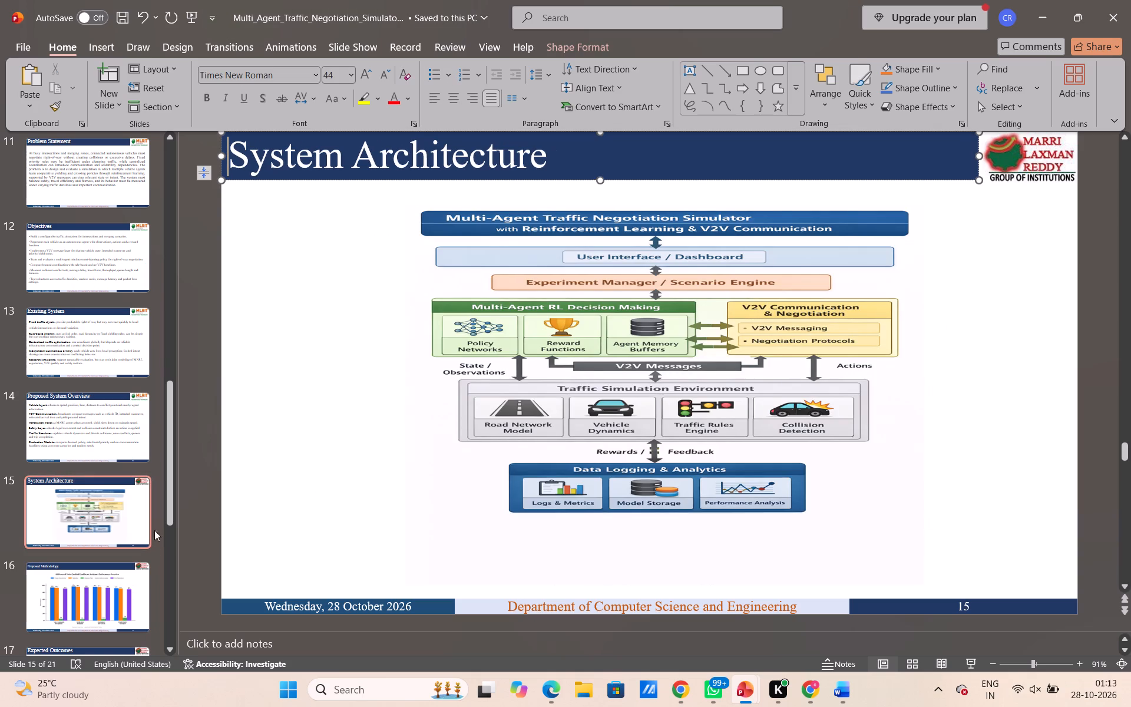
Review the remaining slides from Proposed Methodology to the last References slide, rechecking both Expected Outcomes slides.
{"action": "left_click", "coordinate": [102, 625]}
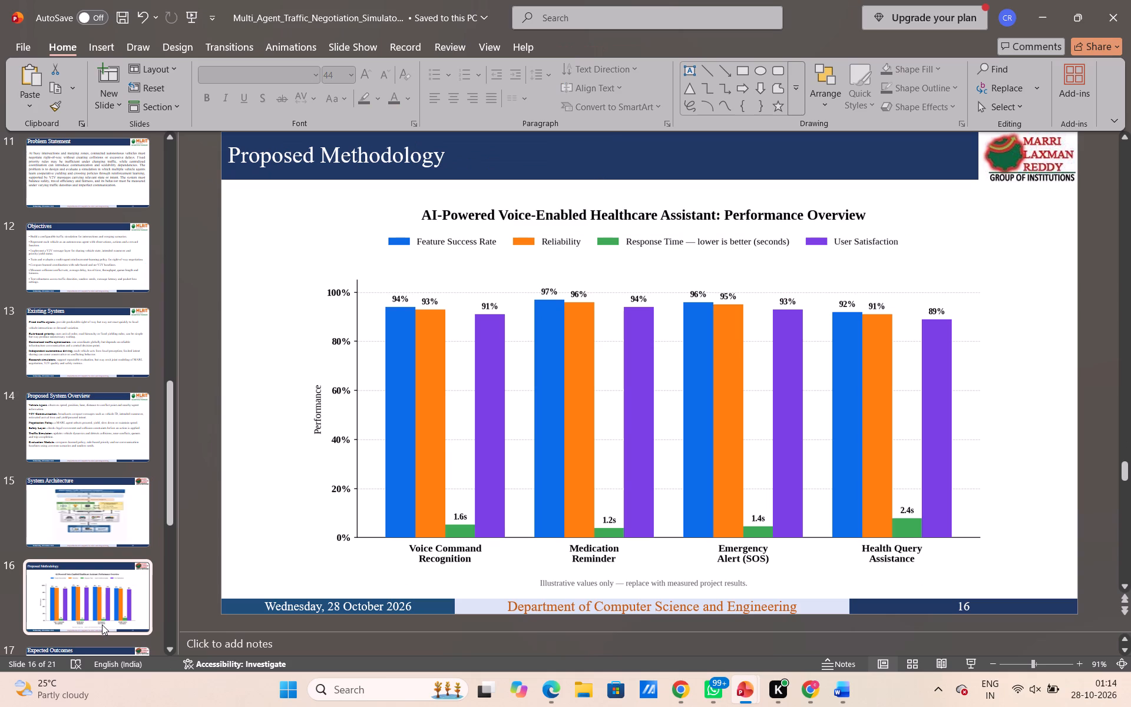
{"action": "key", "text": "Down"}
{"action": "key", "text": "Down"}
{"action": "key", "text": "Down"}
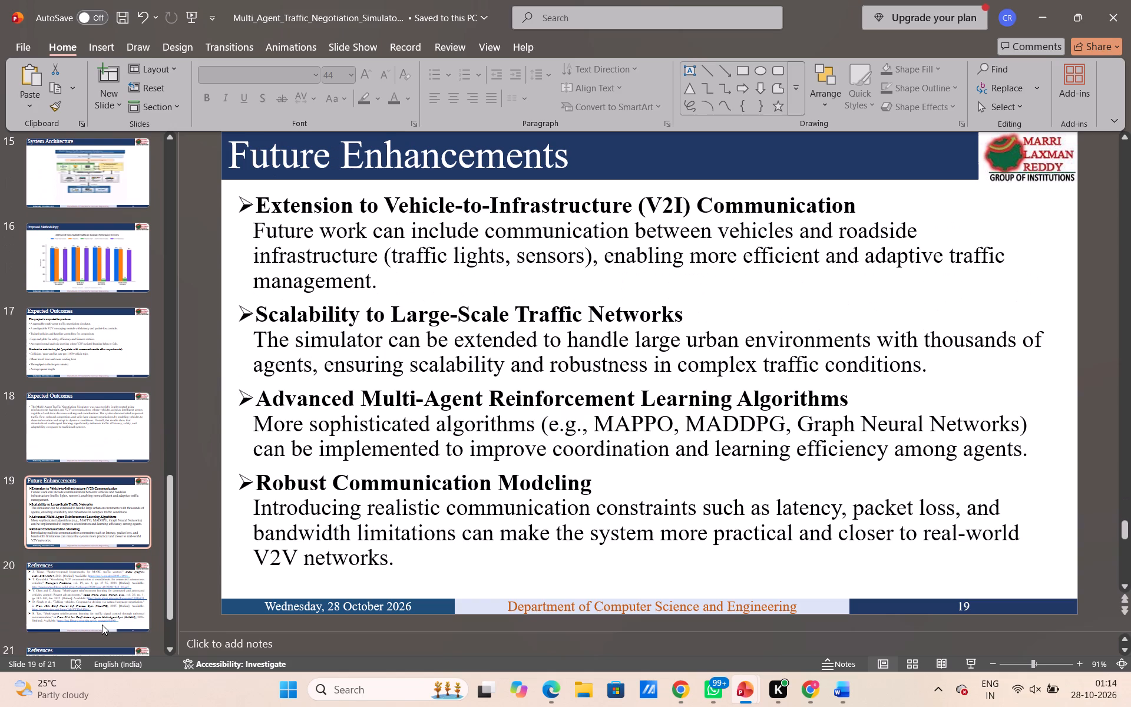
{"action": "key", "text": "Up"}
{"action": "key", "text": "Up"}
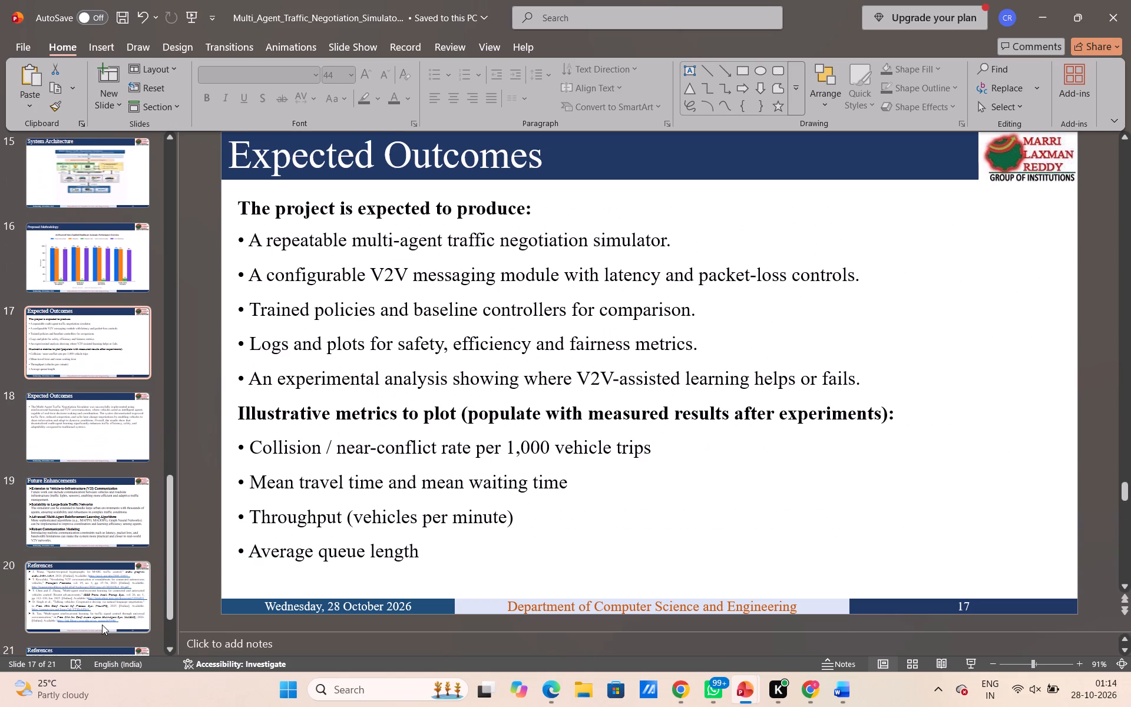
{"action": "key", "text": "Down"}
{"action": "key", "text": "Down"}
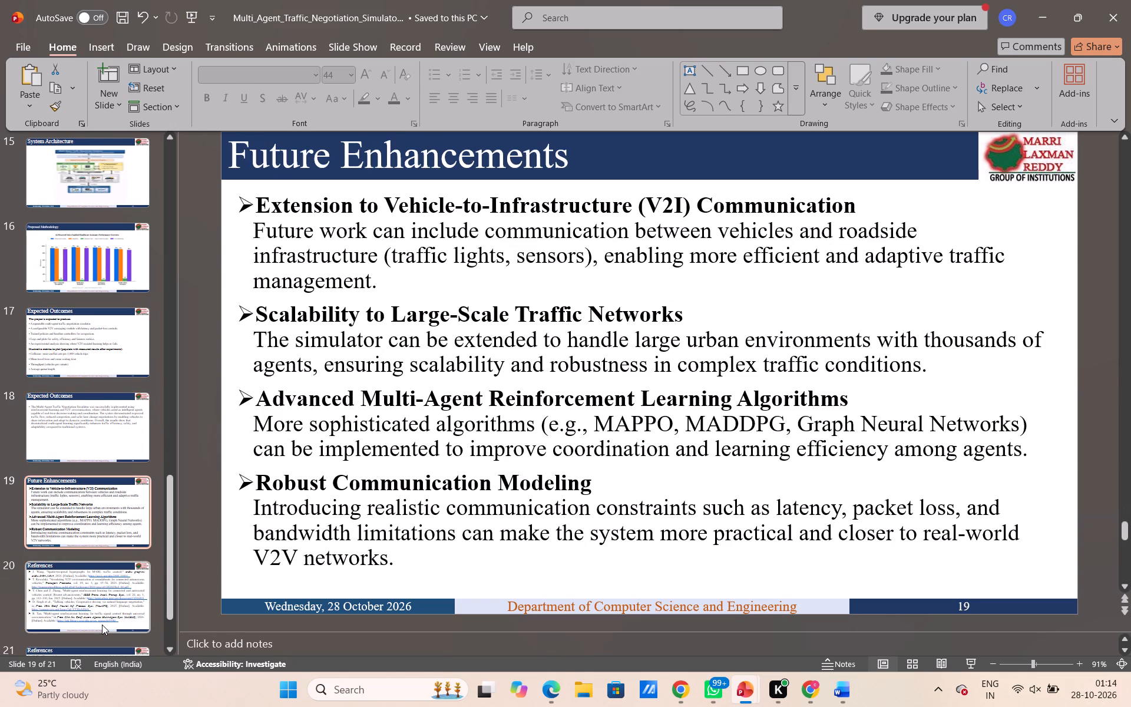
{"action": "key", "text": "Down"}
{"action": "key", "text": "Down"}
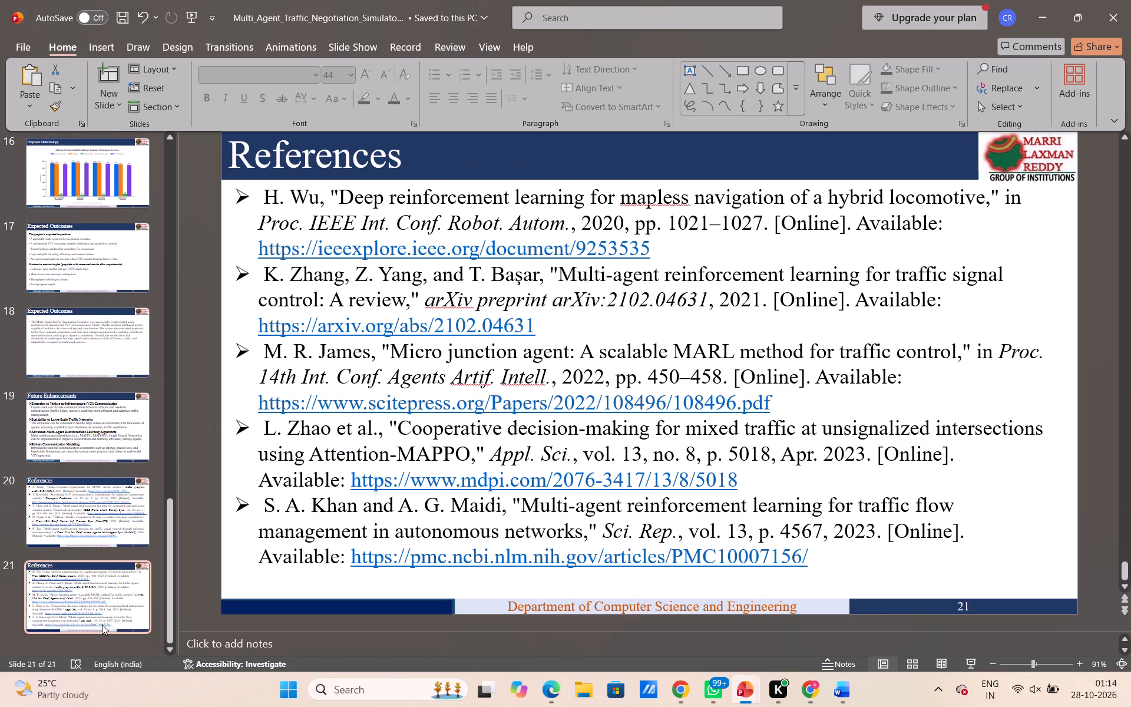
{"action": "key", "text": "Down"}
Go back through the slides from the last References slide toward the beginning of the presentation.
{"action": "key", "text": "Up"}
{"action": "key", "text": "Up"}
{"action": "key", "text": "Up"}
{"action": "key", "text": "Up"}
{"action": "key", "text": "Up"}
{"action": "key", "text": "Up"}
{"action": "key", "text": "Up"}
{"action": "key", "text": "Up"}
{"action": "key", "text": "Up"}
{"action": "key", "text": "Up"}
{"action": "key", "text": "Up"}
{"action": "key", "text": "Up"}
{"action": "key", "text": "Up"}
{"action": "key", "text": "Up"}
{"action": "key", "text": "Up"}
{"action": "key", "text": "Up"}
{"action": "key", "text": "Up"}
{"action": "key", "text": "Up"}
{"action": "key", "text": "Up"}
{"action": "key", "text": "Up"}
{"action": "key", "text": "Up"}
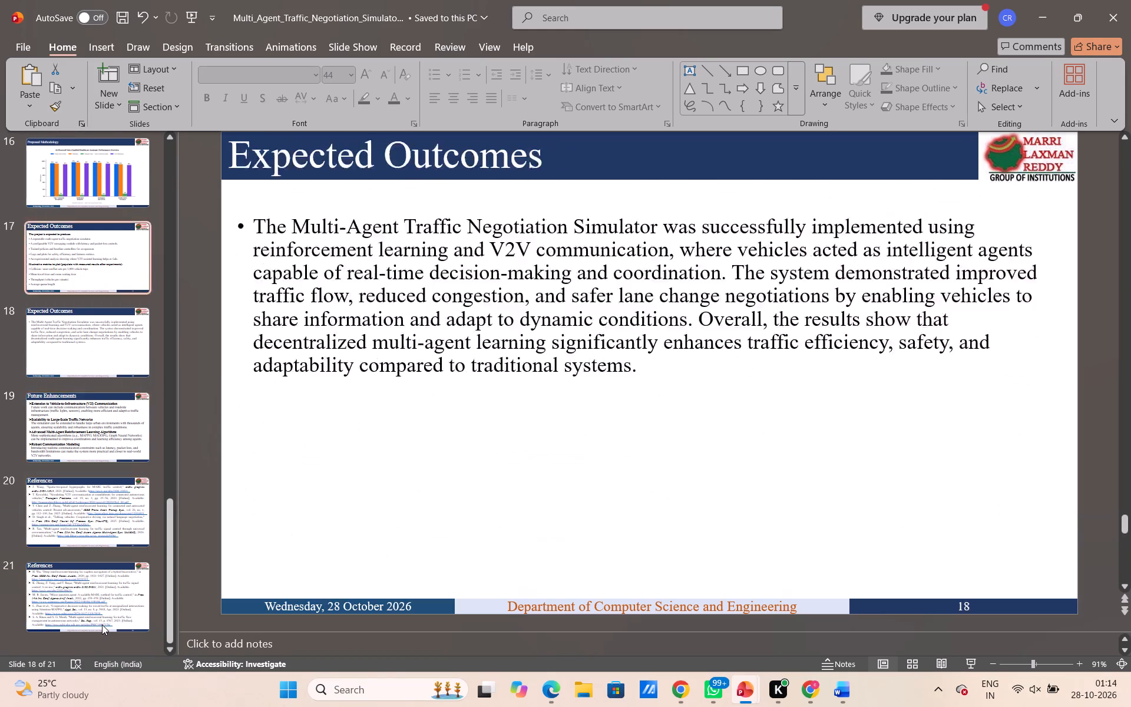
Review every slide in order, from the start of the presentation through the Outline to the last References slide.
{"action": "key", "text": "Down"}
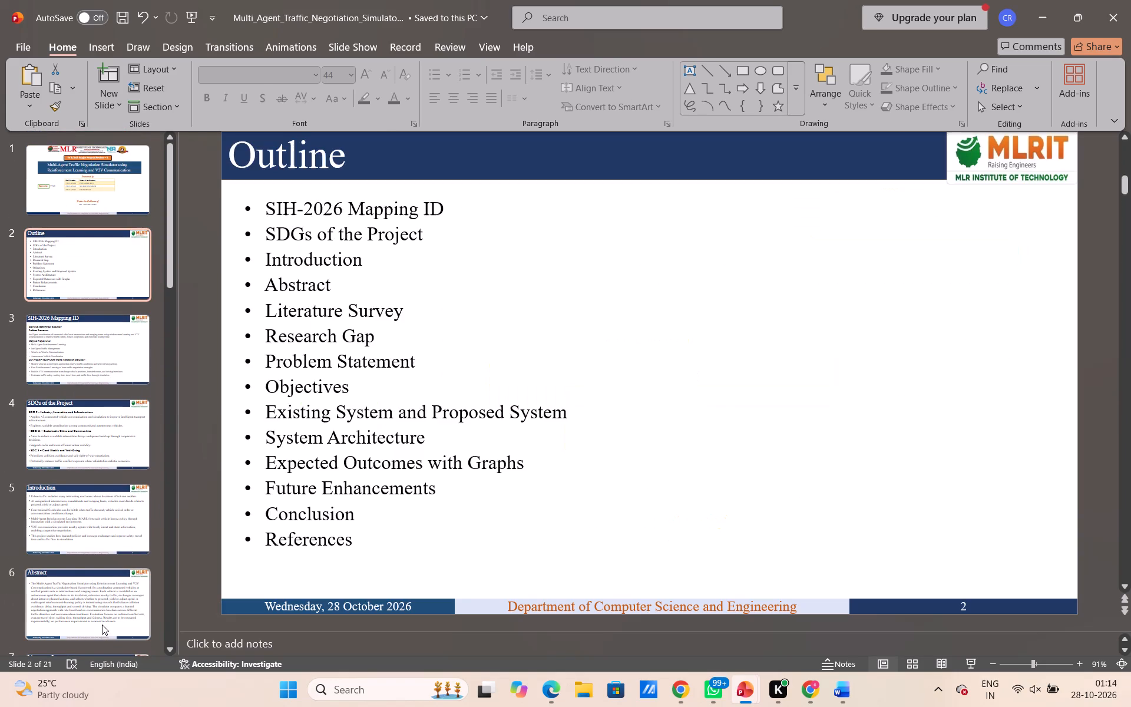
{"action": "key", "text": "Down"}
{"action": "key", "text": "Down"}
{"action": "key", "text": "Down"}
{"action": "key", "text": "Down"}
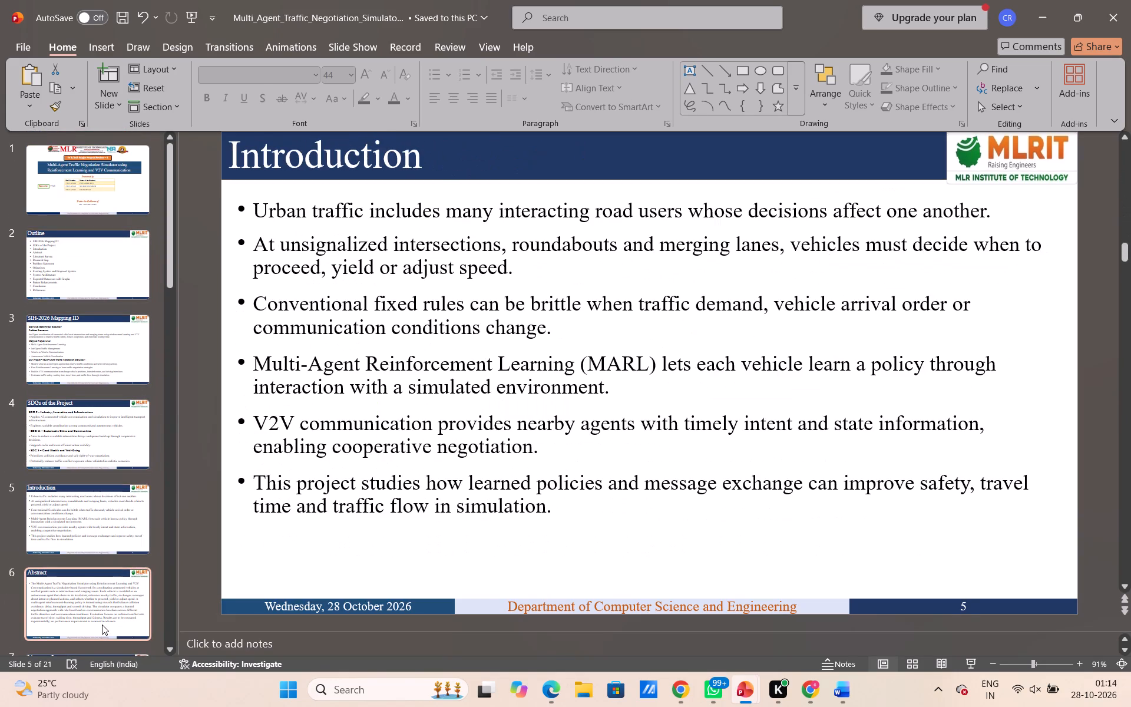
{"action": "key", "text": "Down"}
{"action": "key", "text": "Down"}
{"action": "key", "text": "Down"}
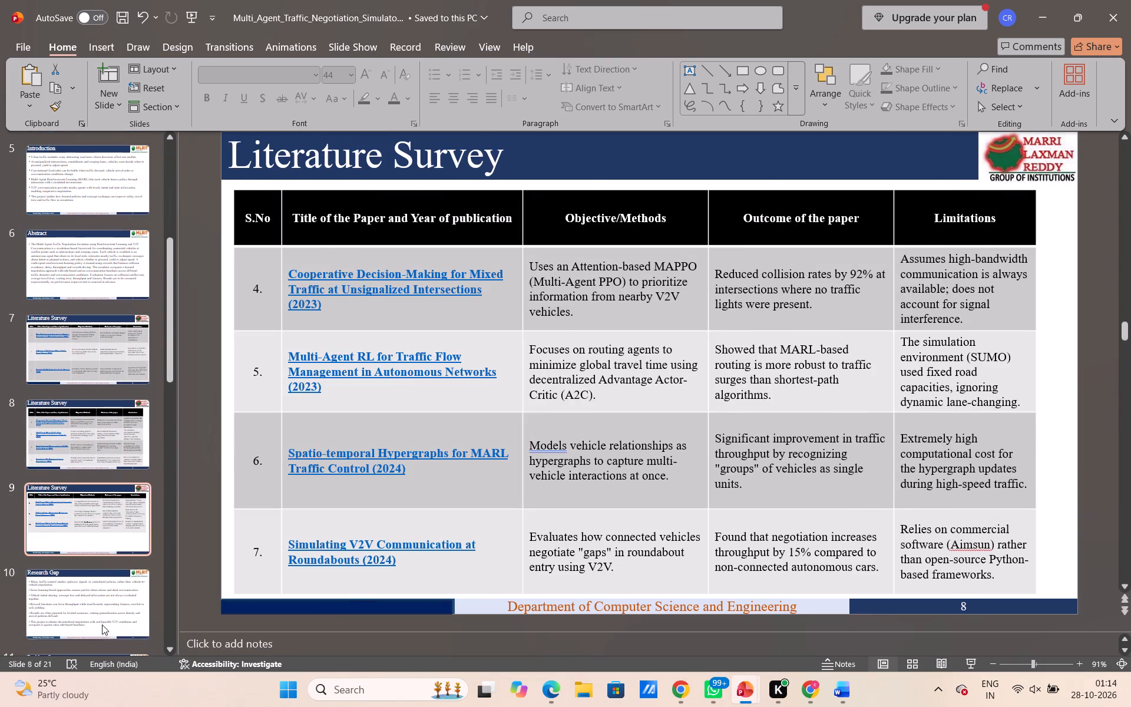
{"action": "key", "text": "Down"}
{"action": "key", "text": "Down"}
{"action": "key", "text": "Down"}
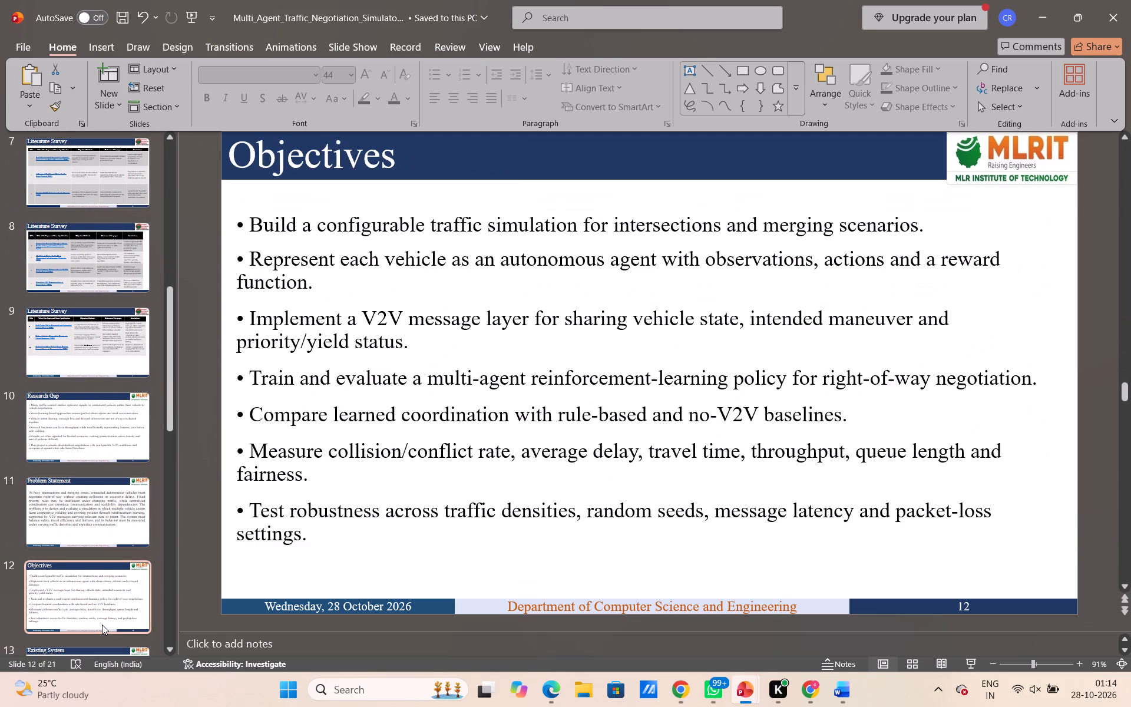
{"action": "key", "text": "Down"}
{"action": "key", "text": "Down"}
{"action": "key", "text": "Down"}
{"action": "key", "text": "Down"}
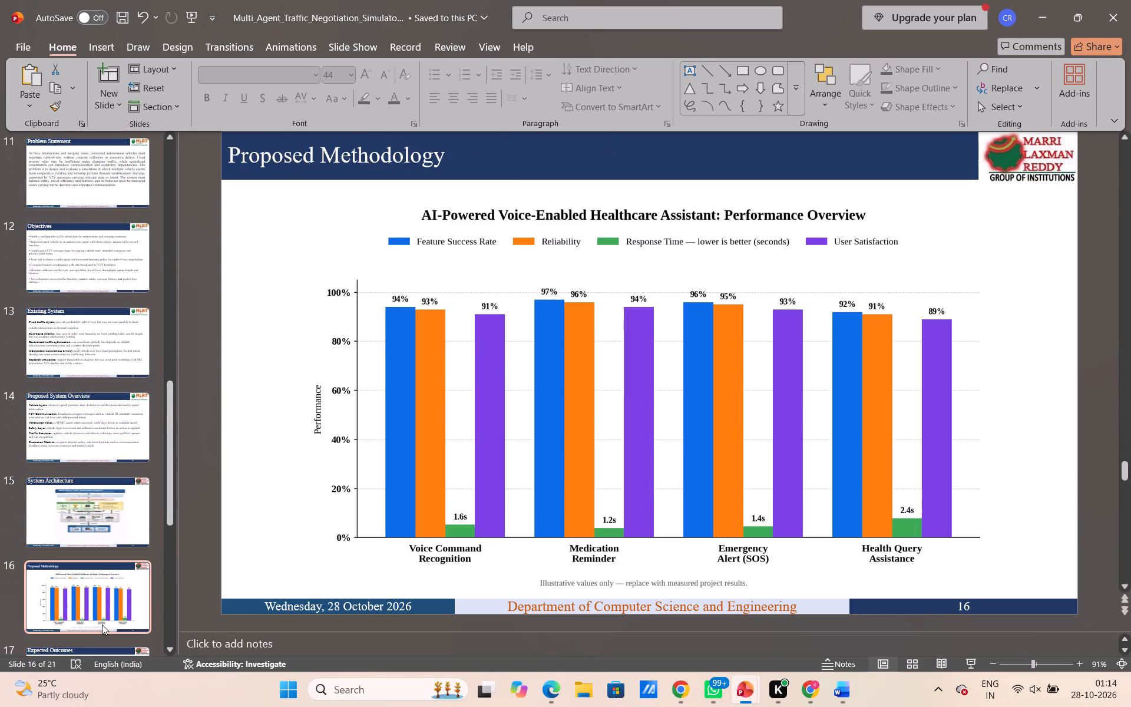
{"action": "key", "text": "Down"}
{"action": "key", "text": "Down"}
{"action": "key", "text": "Down"}
{"action": "key", "text": "Down"}
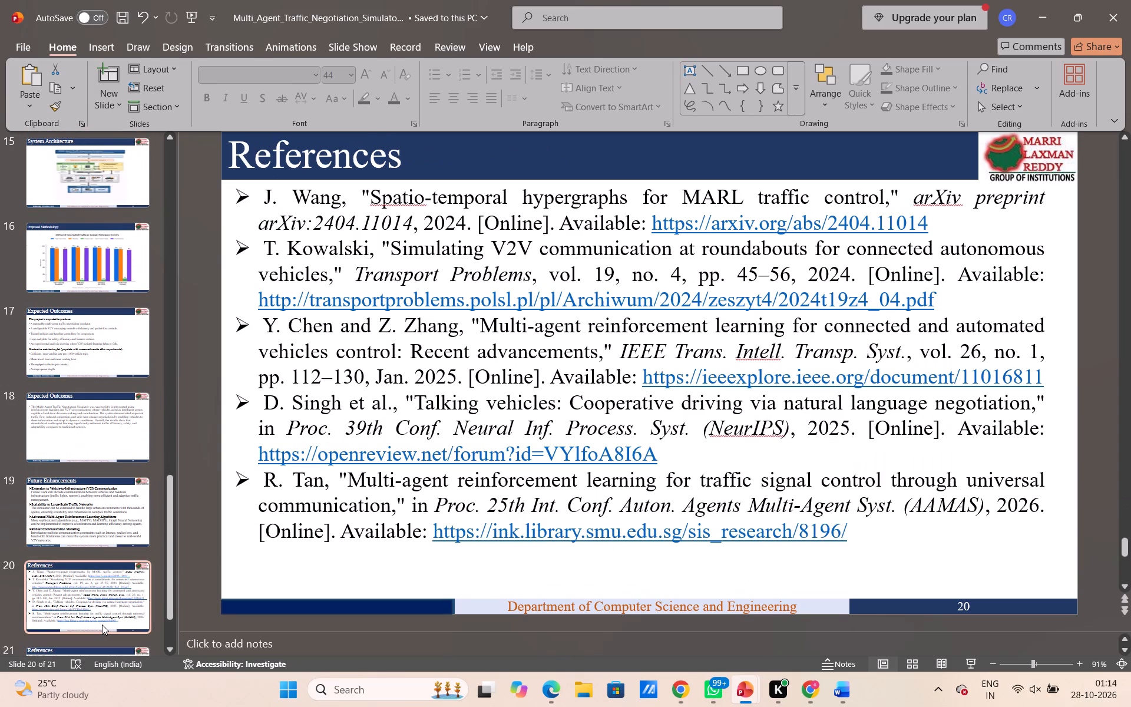
{"action": "key", "text": "Down"}
{"action": "key", "text": "Down"}
{"action": "key", "text": "Down"}
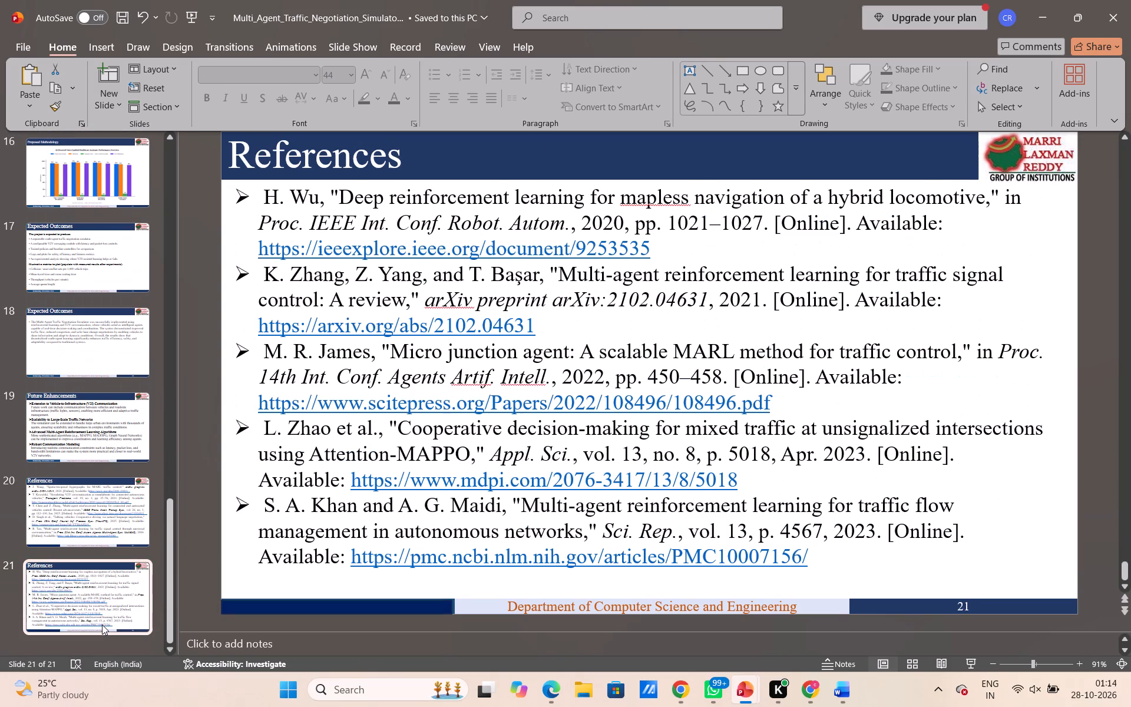
{"action": "scroll", "coordinate": [102, 469], "scroll_direction": "up", "scroll_amount": 9}
{"action": "scroll", "coordinate": [102, 469], "scroll_direction": "down", "scroll_amount": 7}
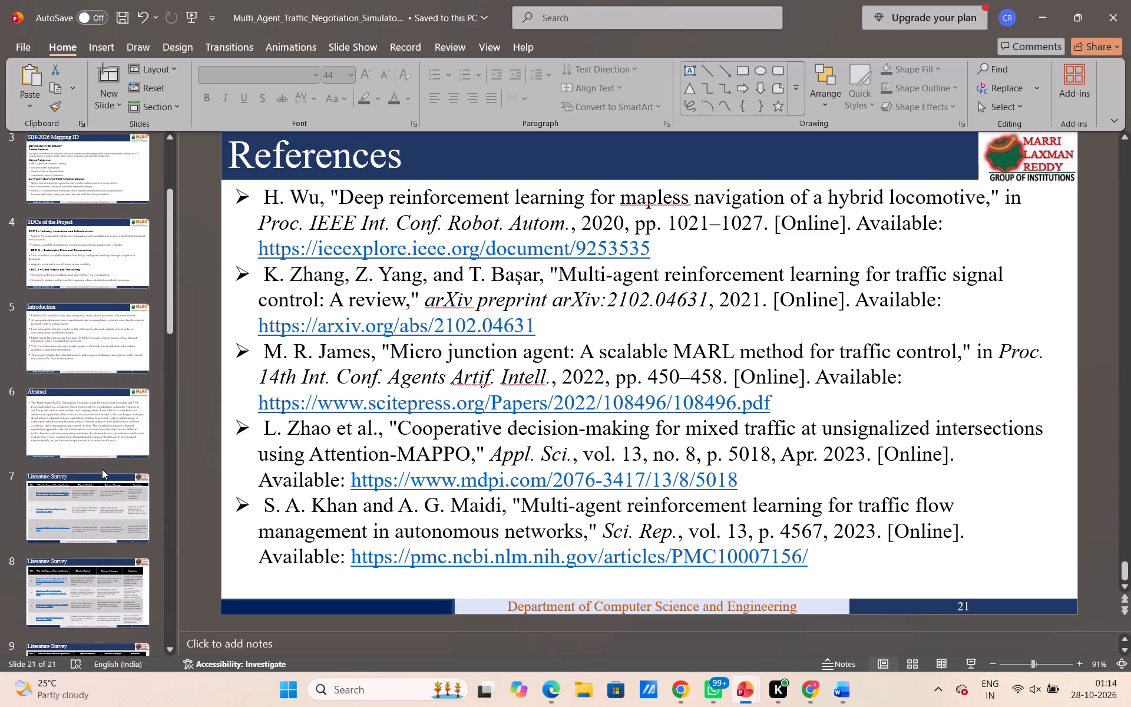
{"action": "scroll", "coordinate": [100, 484], "scroll_direction": "down", "scroll_amount": 9}
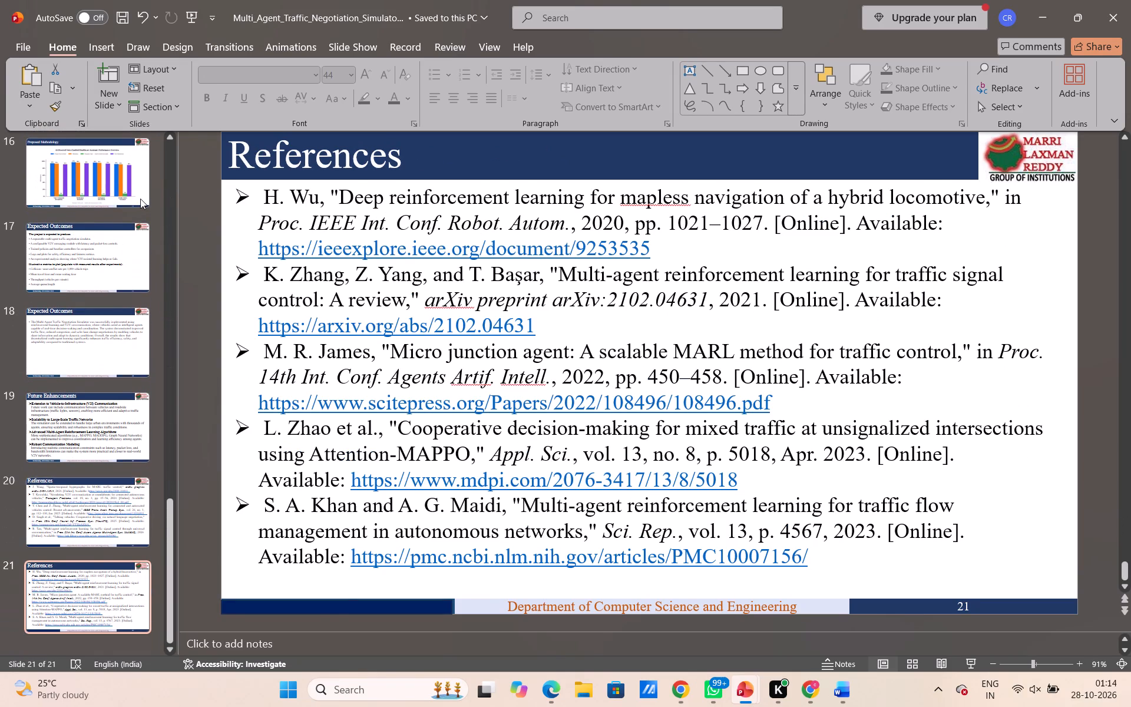
{"action": "double_click", "coordinate": [140, 199]}
{"action": "key", "text": "Print"}
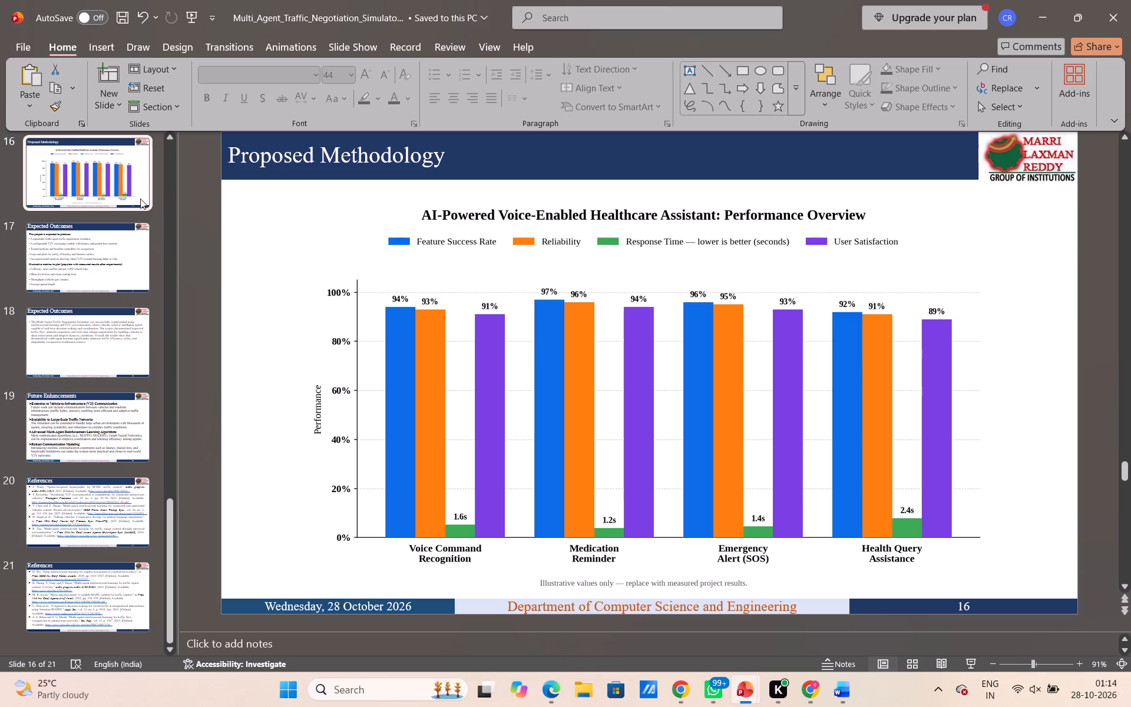
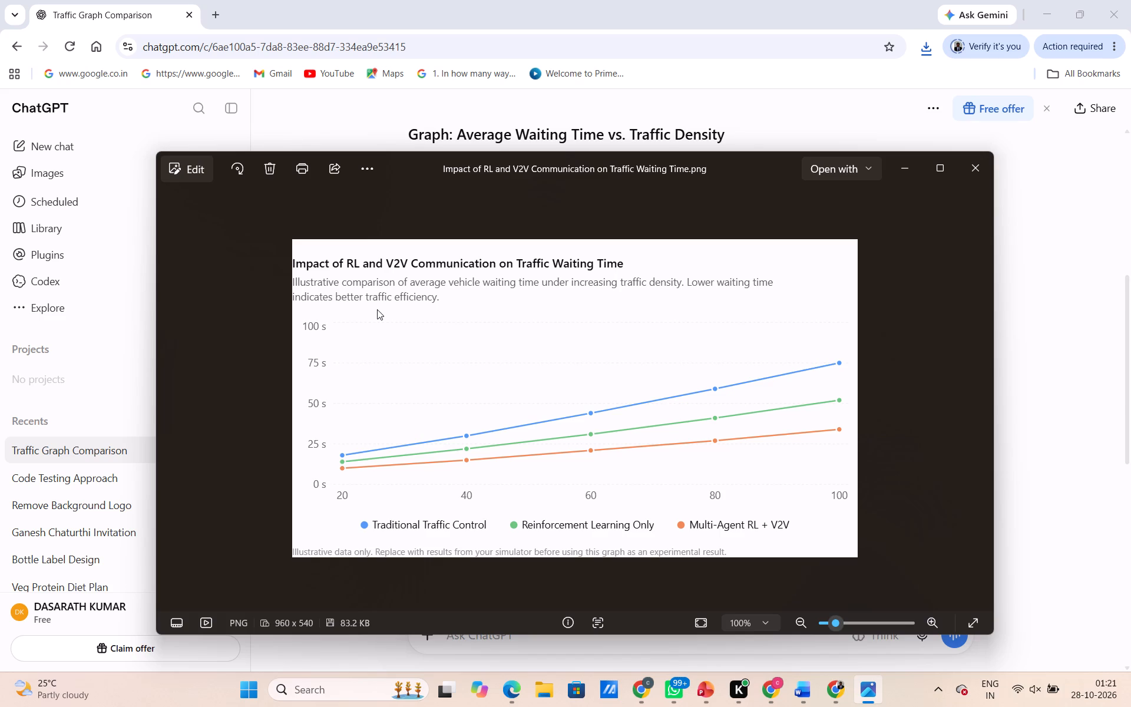
{"action": "right_click", "coordinate": [377, 309]}
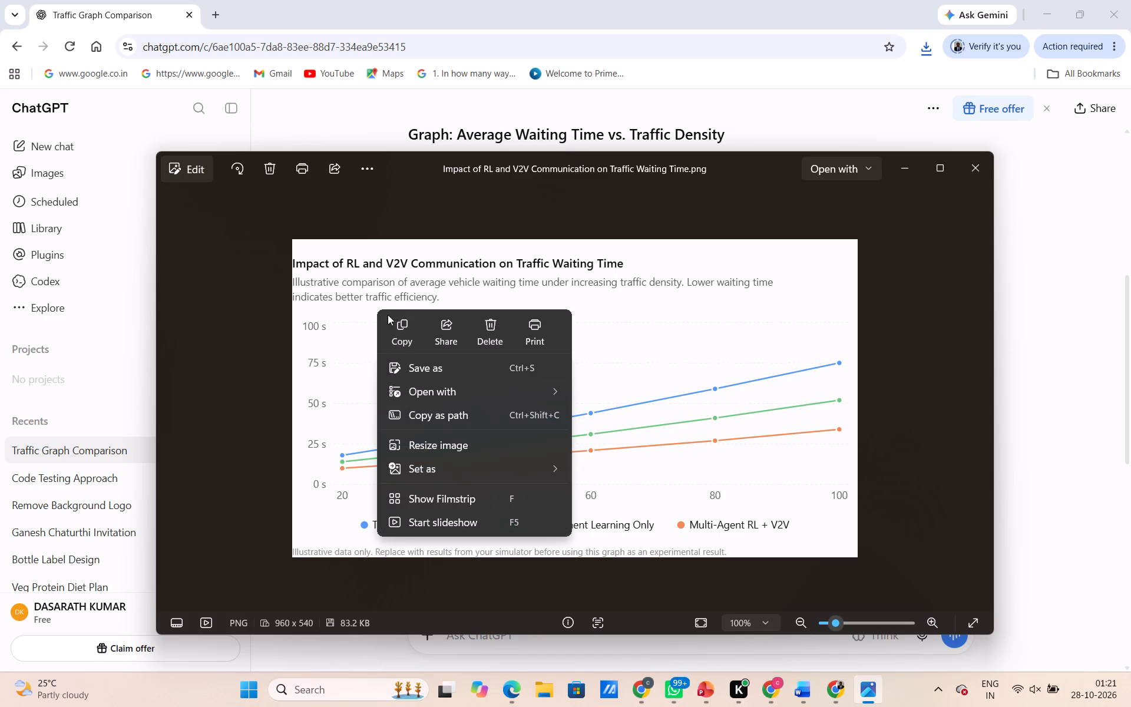
{"action": "left_click", "coordinate": [403, 323]}
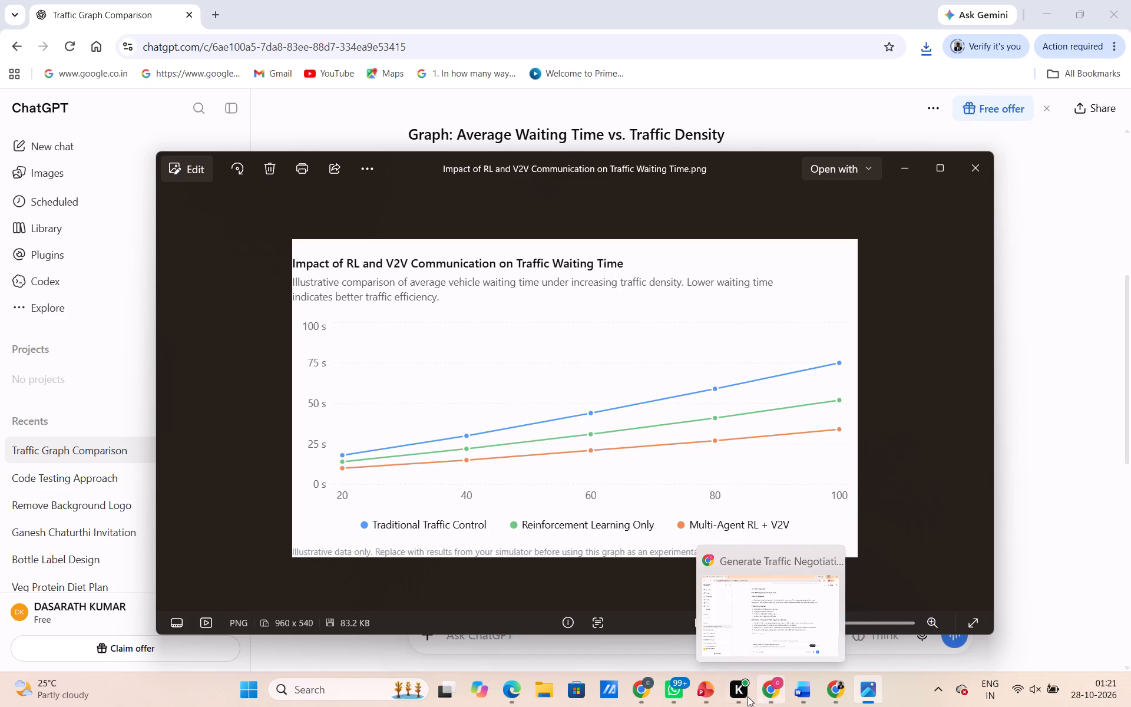
Switch to PowerPoint and replace the healthcare assistant chart on slide 16 with the copied traffic waiting time graph.
{"action": "left_click", "coordinate": [653, 620]}
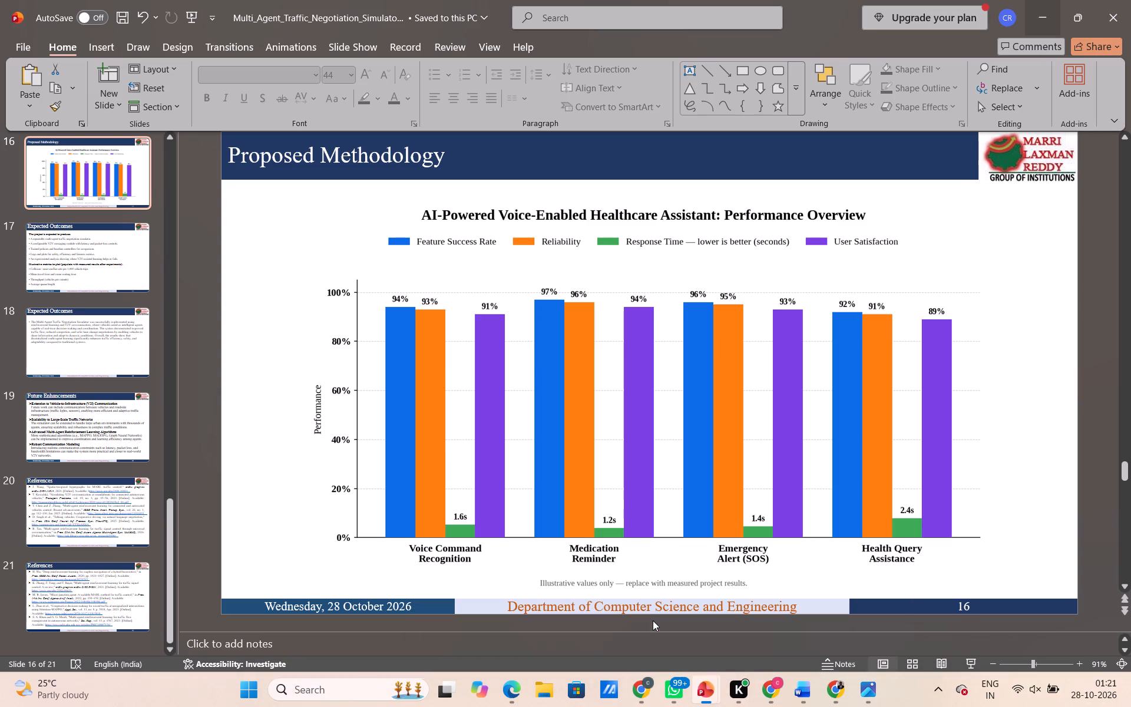
{"action": "left_click", "coordinate": [487, 428]}
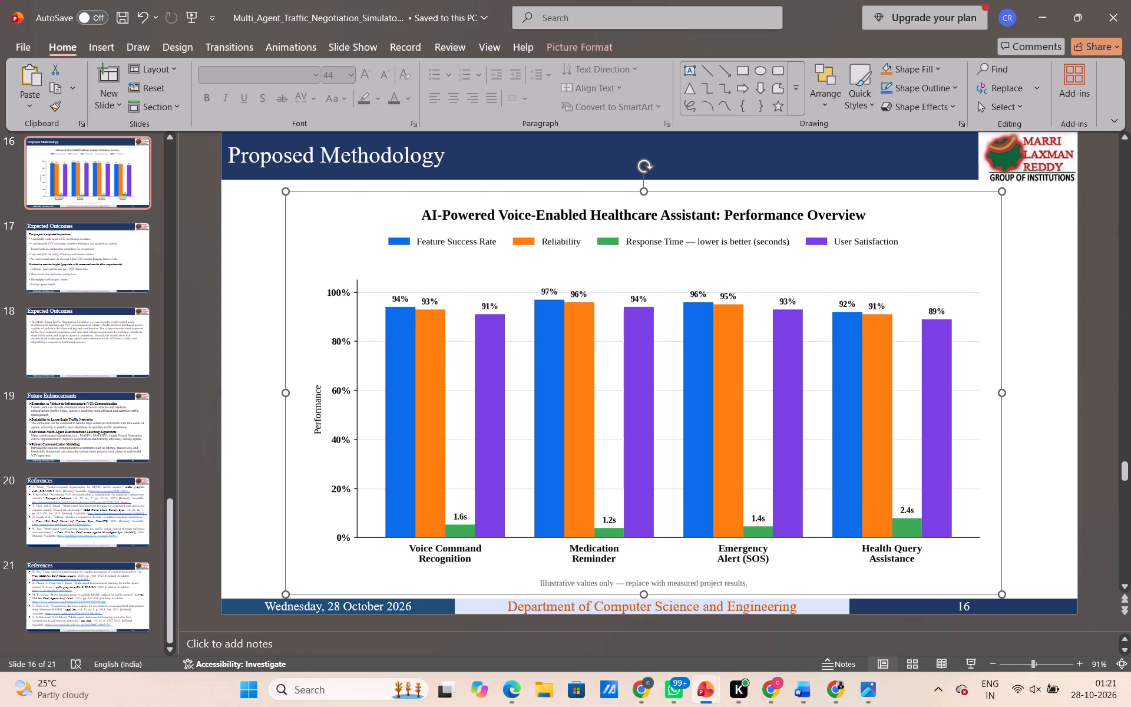
{"action": "key", "text": "BackSpace"}
{"action": "key", "text": "ctrl+v"}
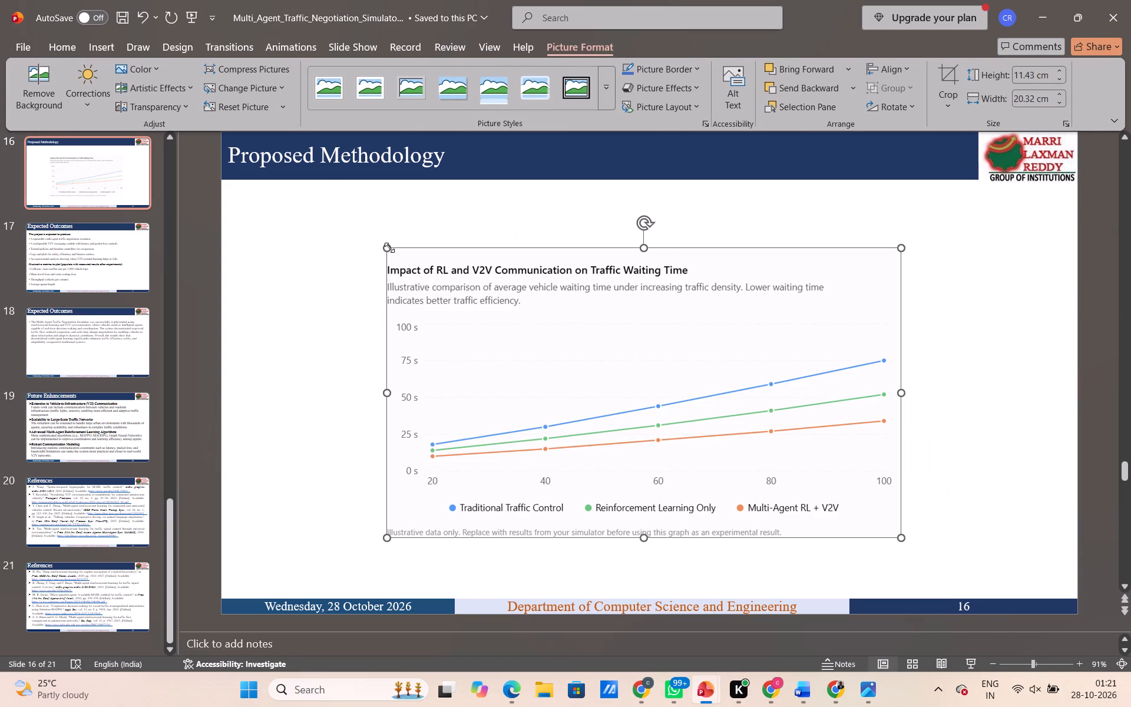
Enlarge the graph on slide 16 to about 28.6 by 16.1 cm and centre it between the title bar and footer.
{"action": "left_click_drag", "start_coordinate": [389, 247], "coordinate": [264, 197]}
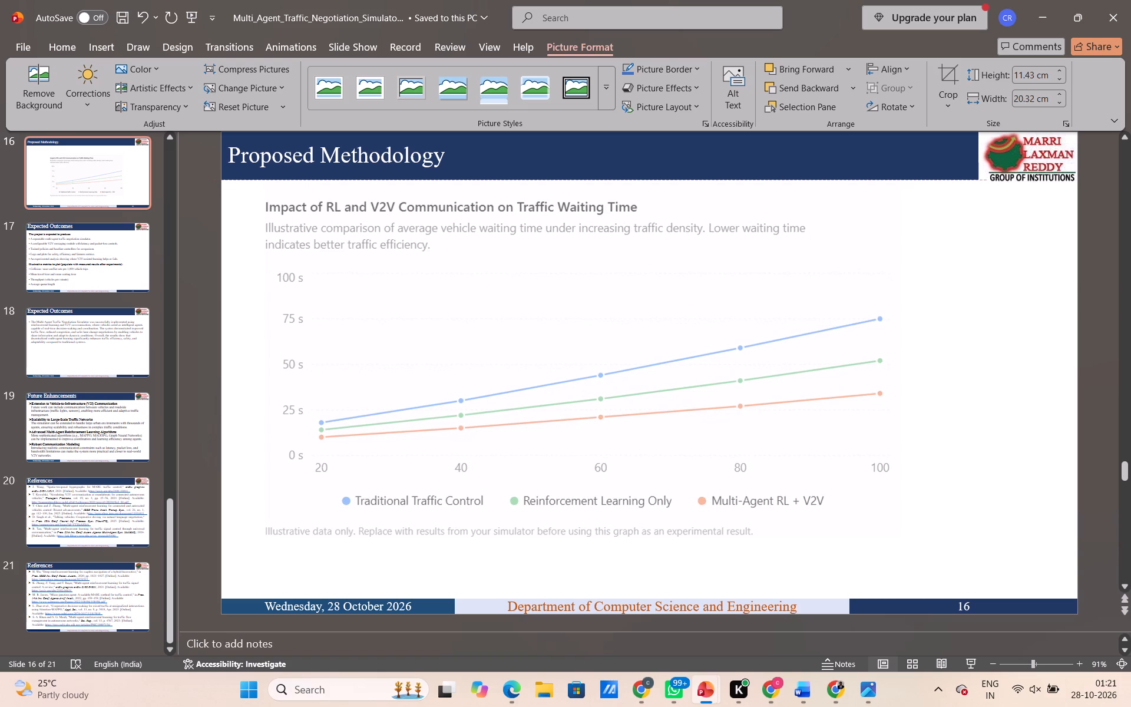
{"action": "left_click_drag", "start_coordinate": [264, 197], "coordinate": [264, 197]}
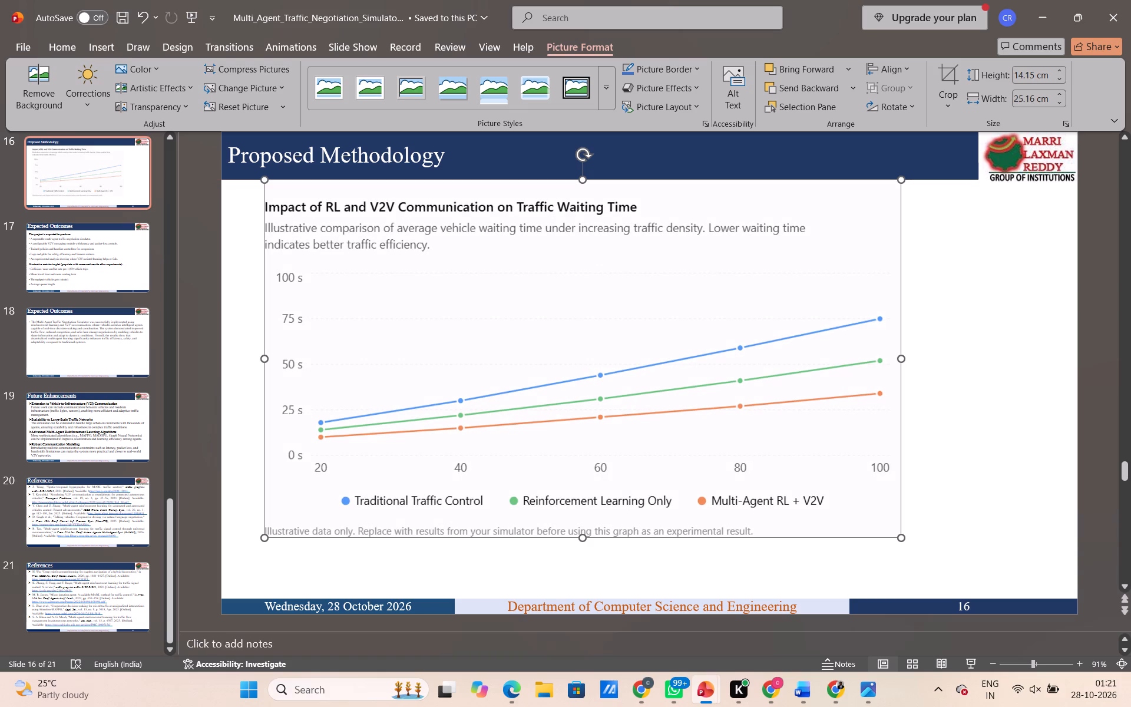
{"action": "left_click_drag", "start_coordinate": [899, 539], "coordinate": [904, 543]}
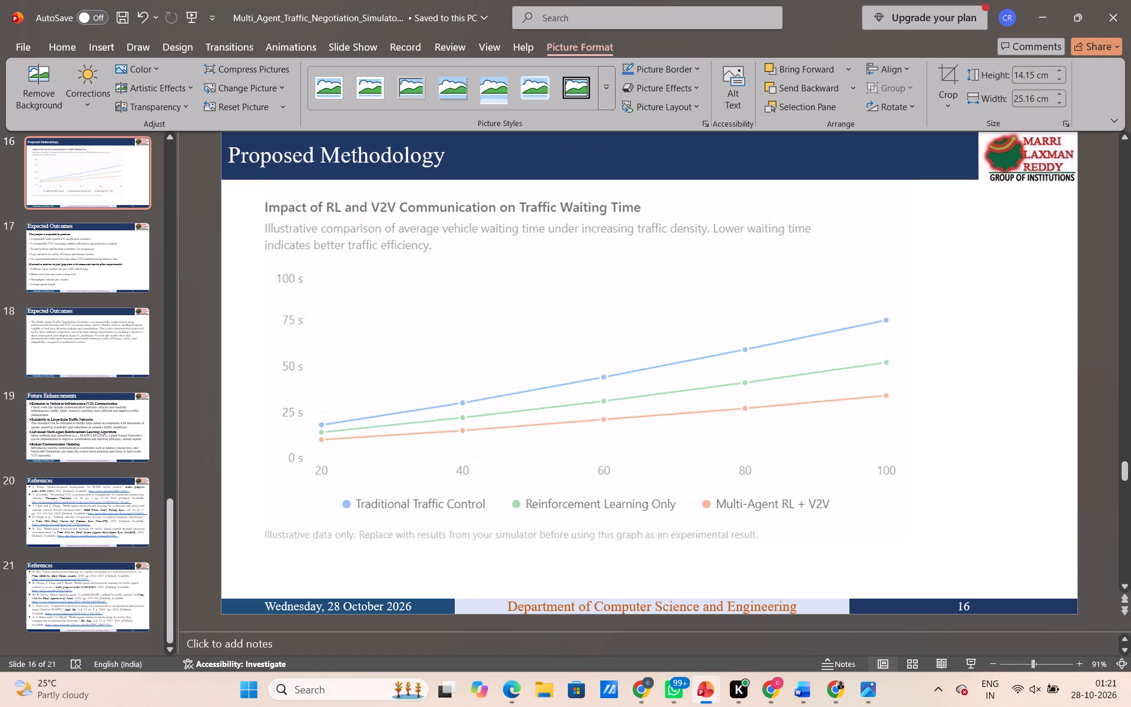
{"action": "left_click_drag", "start_coordinate": [904, 543], "coordinate": [979, 584]}
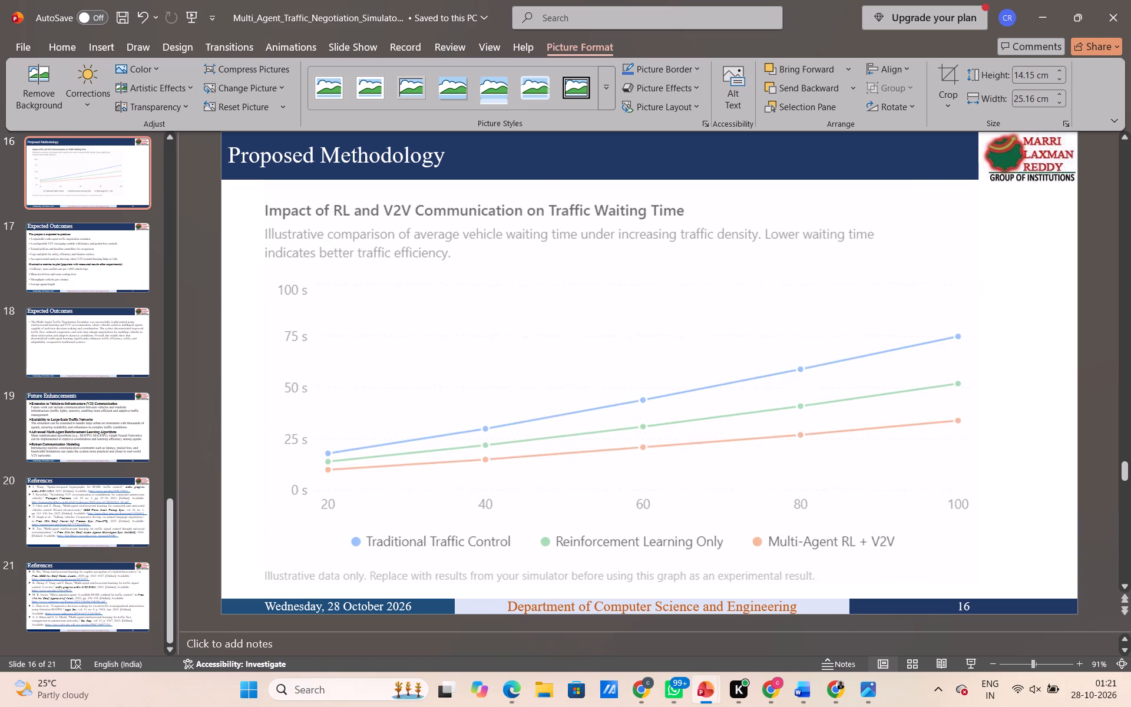
{"action": "left_click_drag", "start_coordinate": [979, 584], "coordinate": [986, 582]}
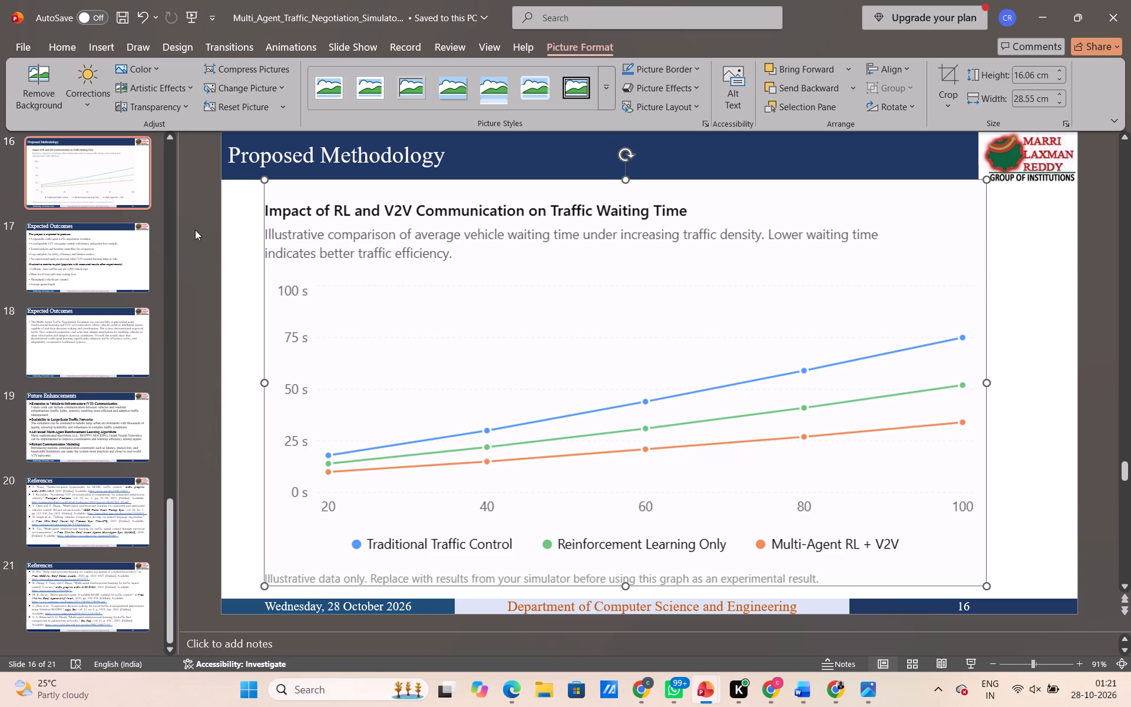
{"action": "left_click_drag", "start_coordinate": [570, 280], "coordinate": [585, 285]}
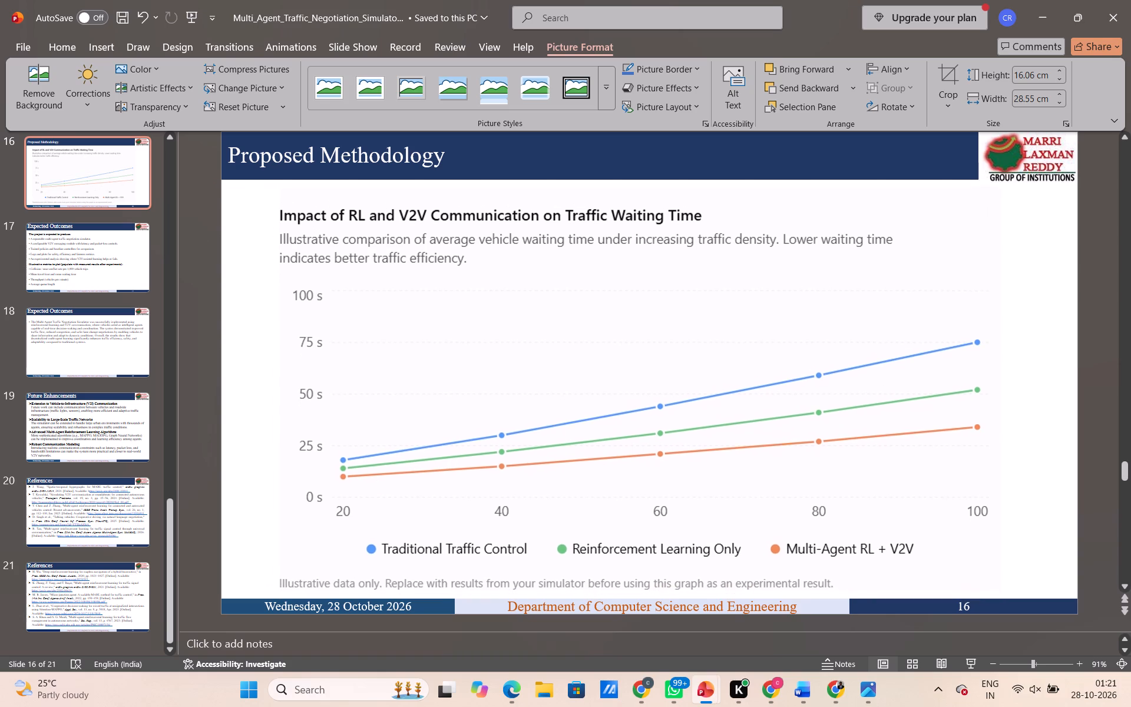
{"action": "left_click_drag", "start_coordinate": [585, 285], "coordinate": [585, 284]}
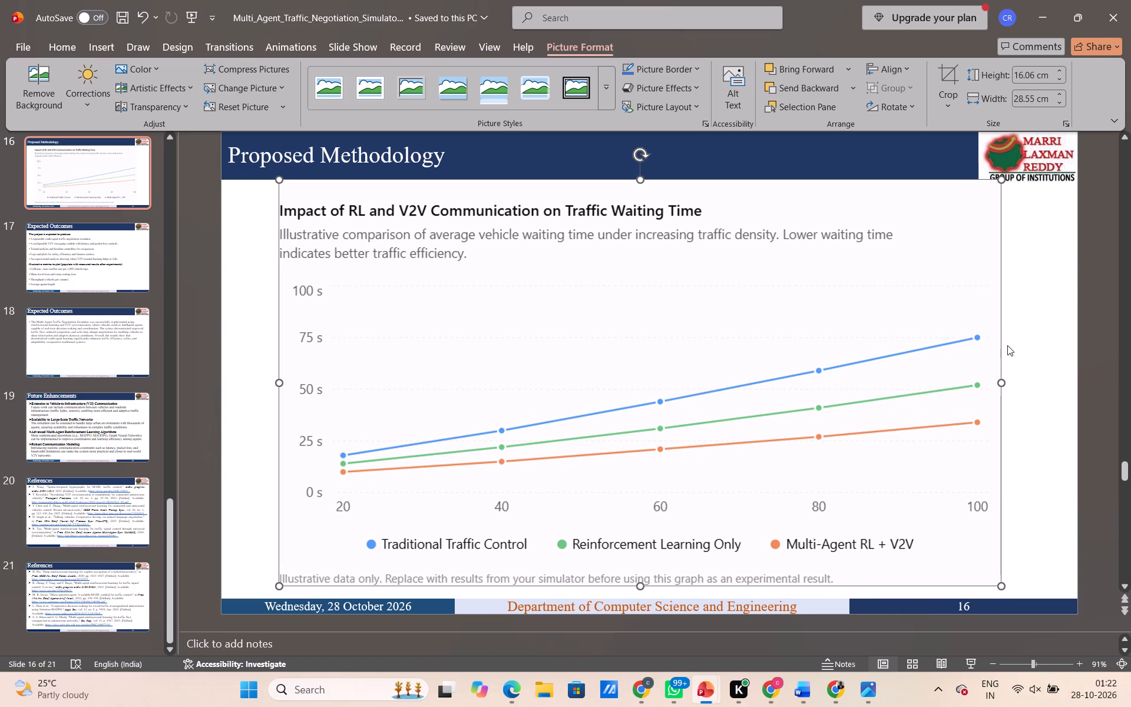
{"action": "left_click", "coordinate": [1007, 345]}
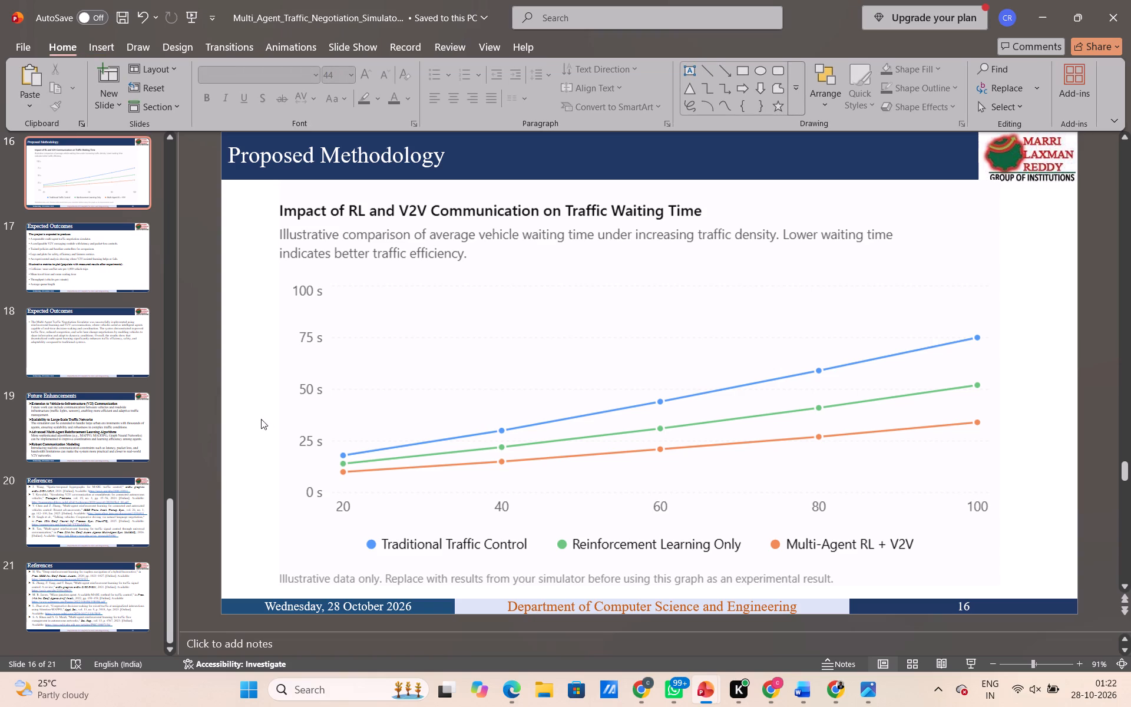
Set the font size of slide 16's "Proposed Methodology" title to 44.
{"action": "left_click", "coordinate": [431, 163]}
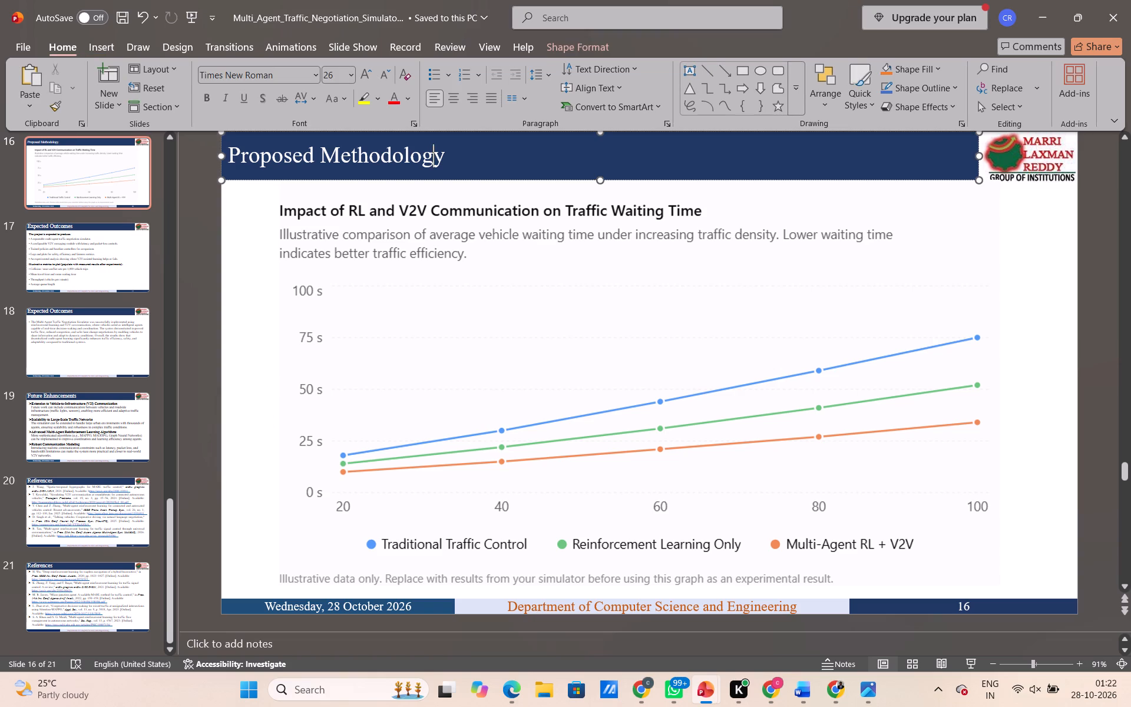
{"action": "key", "text": "ctrl+a"}
{"action": "left_click", "coordinate": [338, 71]}
{"action": "type", "text": "44"}
{"action": "key", "text": "Return"}
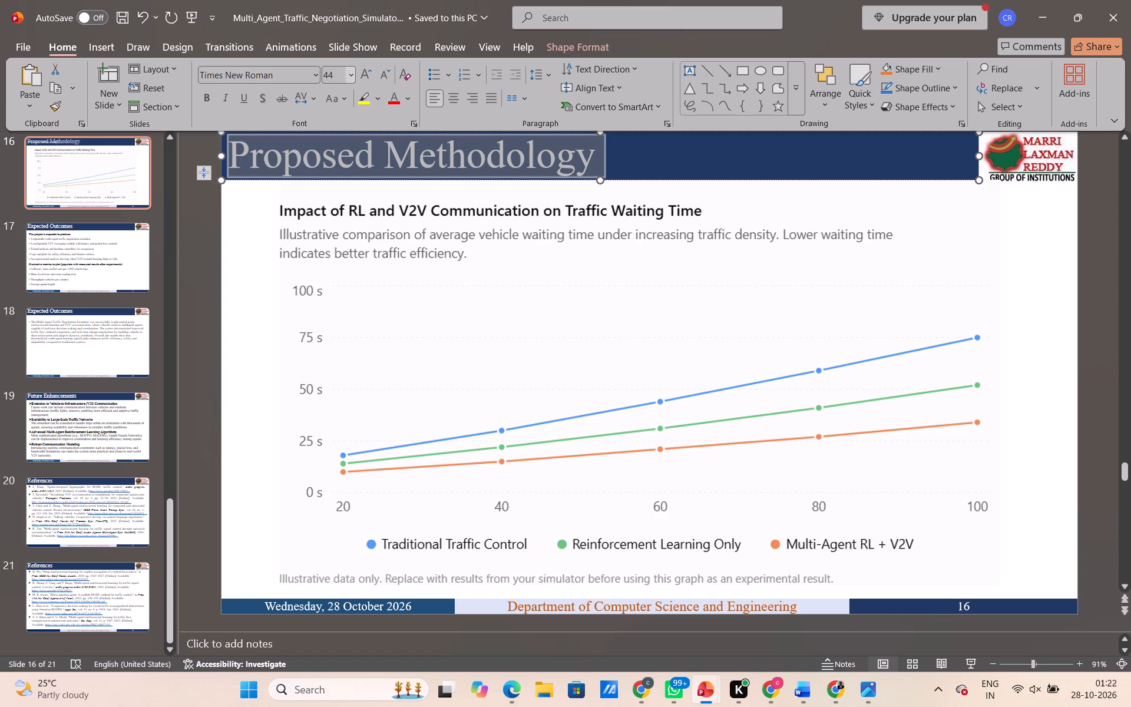
{"action": "left_click", "coordinate": [877, 232]}
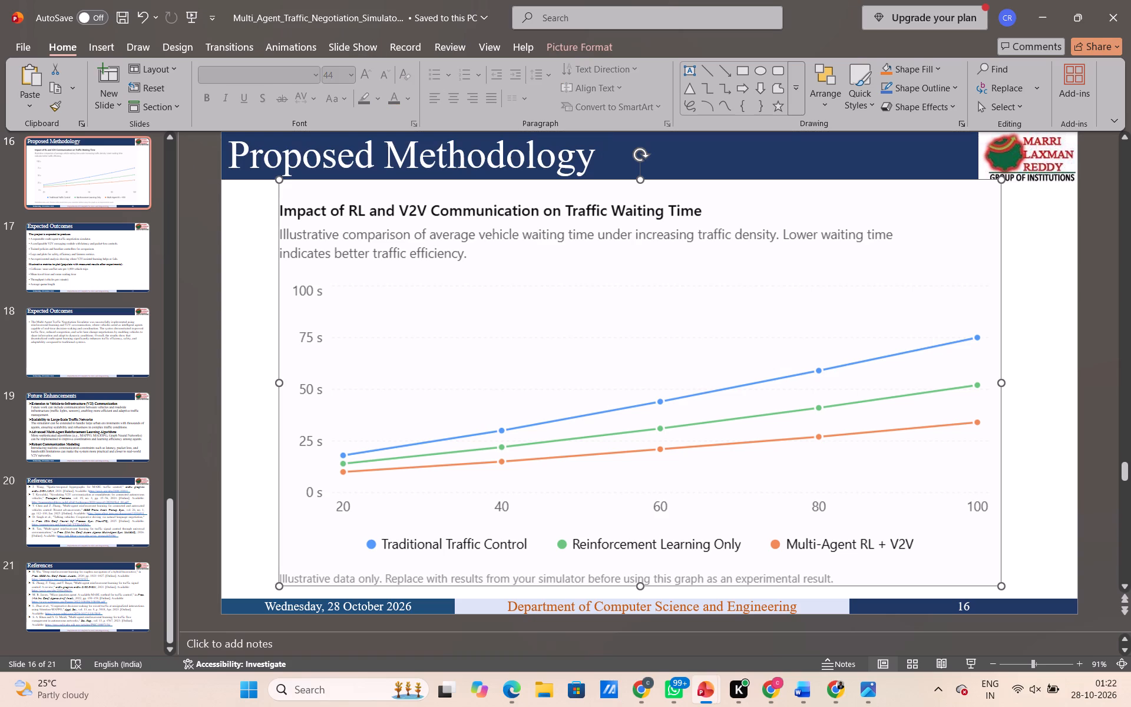
{"action": "left_click", "coordinate": [1068, 265]}
{"action": "left_click", "coordinate": [1068, 265]}
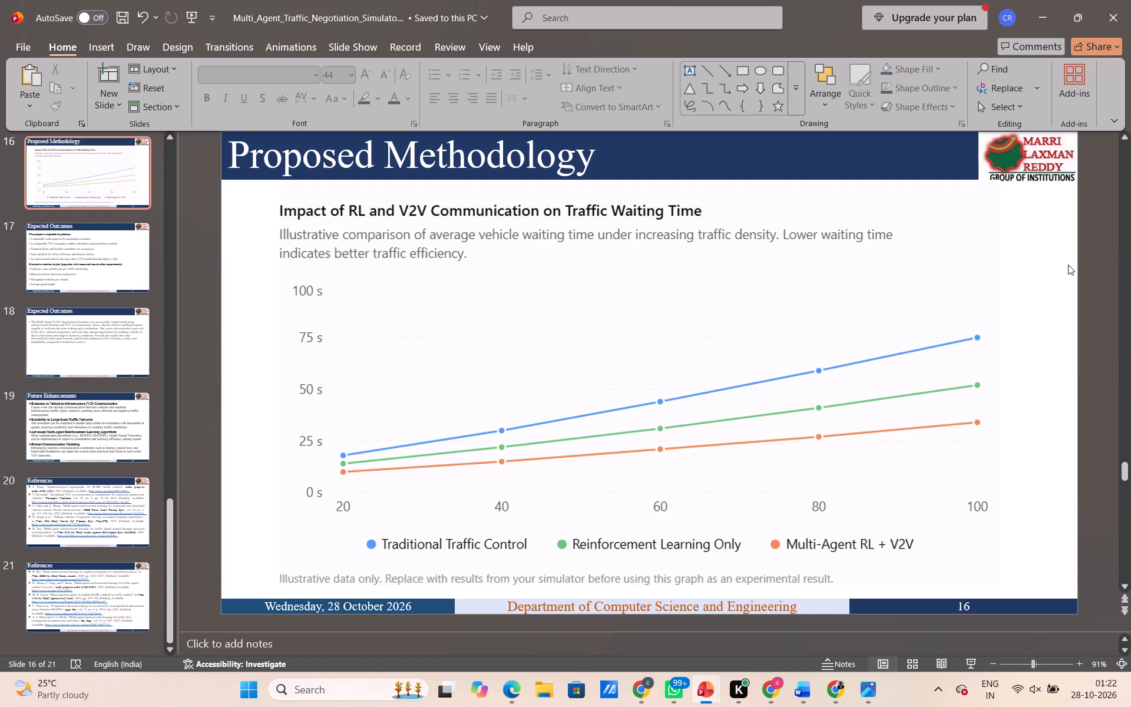
Check the enlarged graph on slide 16 and the two Expected Outcomes slides, 17 and 18.
{"action": "scroll", "coordinate": [1068, 265], "scroll_direction": "down", "scroll_amount": 3, "text": "ctrl"}
{"action": "scroll", "coordinate": [1068, 265], "scroll_direction": "up", "scroll_amount": 4, "text": "ctrl"}
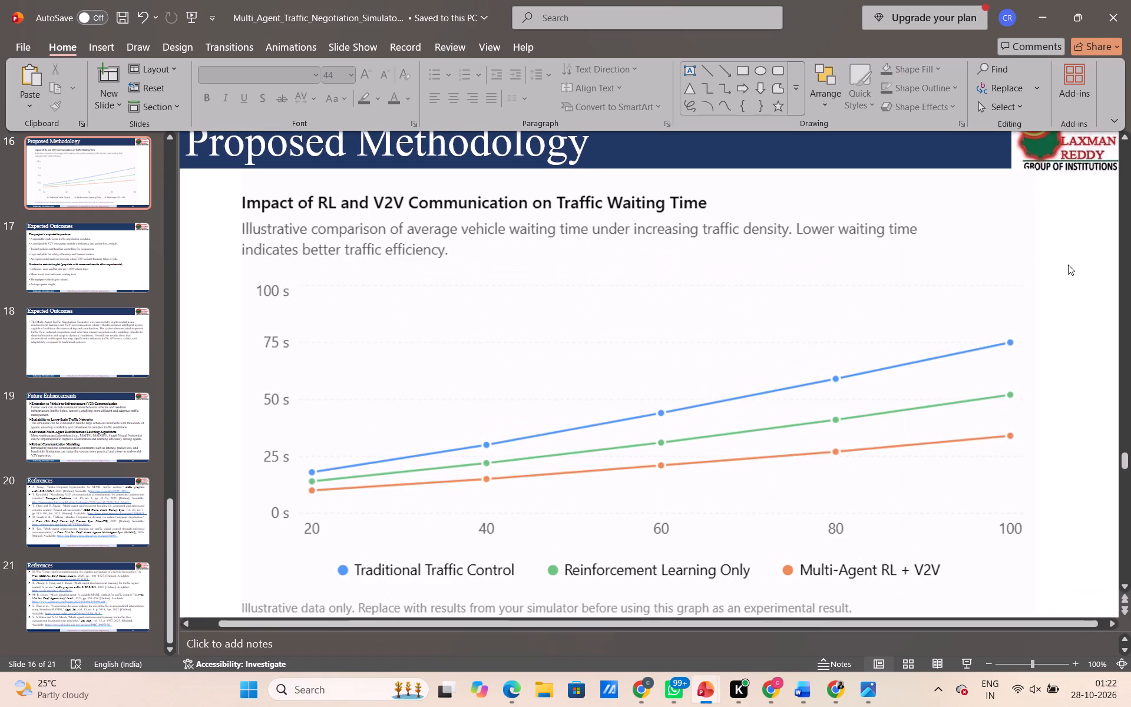
{"action": "scroll", "coordinate": [1068, 265], "scroll_direction": "down", "scroll_amount": 1, "text": "ctrl"}
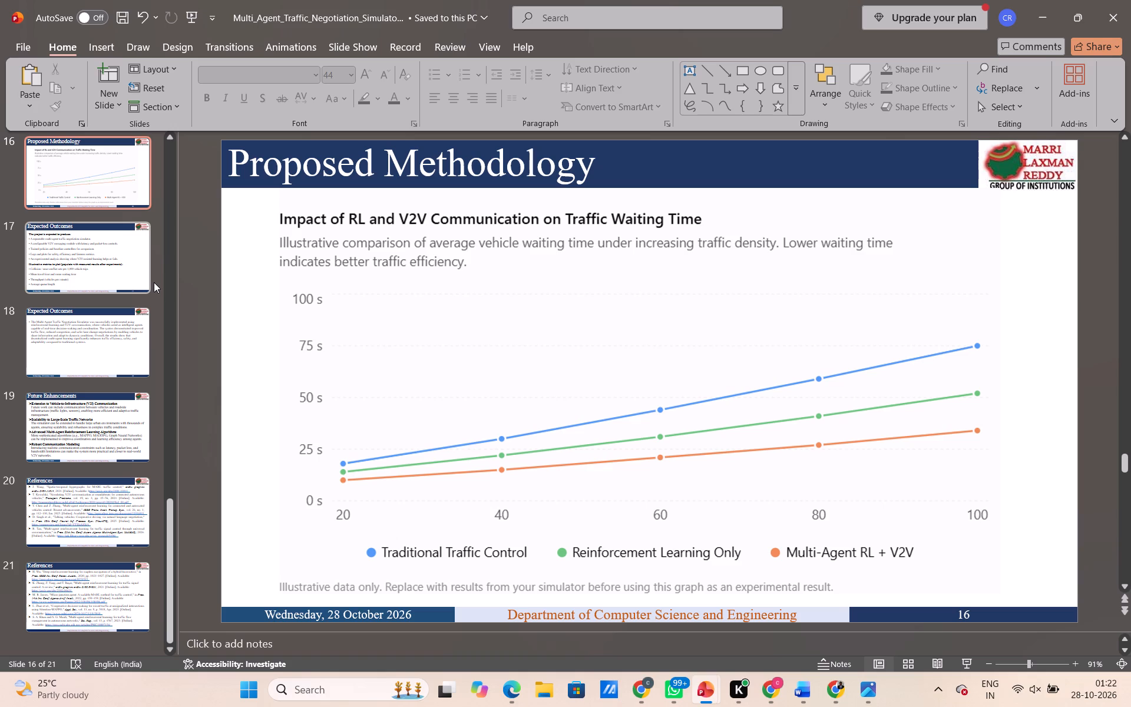
{"action": "left_click", "coordinate": [118, 276]}
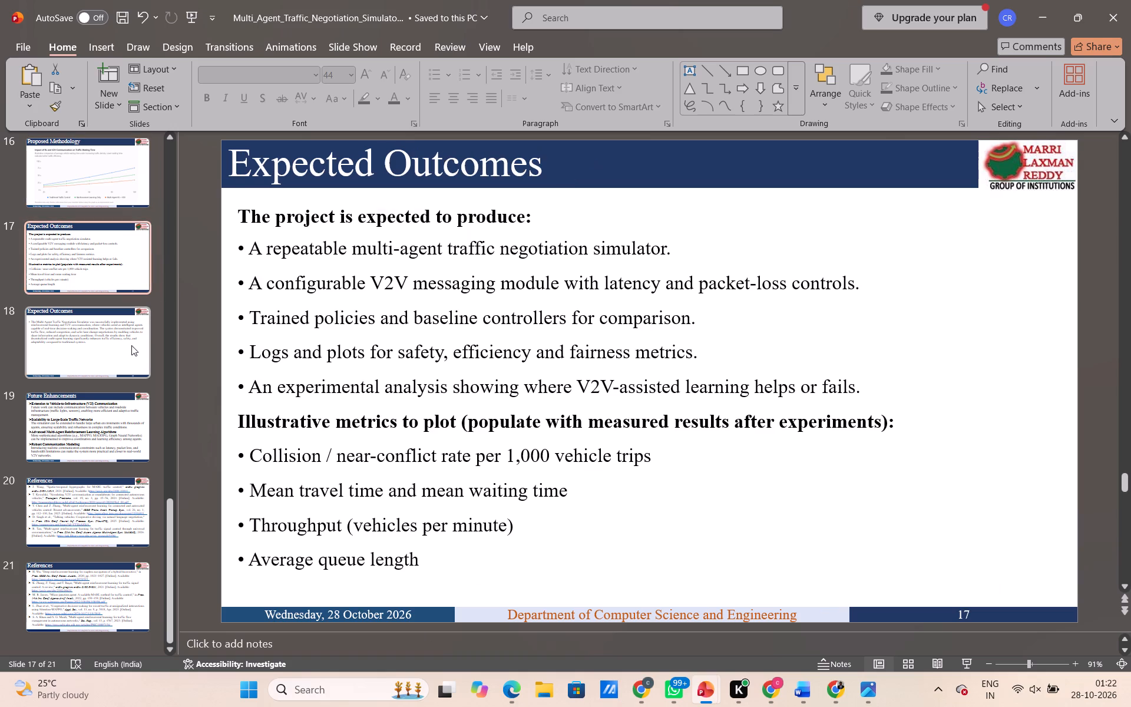
{"action": "left_click", "coordinate": [134, 351]}
Return to the title slide and review the slides in order through the Literature Survey to Research Gap on slide 10.
{"action": "scroll", "coordinate": [134, 351], "scroll_direction": "up", "scroll_amount": 11}
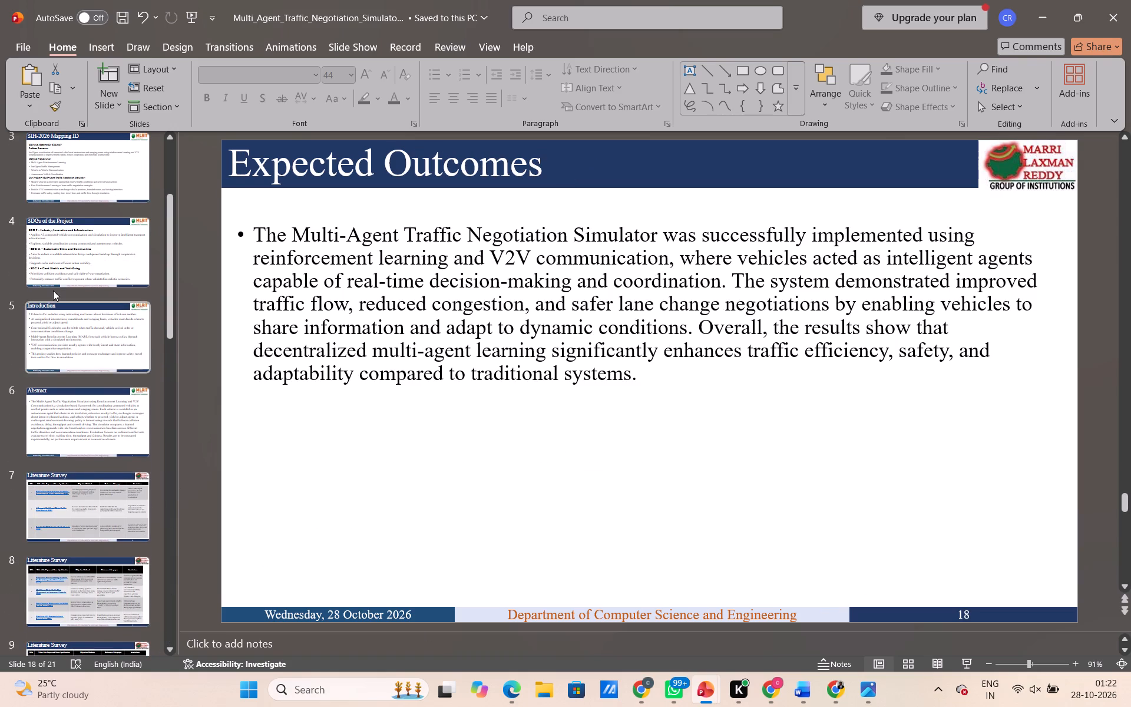
{"action": "scroll", "coordinate": [53, 290], "scroll_direction": "up", "scroll_amount": 8}
{"action": "left_click", "coordinate": [73, 207]}
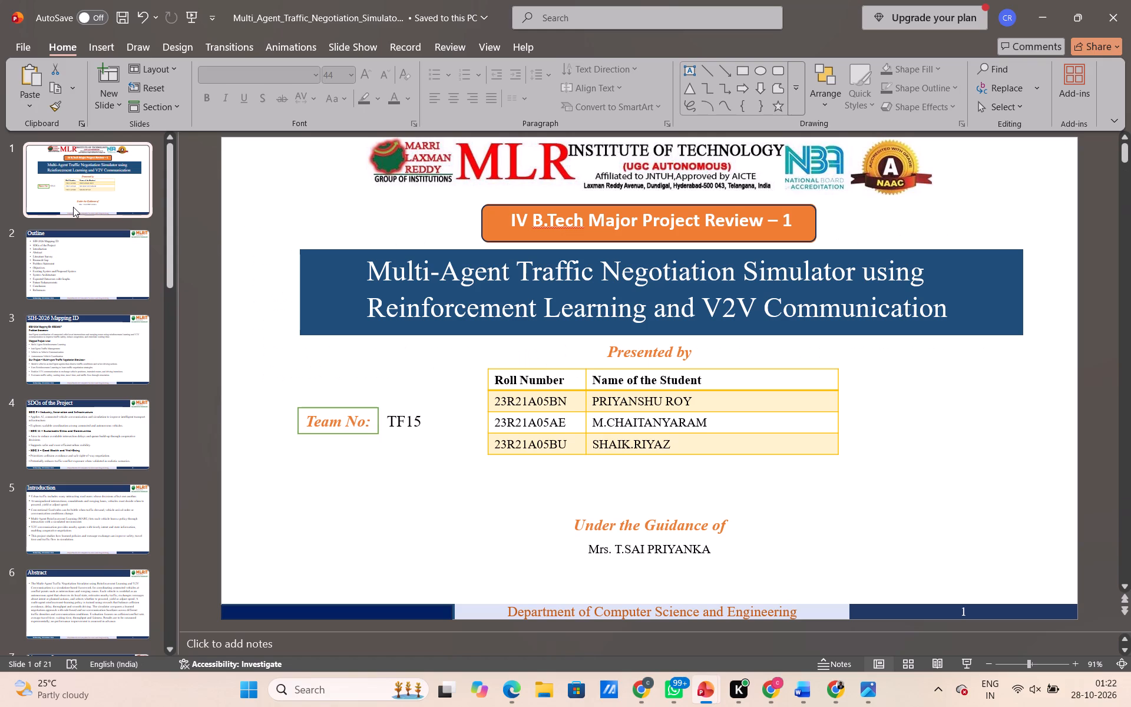
{"action": "key", "text": "Down"}
{"action": "key", "text": "Down"}
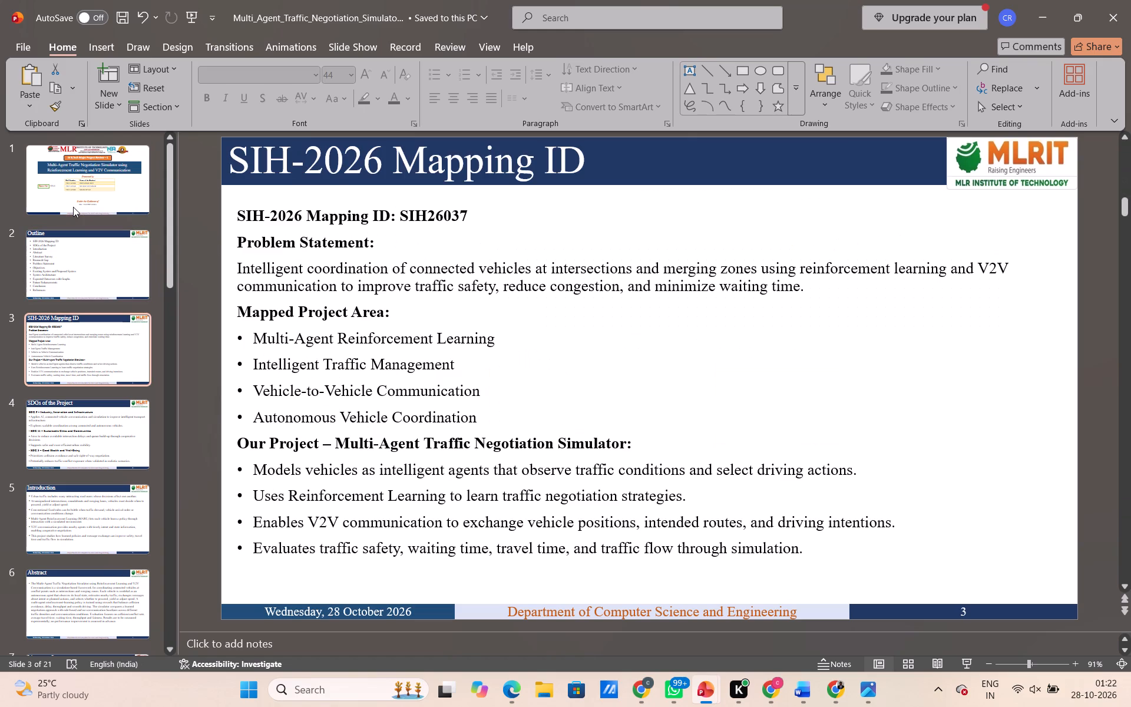
{"action": "key", "text": "Down"}
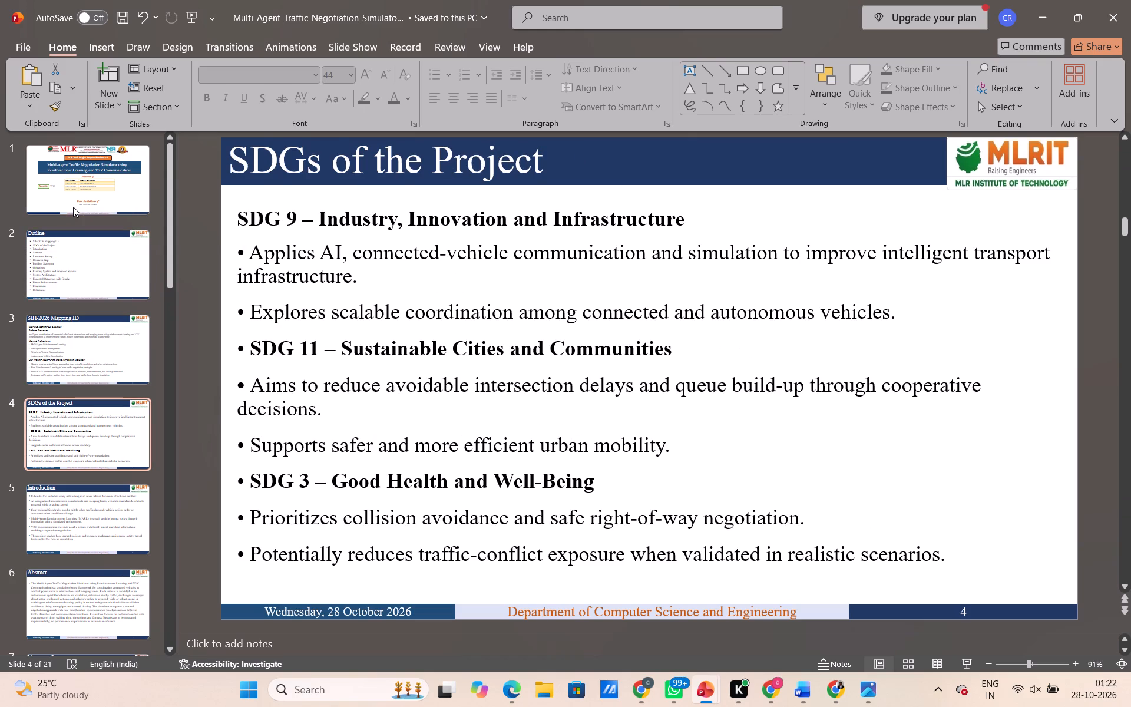
{"action": "key", "text": "Down"}
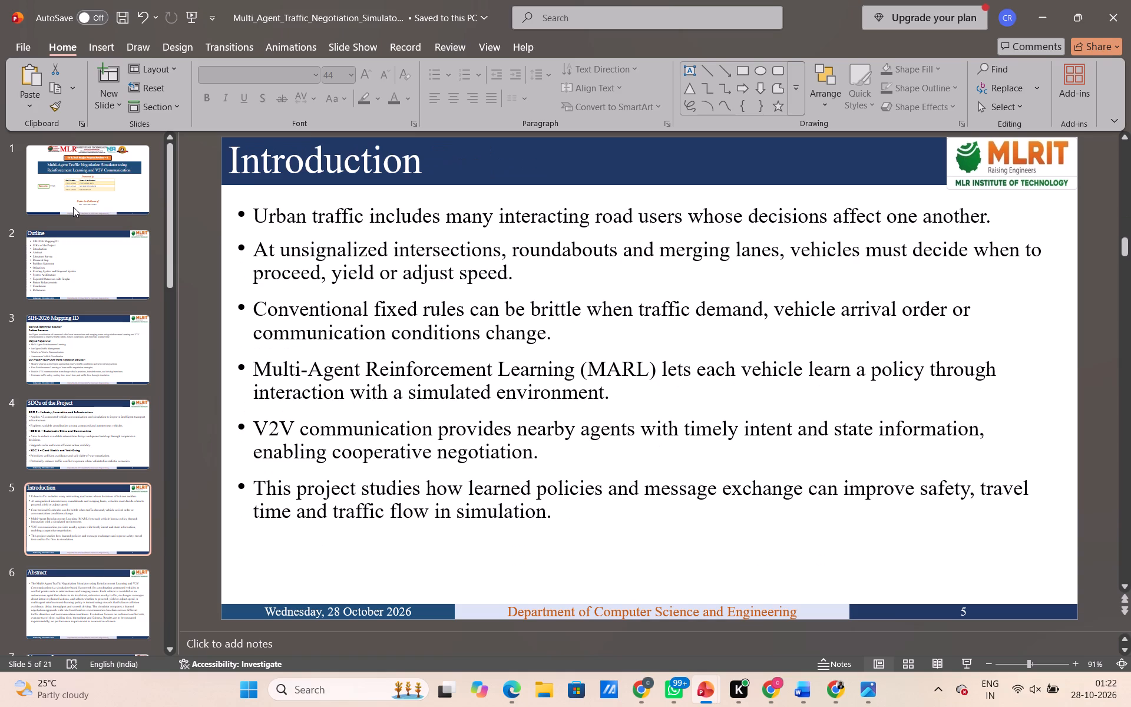
{"action": "key", "text": "Down"}
{"action": "key", "text": "Down"}
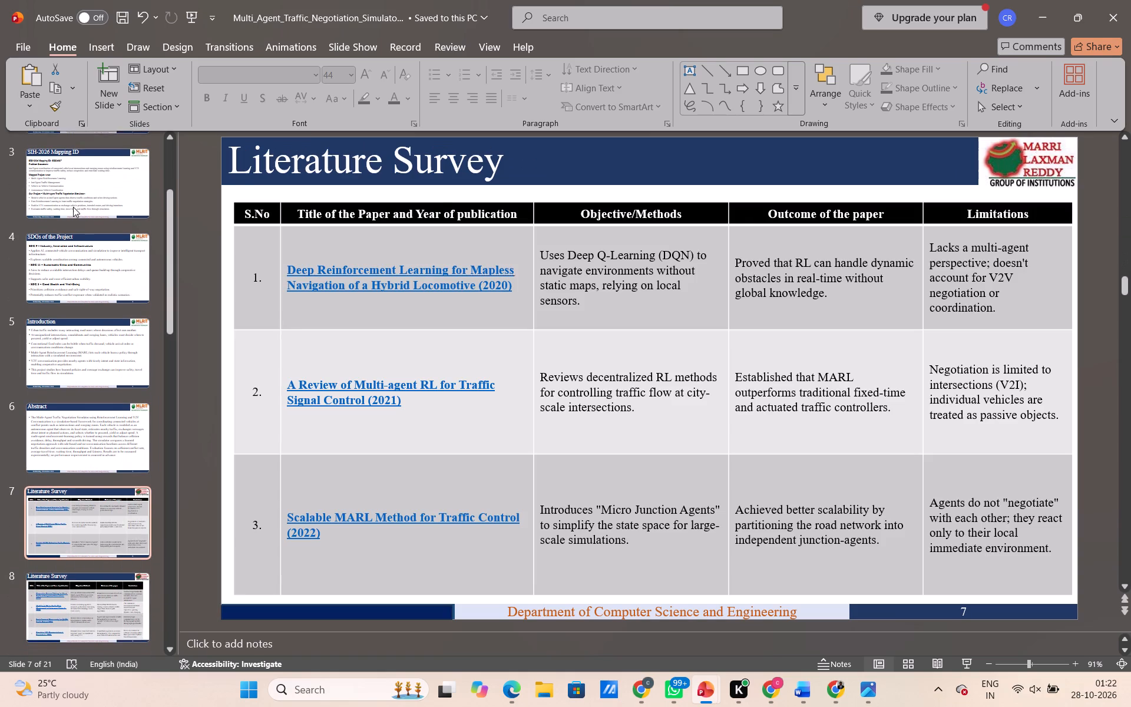
{"action": "key", "text": "Down"}
{"action": "key", "text": "Down"}
{"action": "key", "text": "Down"}
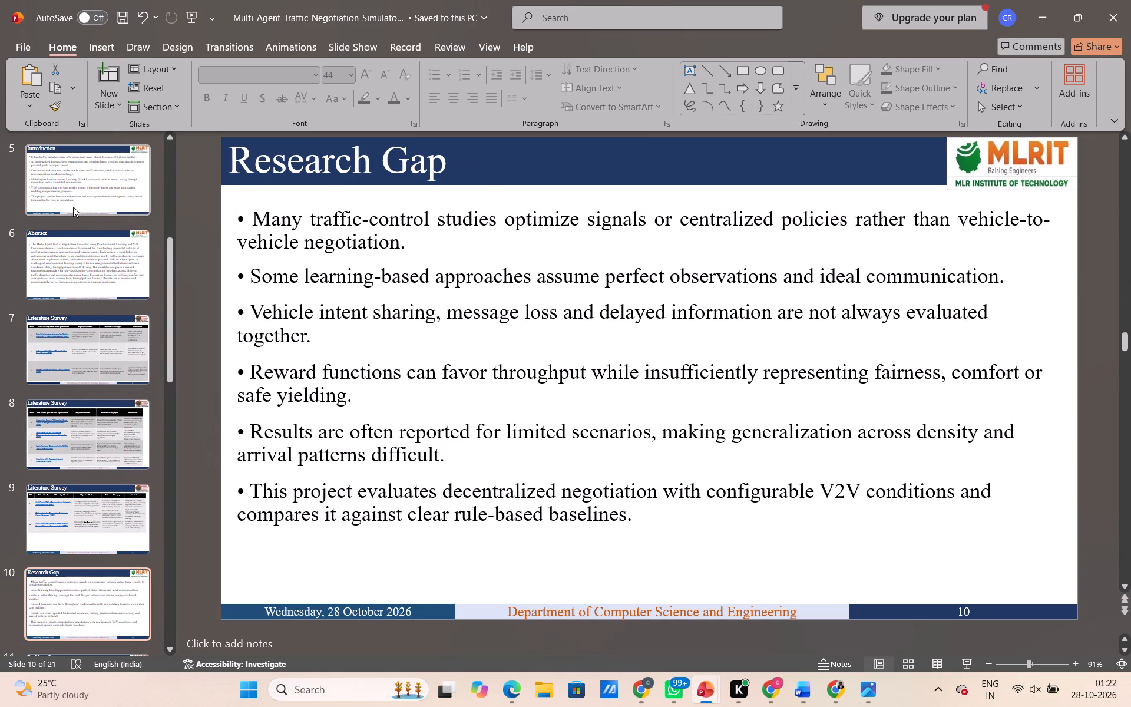
Review slides 11 to 16, from Problem Statement to Proposed Methodology, and inspect the System Architecture diagram on slide 15.
{"action": "key", "text": "Down"}
{"action": "key", "text": "Down"}
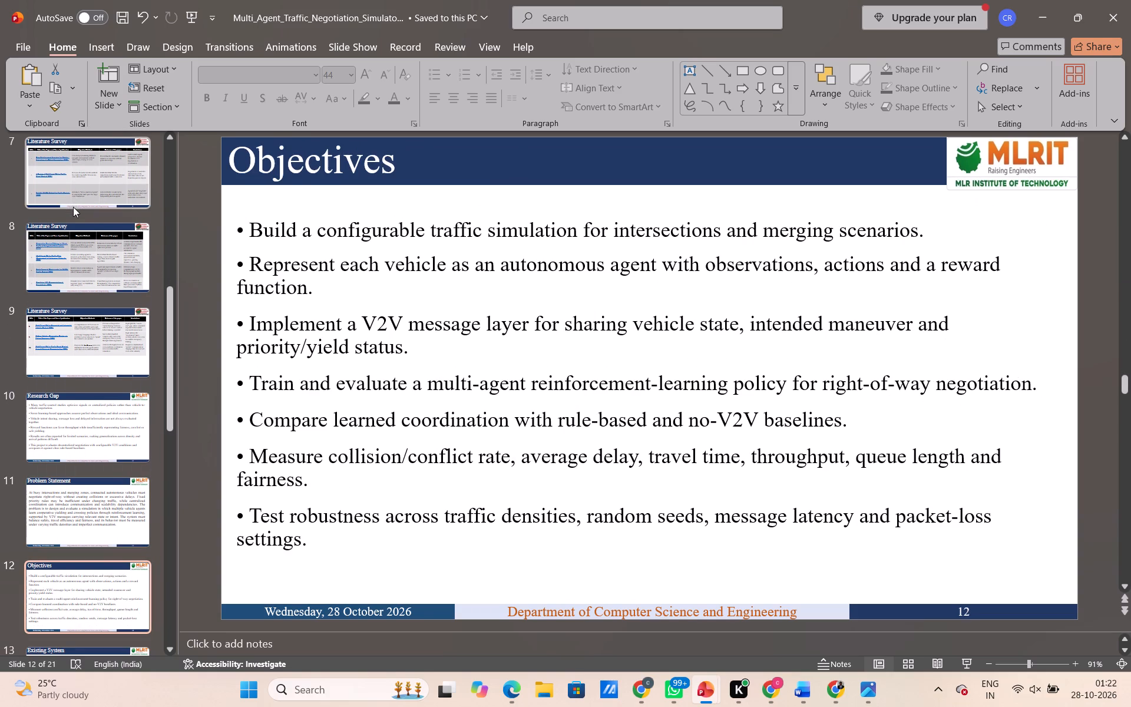
{"action": "key", "text": "Up"}
{"action": "key", "text": "Down"}
{"action": "key", "text": "Down"}
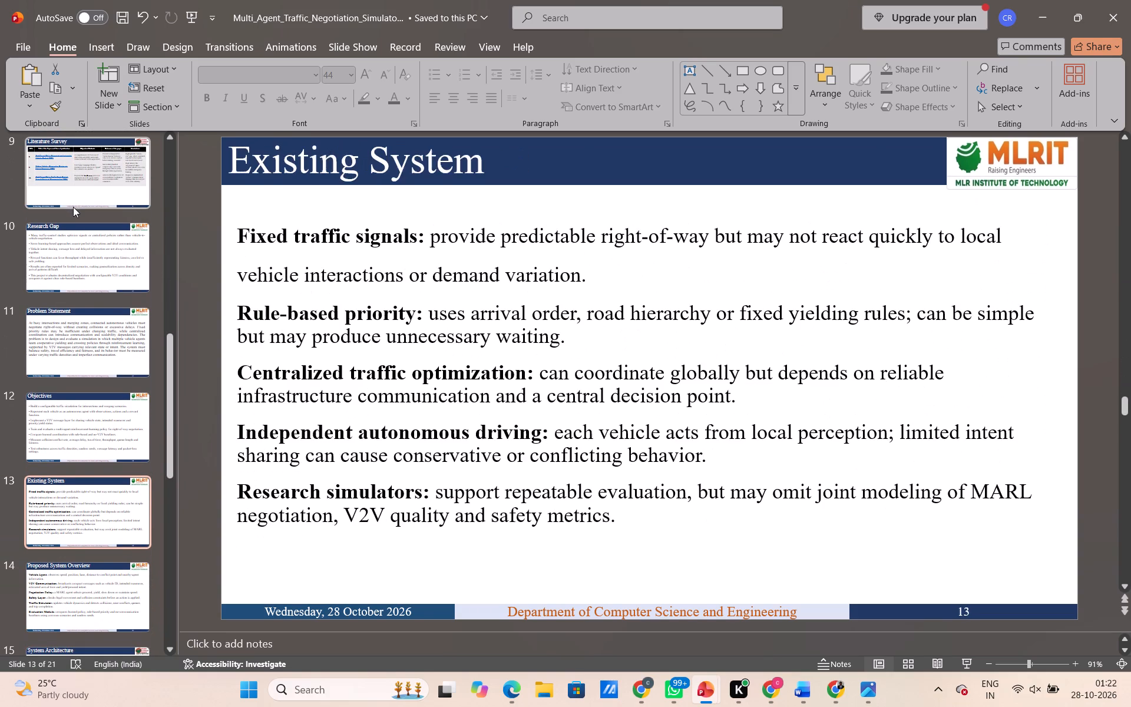
{"action": "key", "text": "Down"}
{"action": "key", "text": "Down"}
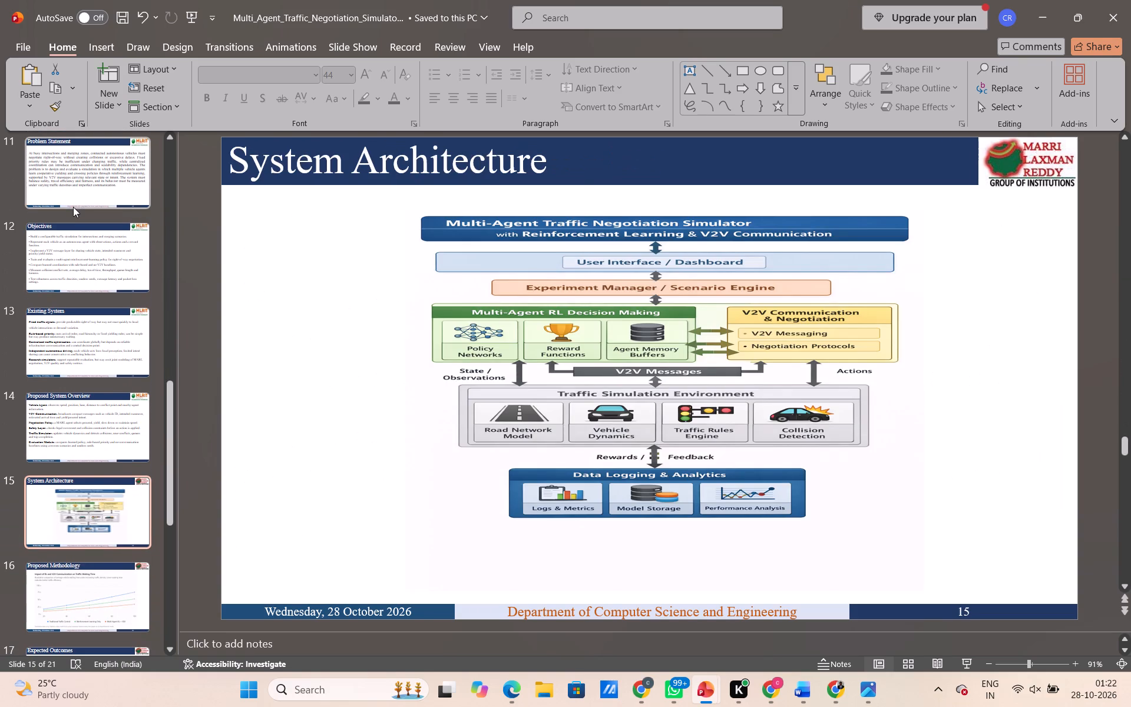
{"action": "key", "text": "Down"}
{"action": "key", "text": "Up"}
{"action": "left_click", "coordinate": [504, 339]}
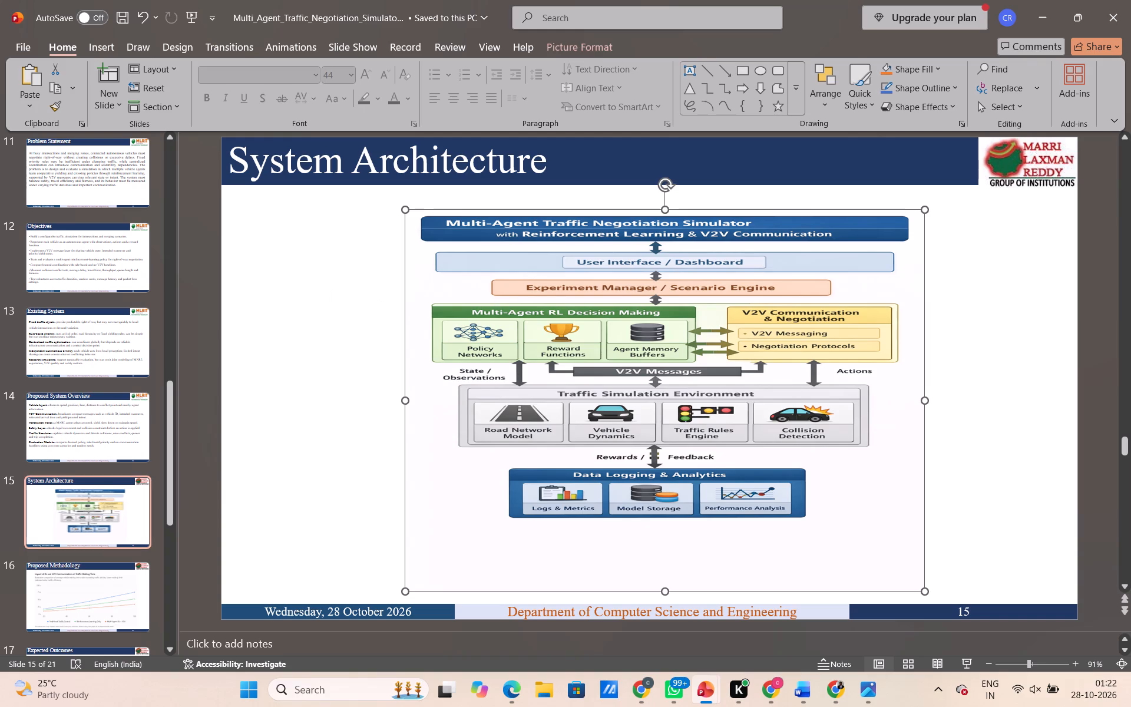
{"action": "left_click", "coordinate": [331, 369]}
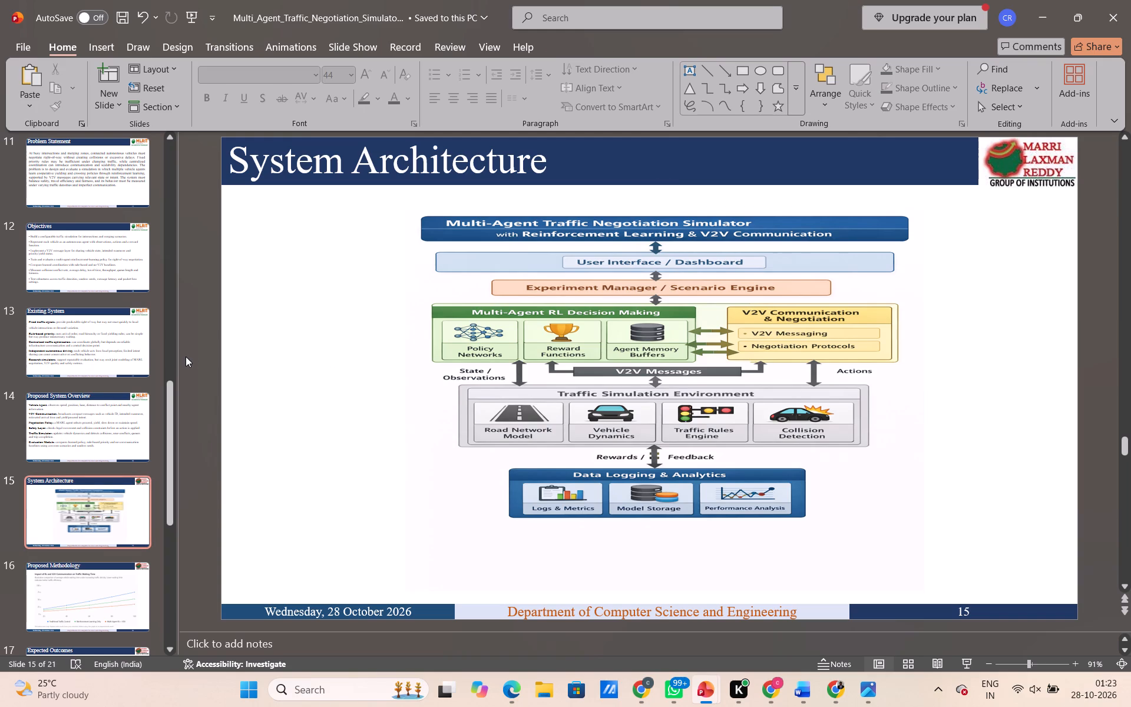
Review the remaining slides 16 to 21, from Proposed Methodology through Expected Outcomes and Future Enhancements to the last References slide.
{"action": "key", "text": "Down"}
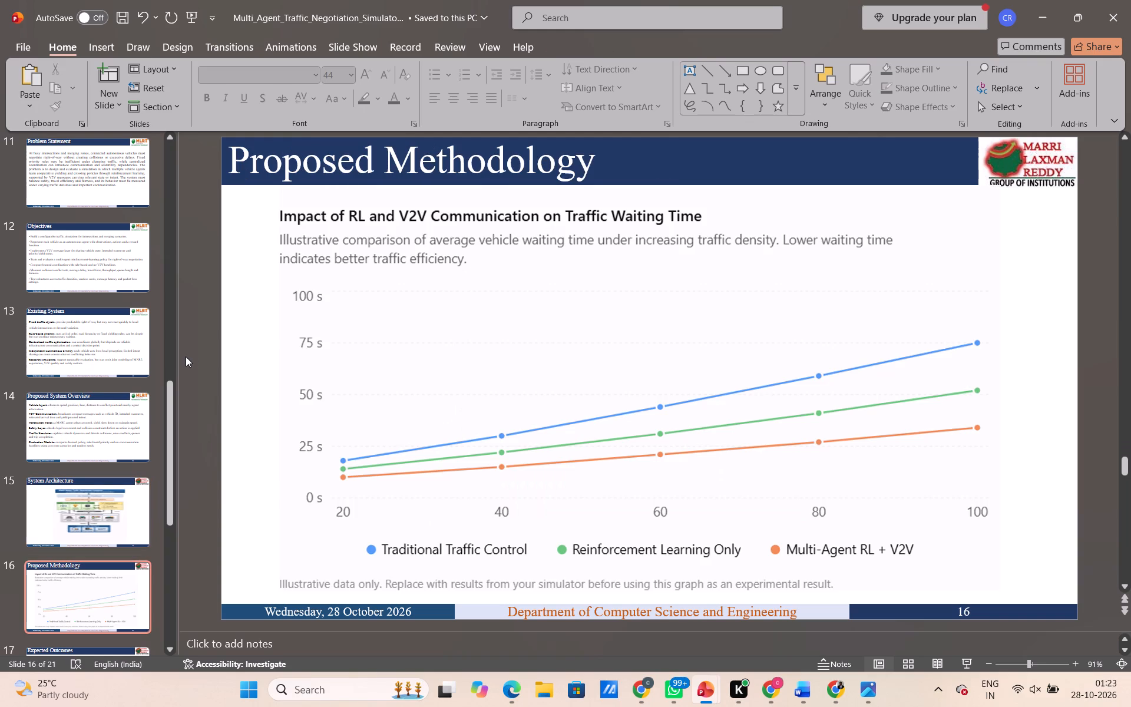
{"action": "key", "text": "Down"}
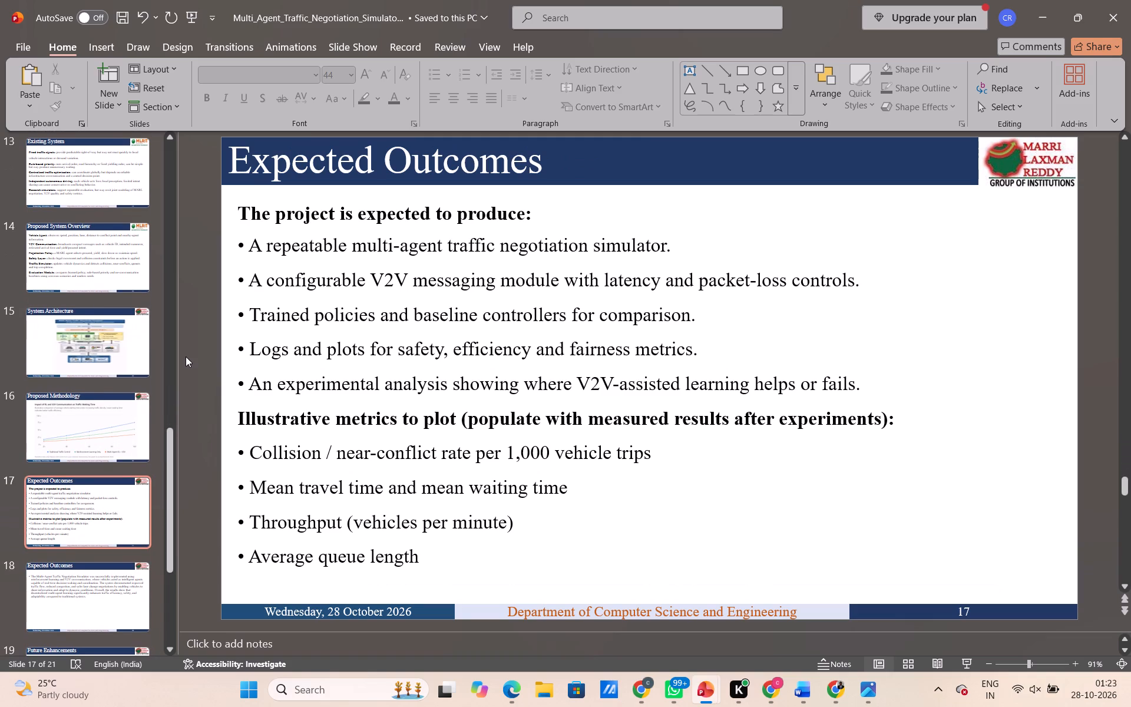
{"action": "key", "text": "Down"}
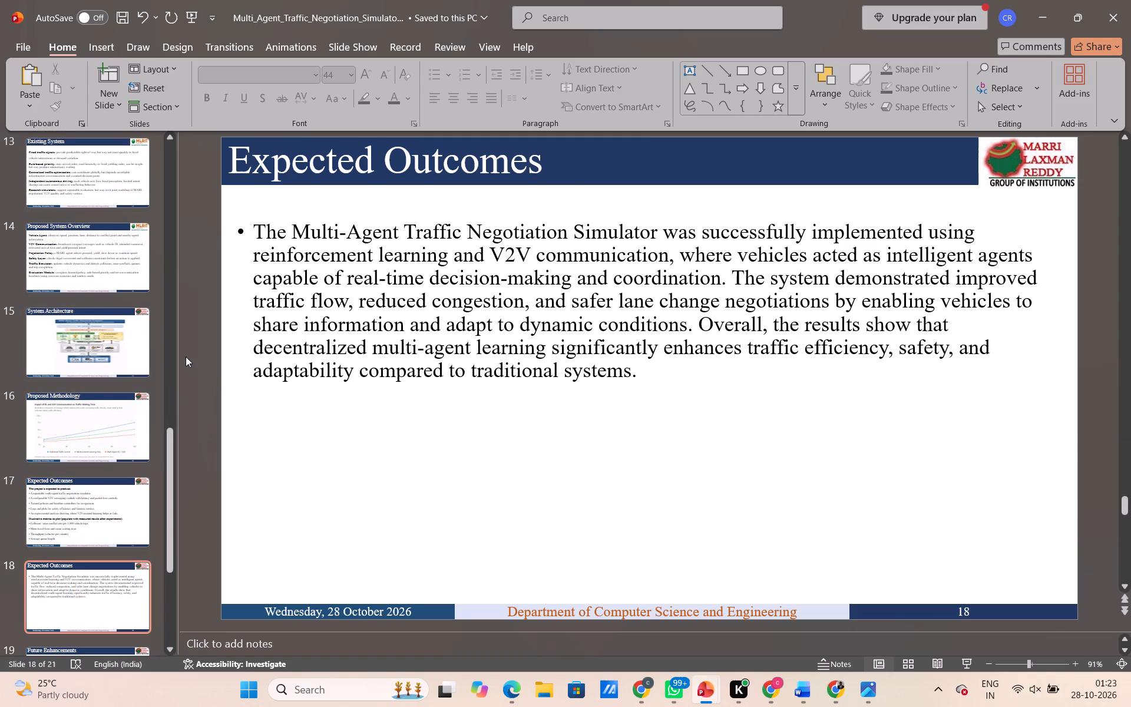
{"action": "key", "text": "Down"}
{"action": "key", "text": "Down"}
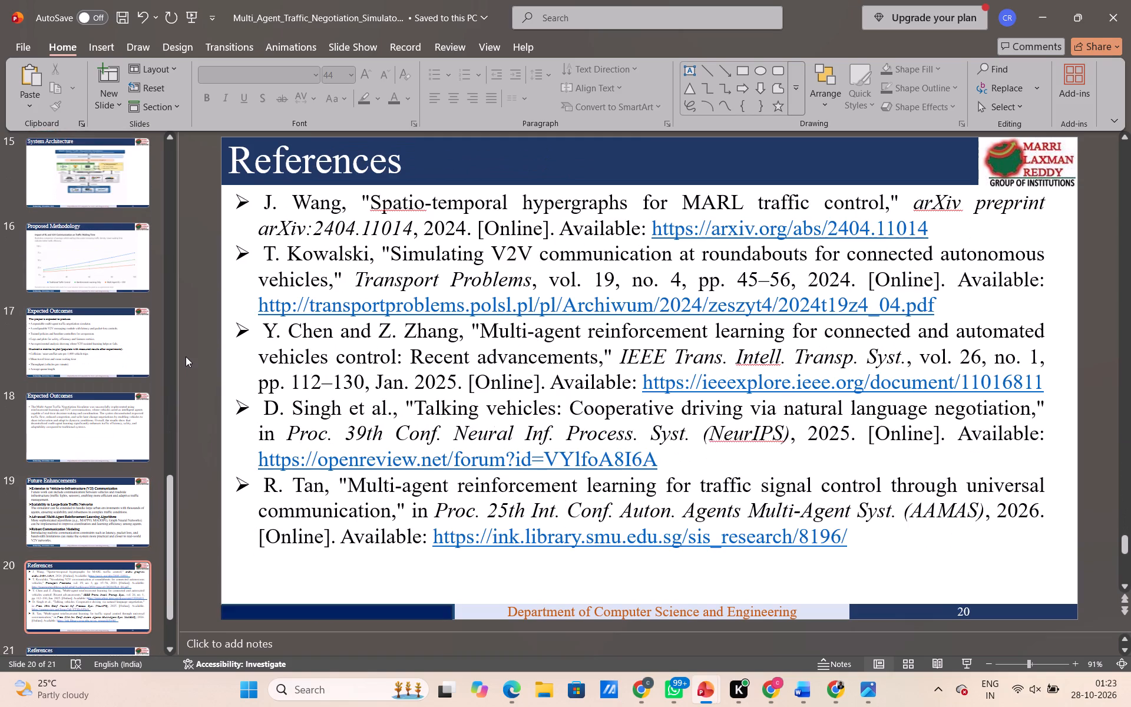
{"action": "key", "text": "Down"}
{"action": "key", "text": "Down"}
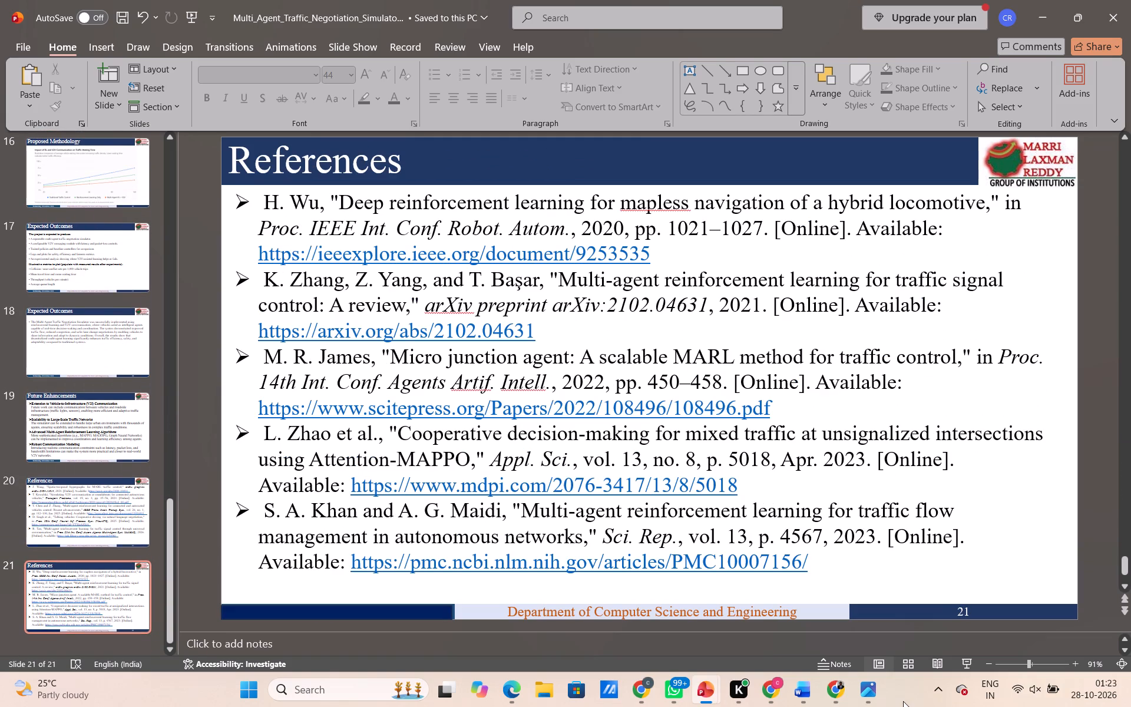
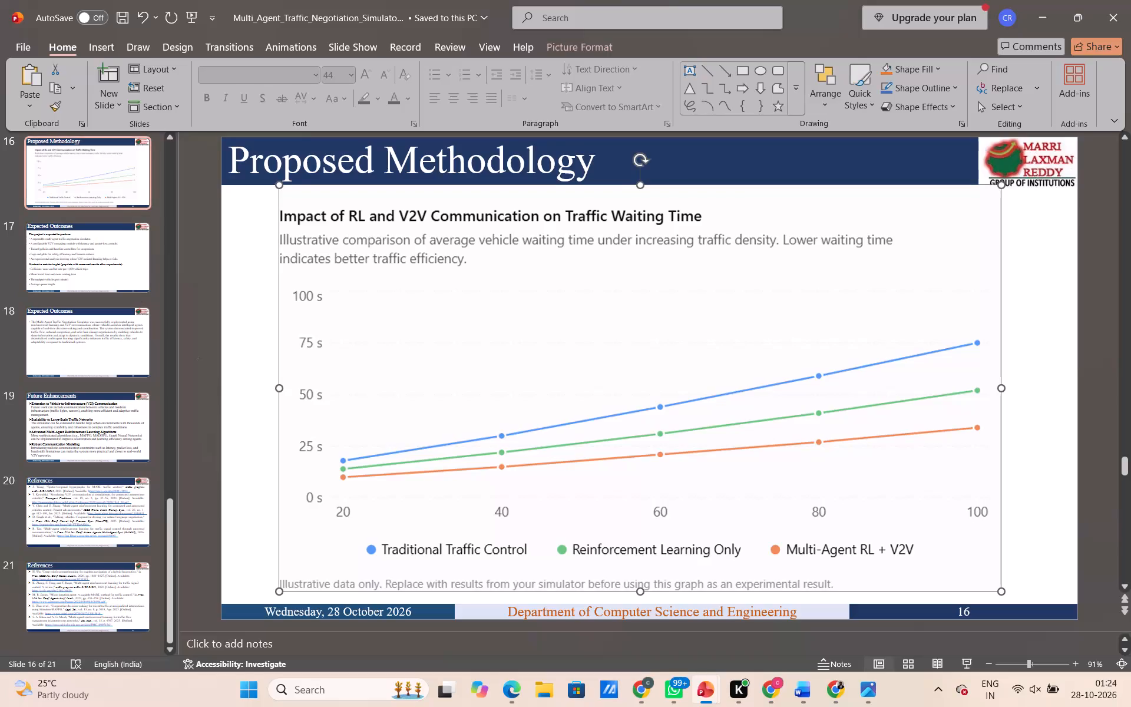
Replace the waiting-time line graph on slide 16 with the copied "Multi-Agent Traffic Negotiation Simulator: Performance Comparison" bar chart.
{"action": "key", "text": "BackSpace"}
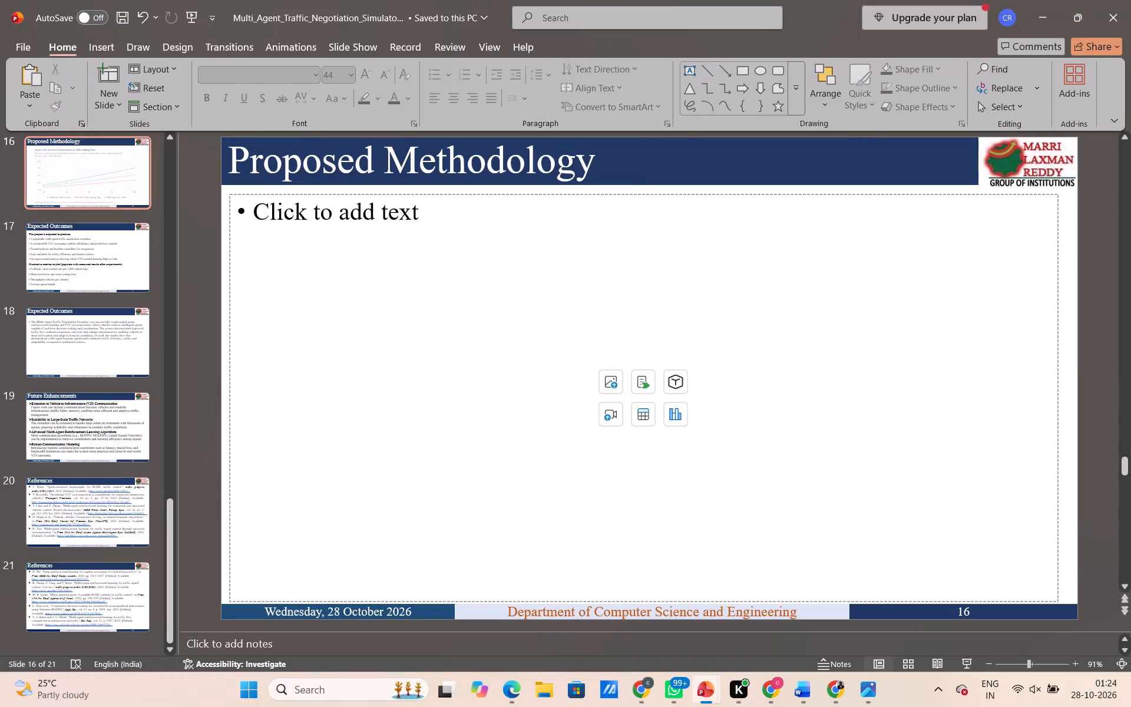
{"action": "key", "text": "ctrl+v"}
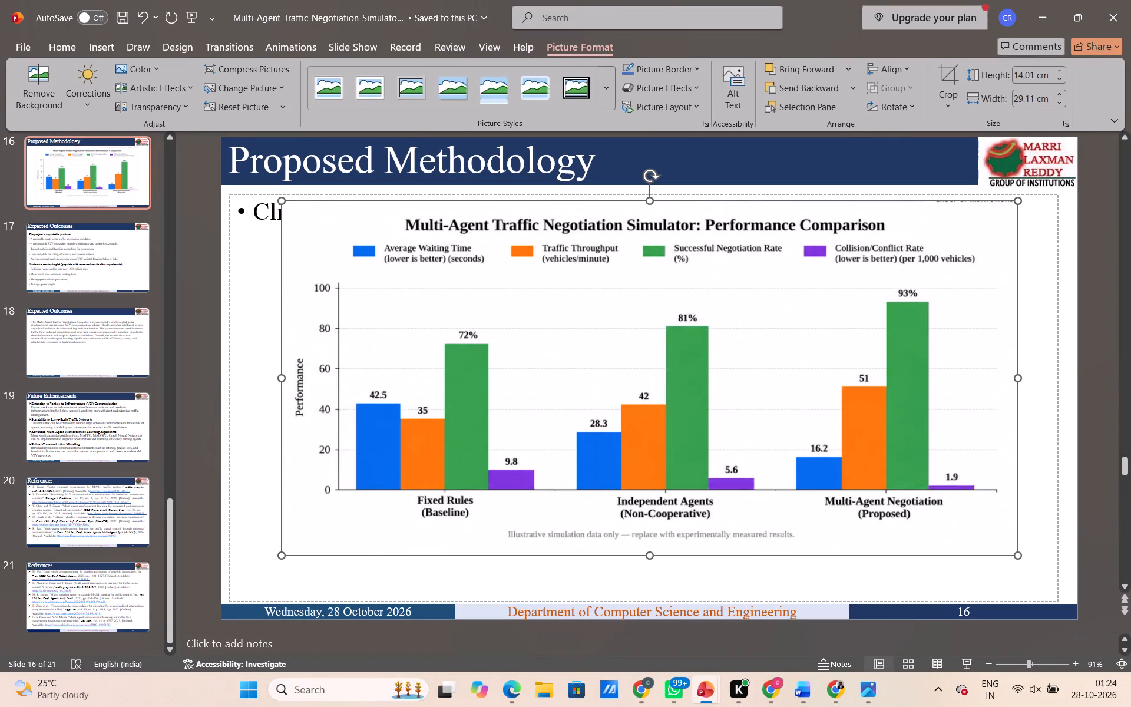
Remove the bullet and try to clear the empty text placeholder behind the bar chart on slide 16.
{"action": "left_click", "coordinate": [252, 226]}
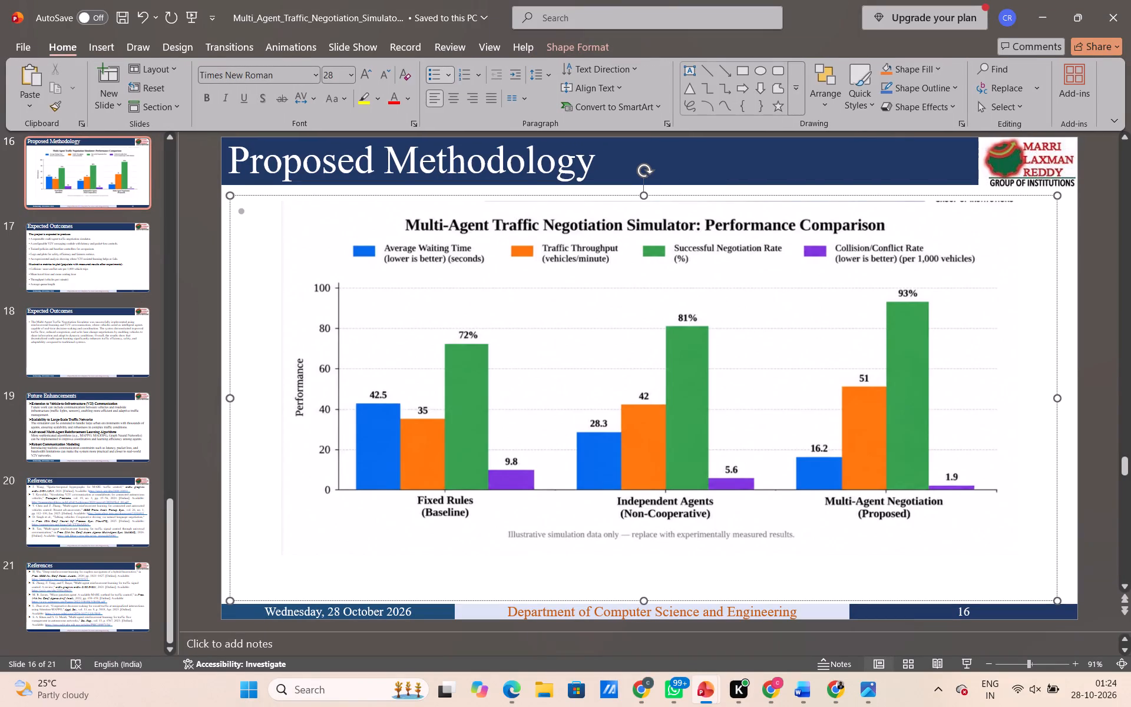
{"action": "key", "text": "BackSpace"}
{"action": "left_click", "coordinate": [252, 226]}
{"action": "left_click", "coordinate": [197, 252]}
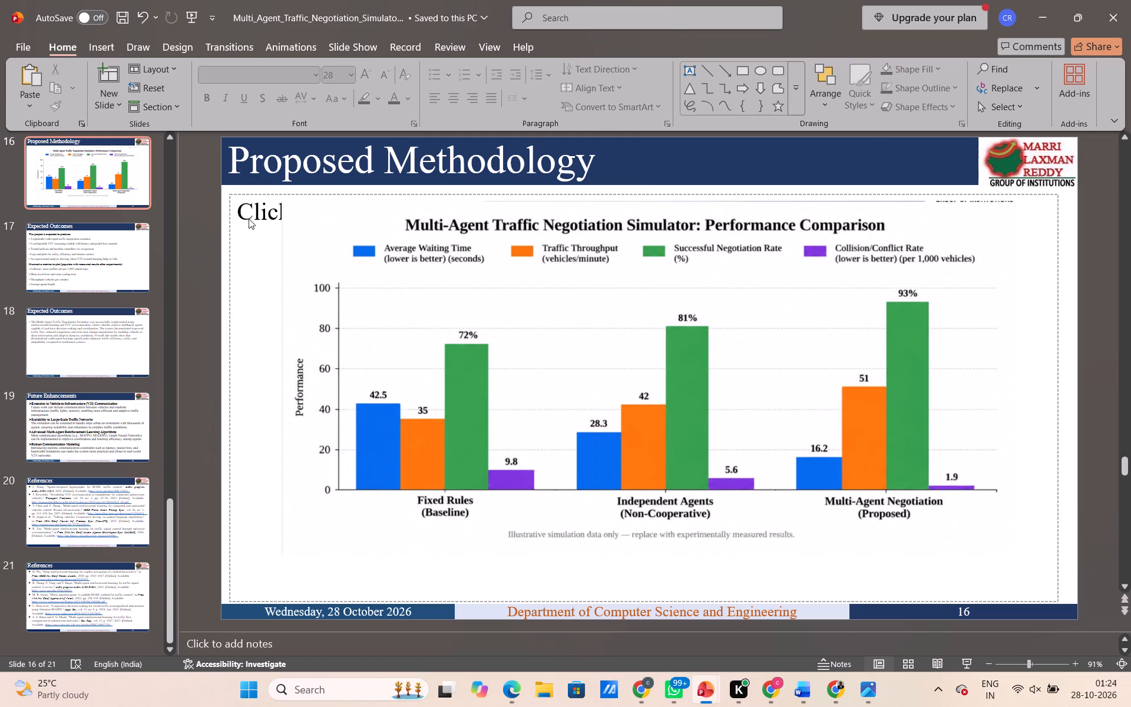
{"action": "left_click", "coordinate": [252, 301]}
{"action": "key", "text": "BackSpace"}
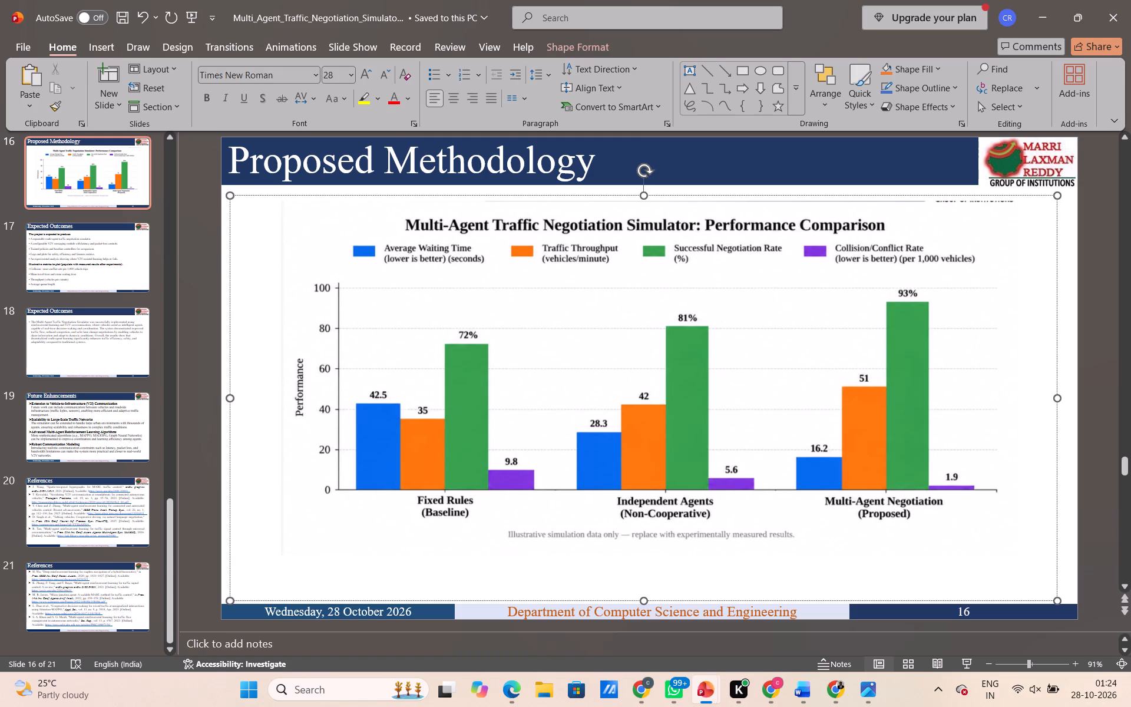
Delete the empty text placeholder that overlaps the performance comparison graph on slide 16.
{"action": "key", "text": "Delete"}
{"action": "left_click_drag", "start_coordinate": [229, 195], "coordinate": [253, 213]}
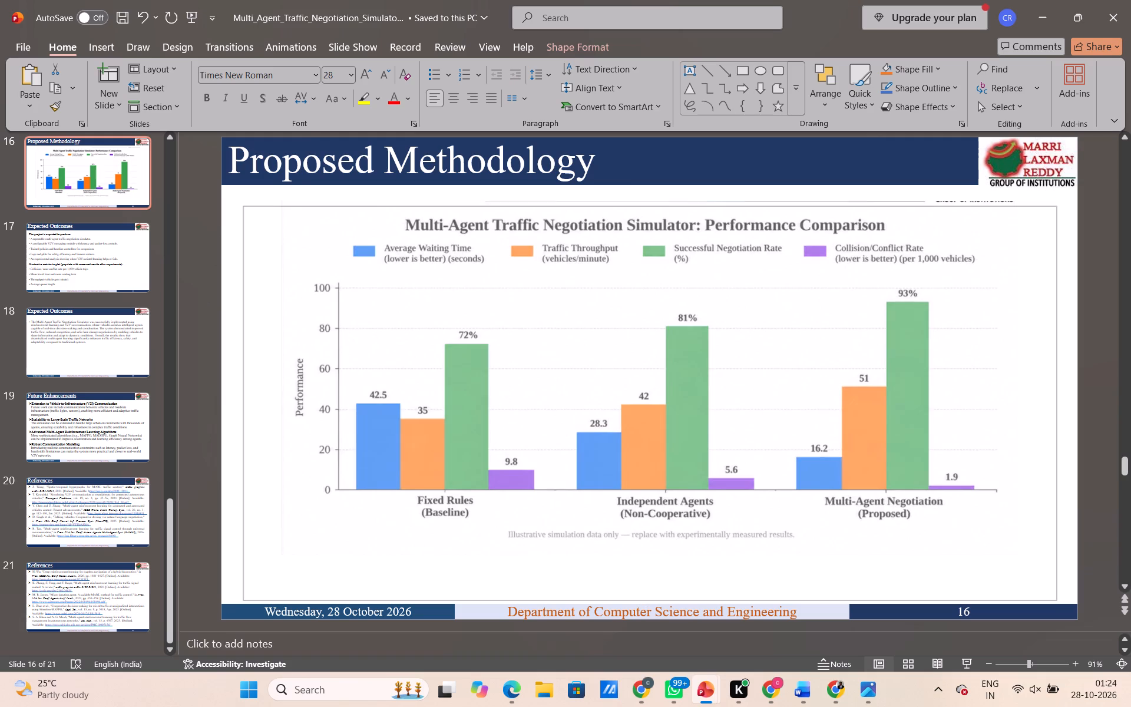
{"action": "left_click_drag", "start_coordinate": [253, 213], "coordinate": [356, 288]}
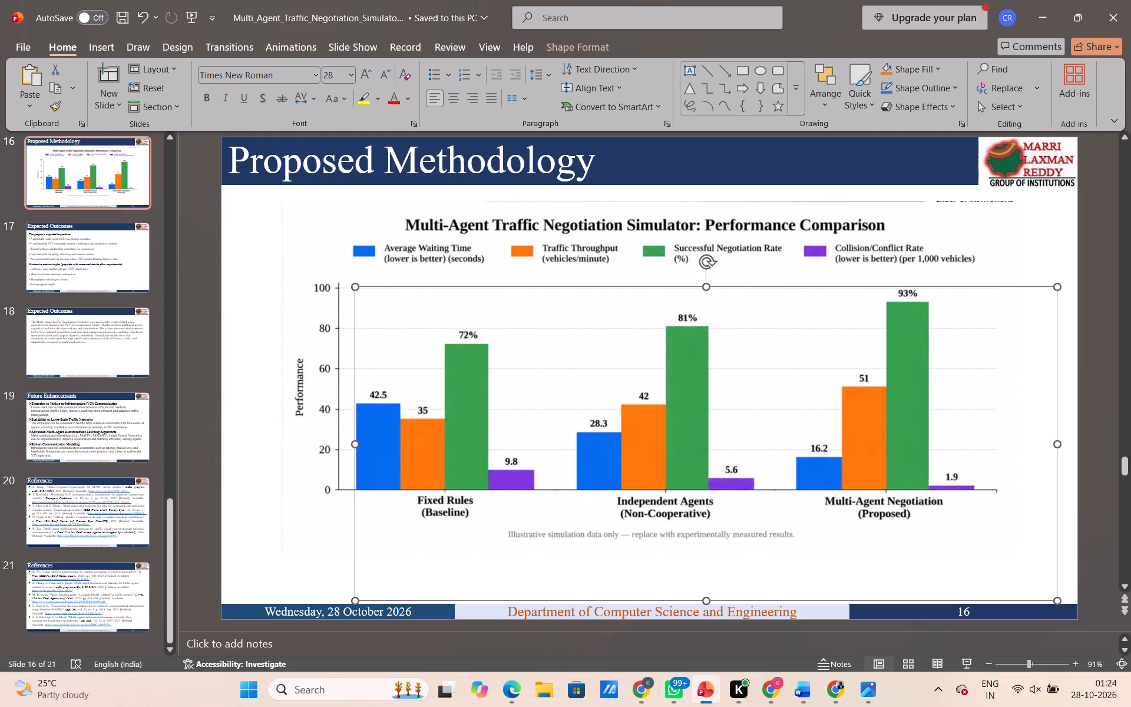
{"action": "key", "text": "BackSpace"}
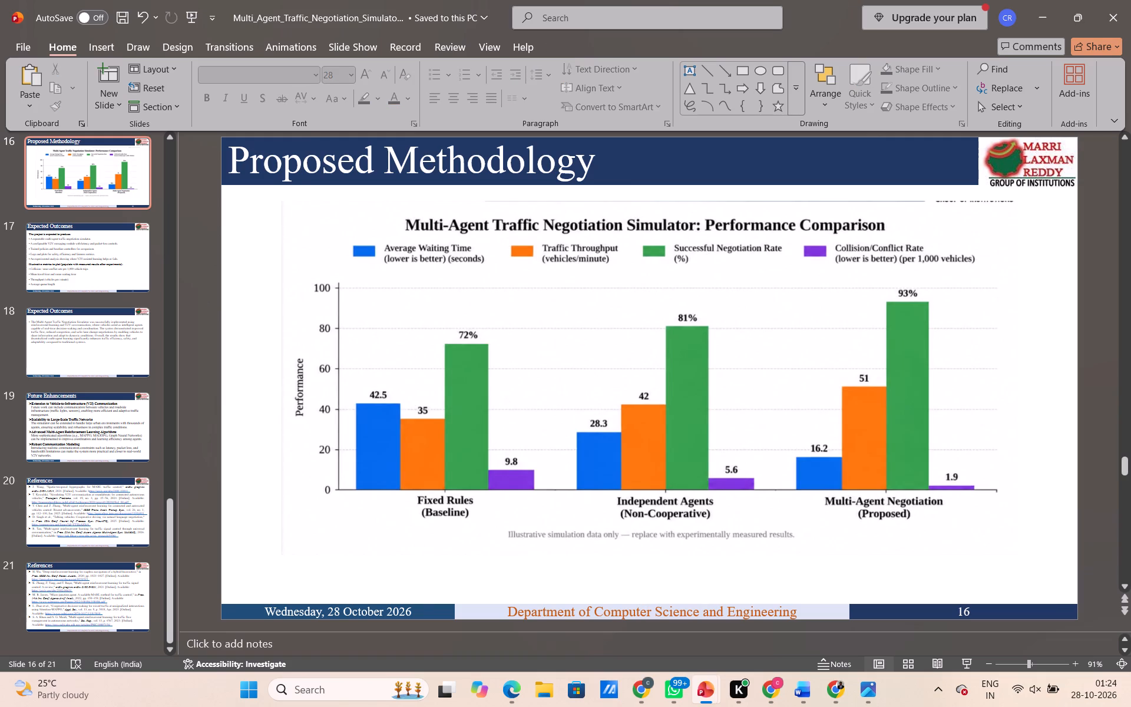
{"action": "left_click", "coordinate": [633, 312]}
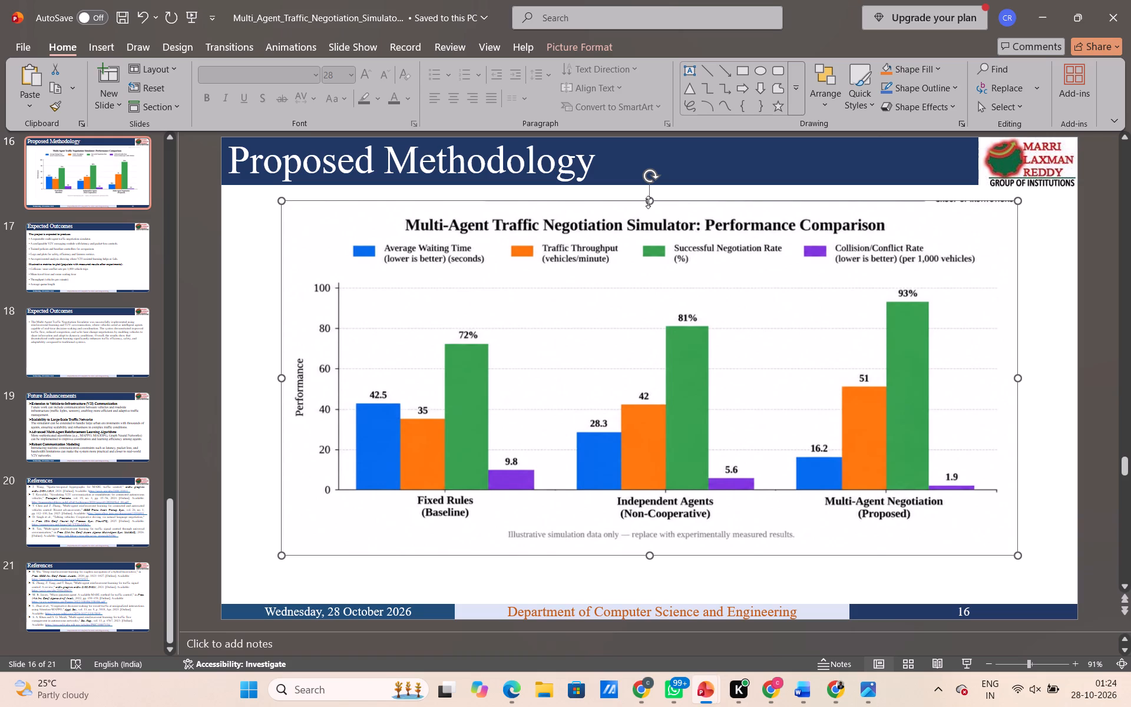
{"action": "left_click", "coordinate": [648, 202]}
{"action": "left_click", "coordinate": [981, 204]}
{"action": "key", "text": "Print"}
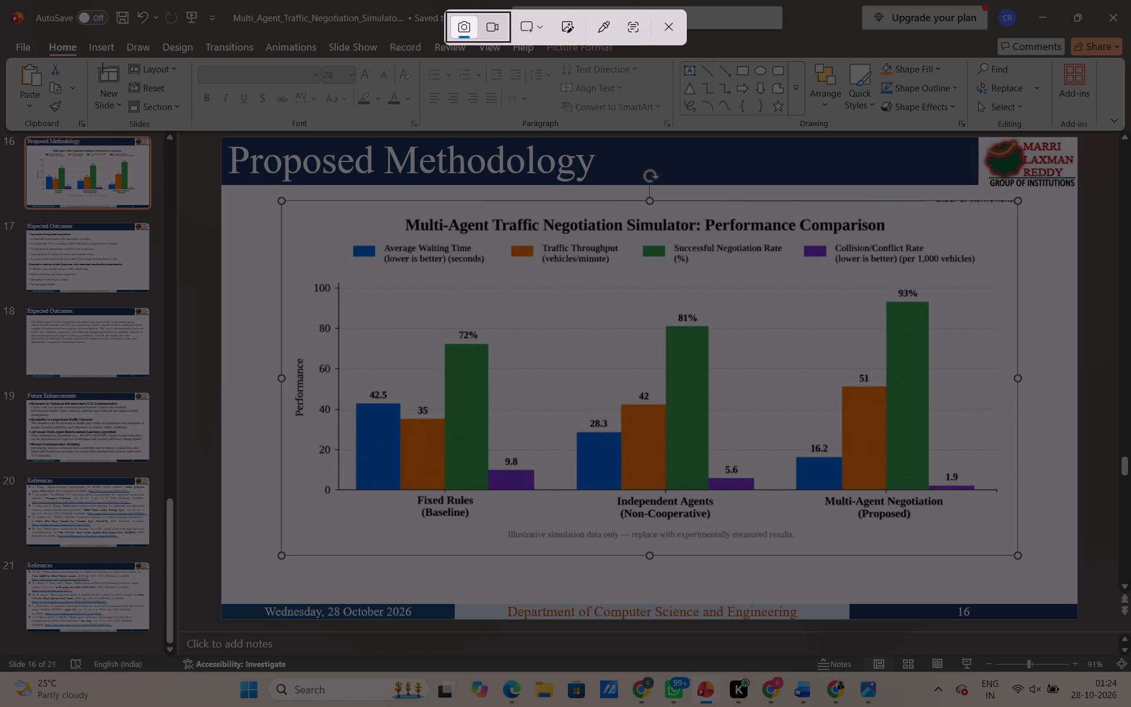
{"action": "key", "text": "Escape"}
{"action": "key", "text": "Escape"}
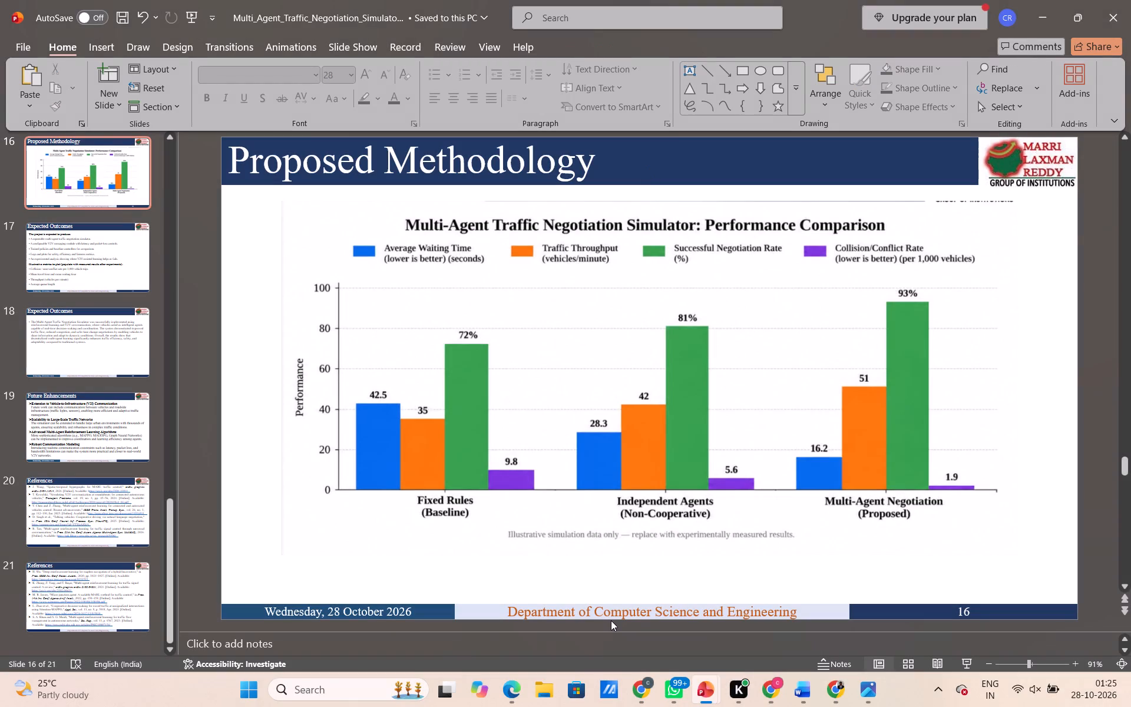
Capture a screen snip of slide 16's graph, leaving out the stray line and cut-off text along its top edge.
{"action": "key", "text": "Print"}
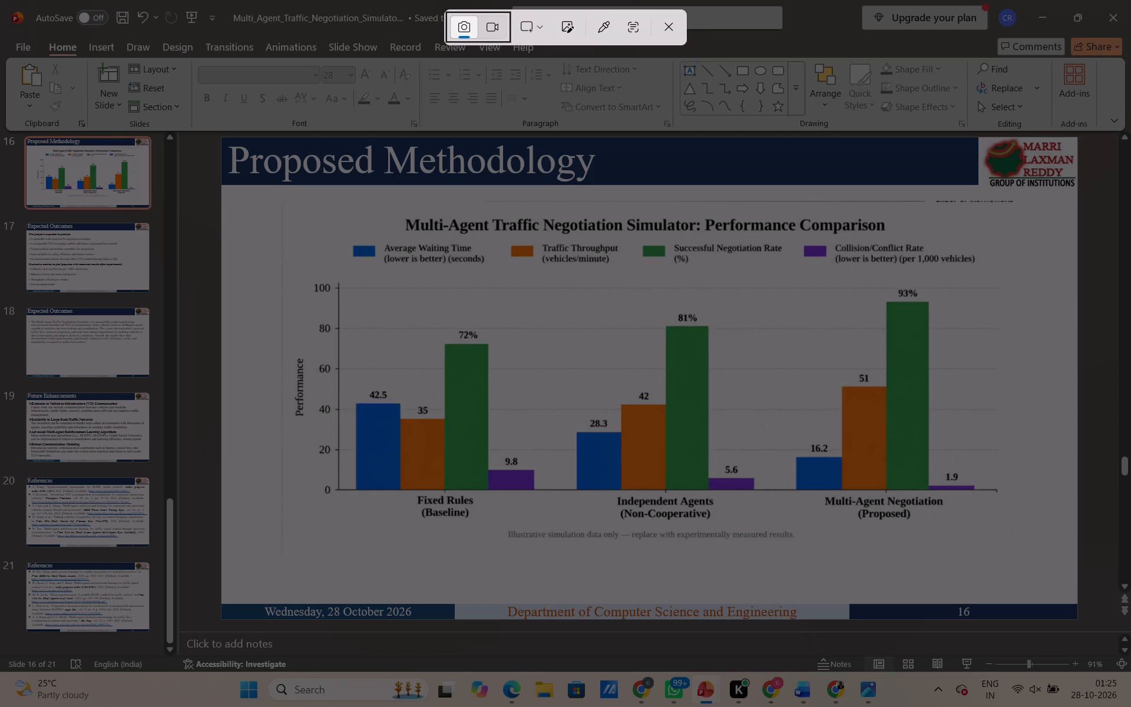
{"action": "left_click_drag", "start_coordinate": [284, 205], "coordinate": [623, 388]}
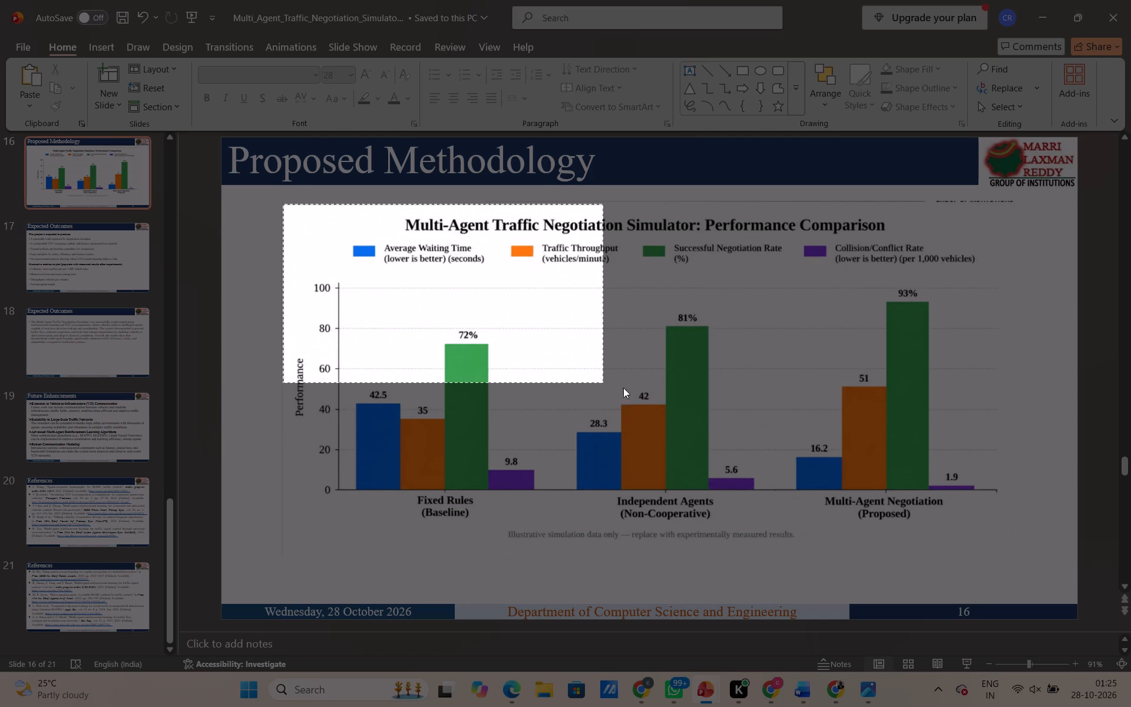
{"action": "left_click_drag", "start_coordinate": [623, 388], "coordinate": [908, 476]}
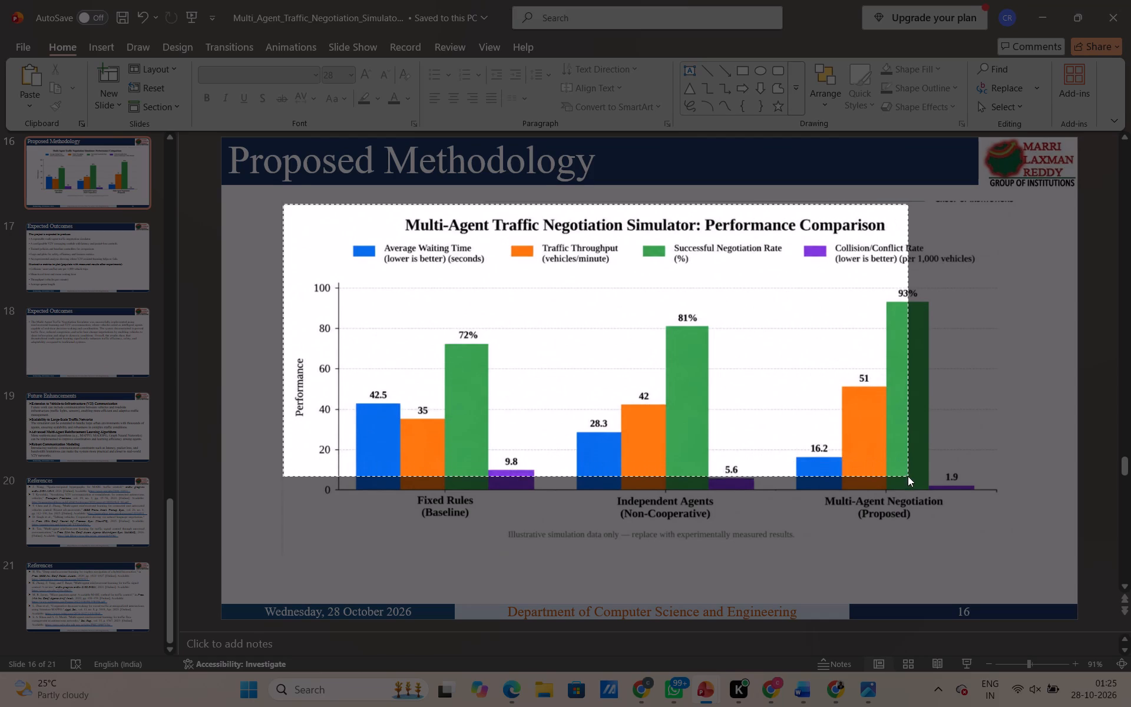
{"action": "left_click_drag", "start_coordinate": [908, 476], "coordinate": [1010, 503]}
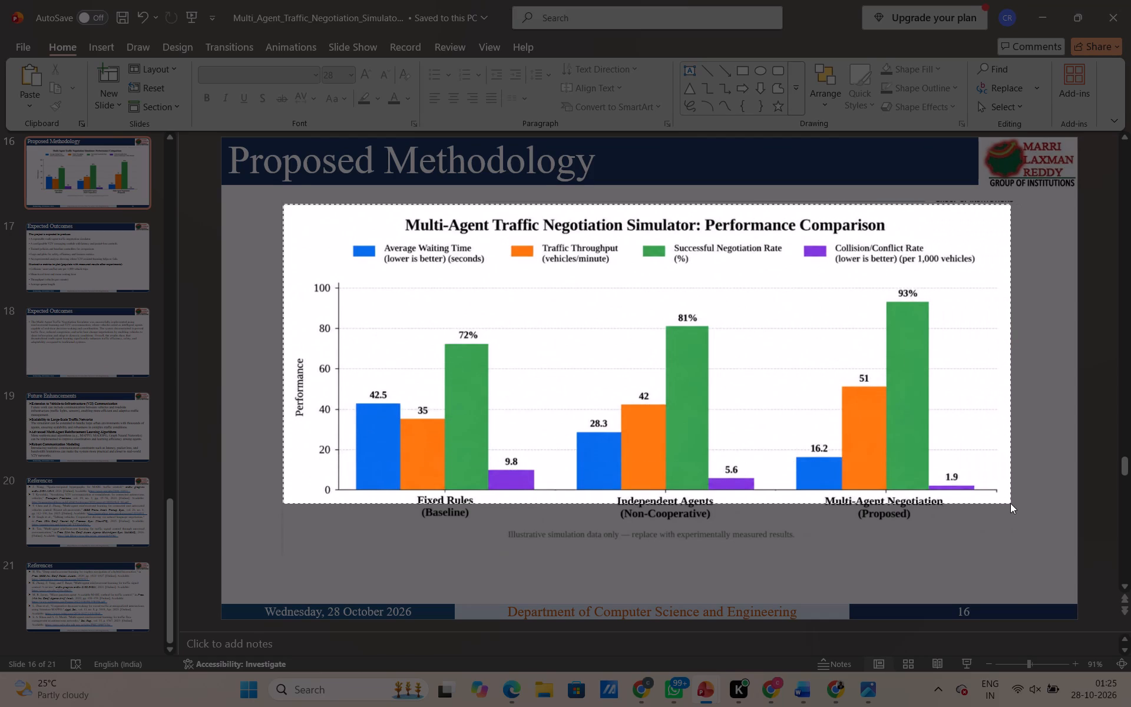
{"action": "left_click_drag", "start_coordinate": [1010, 503], "coordinate": [1059, 511]}
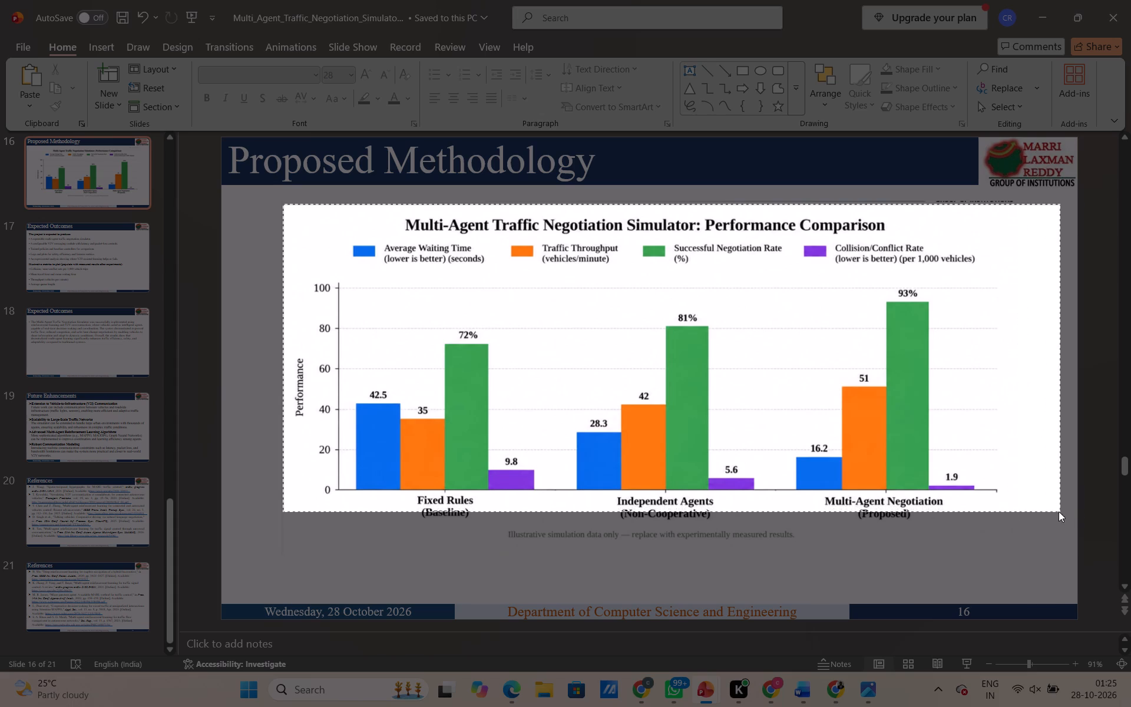
{"action": "left_click_drag", "start_coordinate": [1059, 511], "coordinate": [1021, 557]}
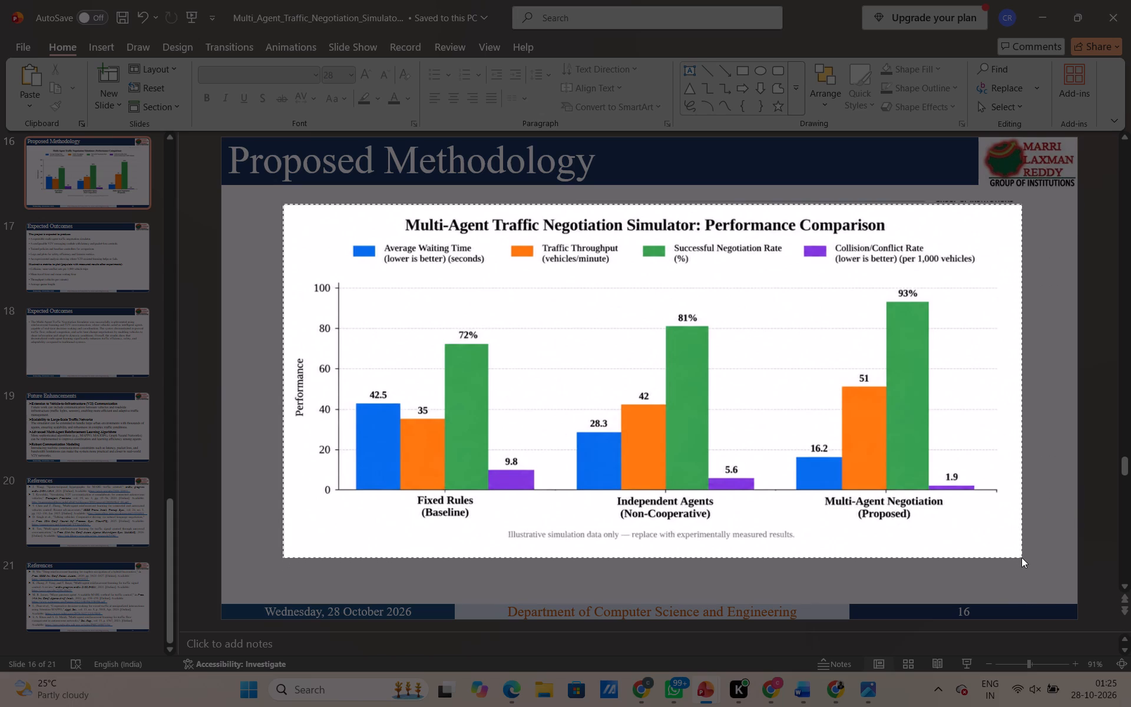
{"action": "left_click_drag", "start_coordinate": [1021, 557], "coordinate": [1010, 553]}
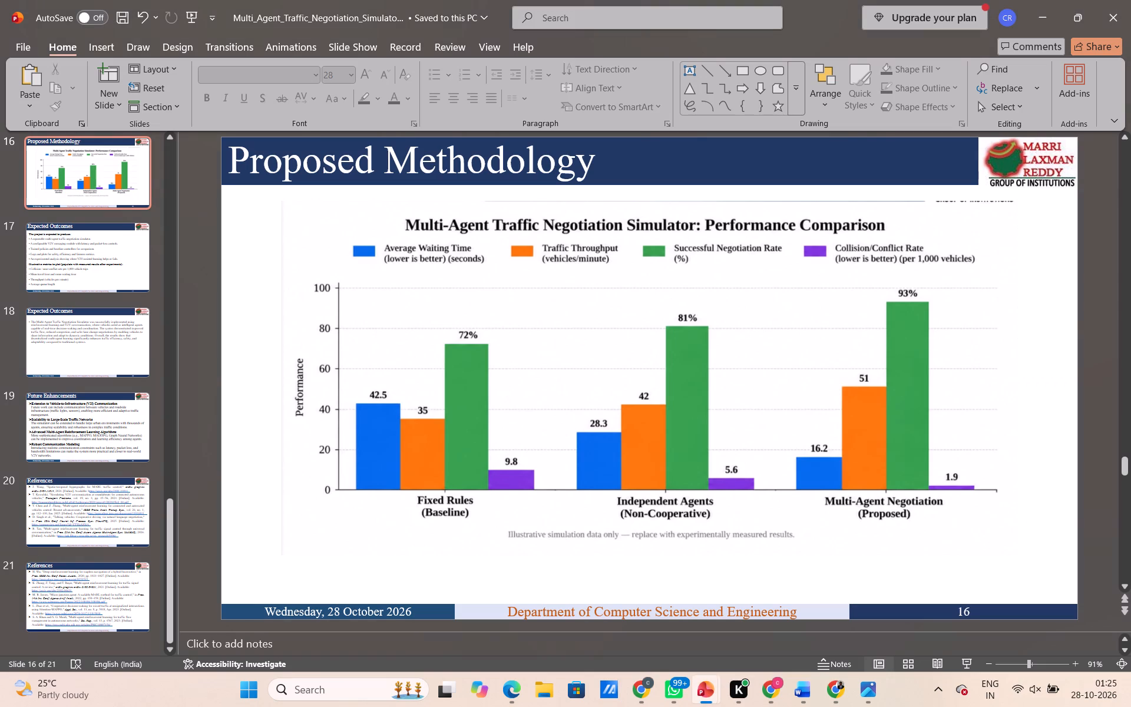
Replace the existing graph picture on slide 16 with the captured snip.
{"action": "left_click", "coordinate": [911, 477]}
{"action": "key", "text": "BackSpace"}
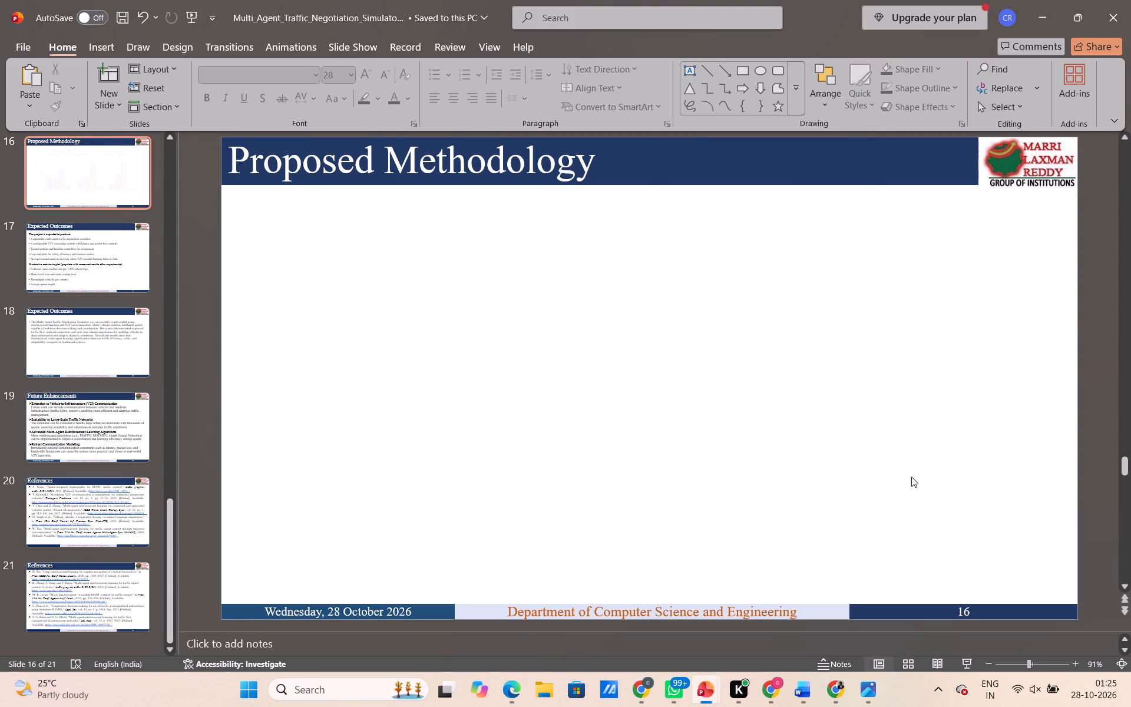
{"action": "key", "text": "ctrl+v"}
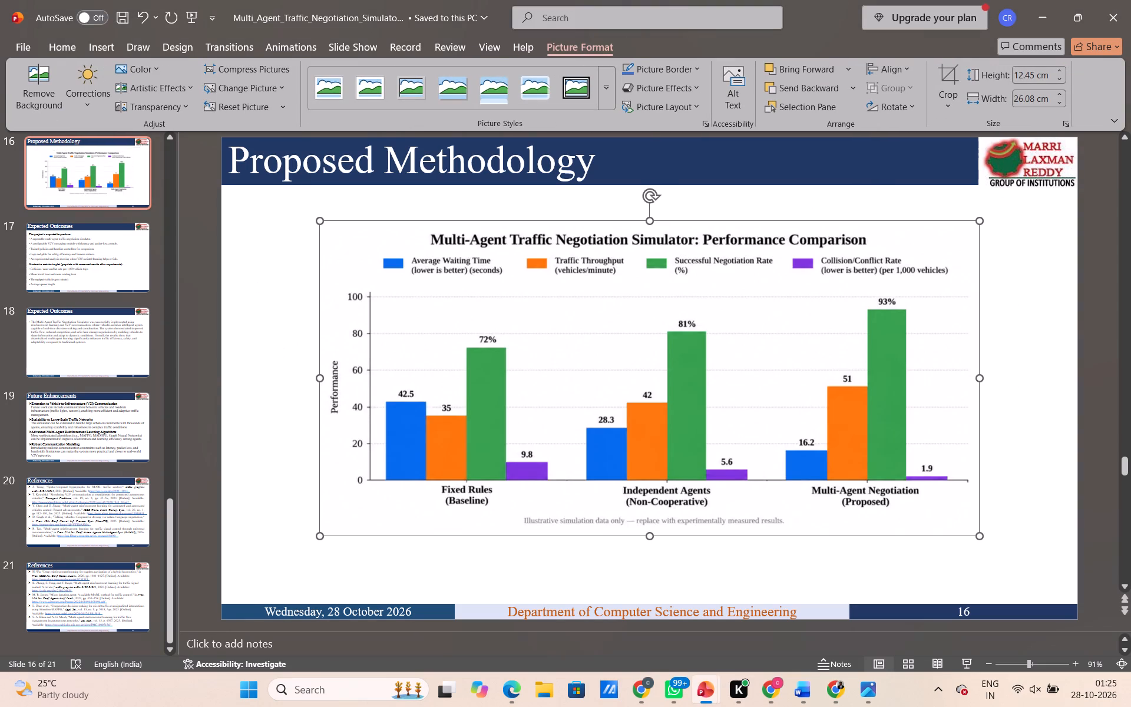
Enlarge the pasted graph on slide 16 to about 13.57 cm high by 28.44 cm wide.
{"action": "left_click_drag", "start_coordinate": [320, 222], "coordinate": [309, 217]}
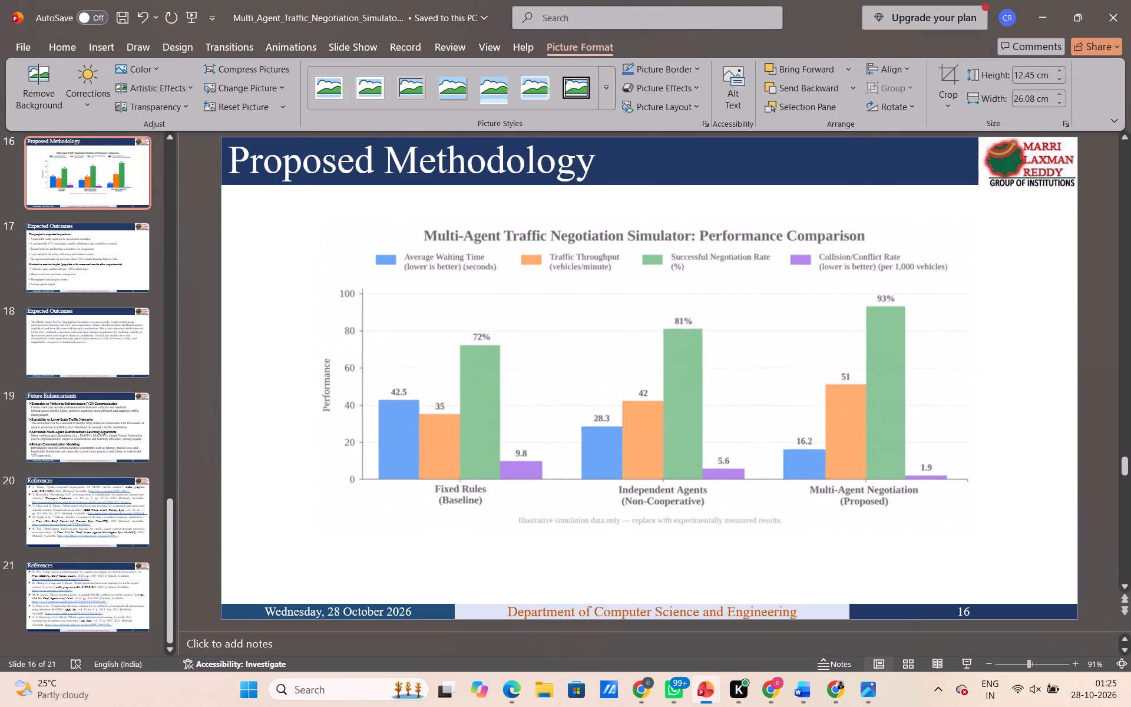
{"action": "left_click_drag", "start_coordinate": [309, 217], "coordinate": [307, 216]}
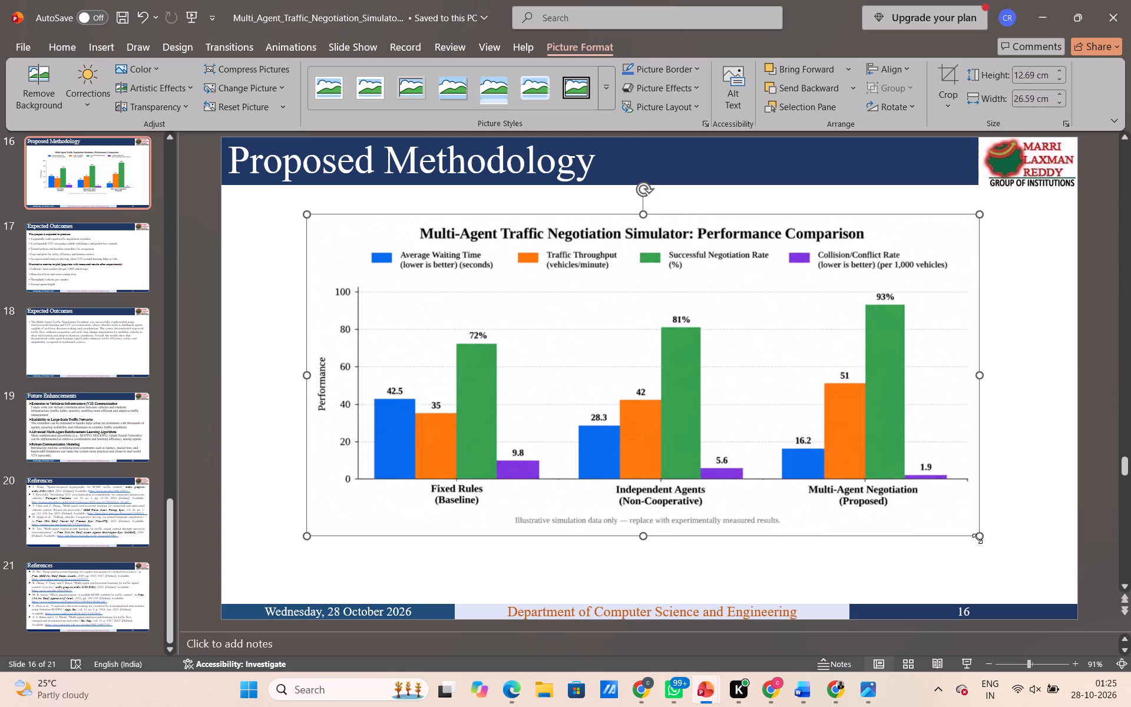
{"action": "left_click_drag", "start_coordinate": [978, 537], "coordinate": [991, 552]}
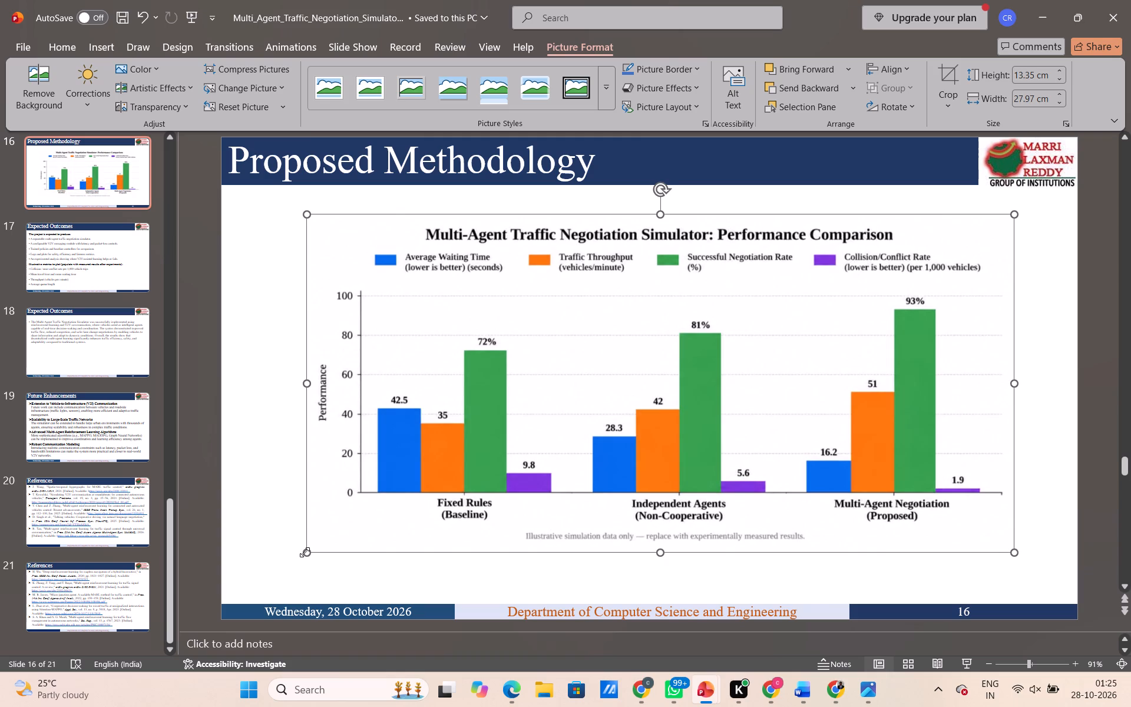
{"action": "left_click_drag", "start_coordinate": [305, 552], "coordinate": [294, 557]}
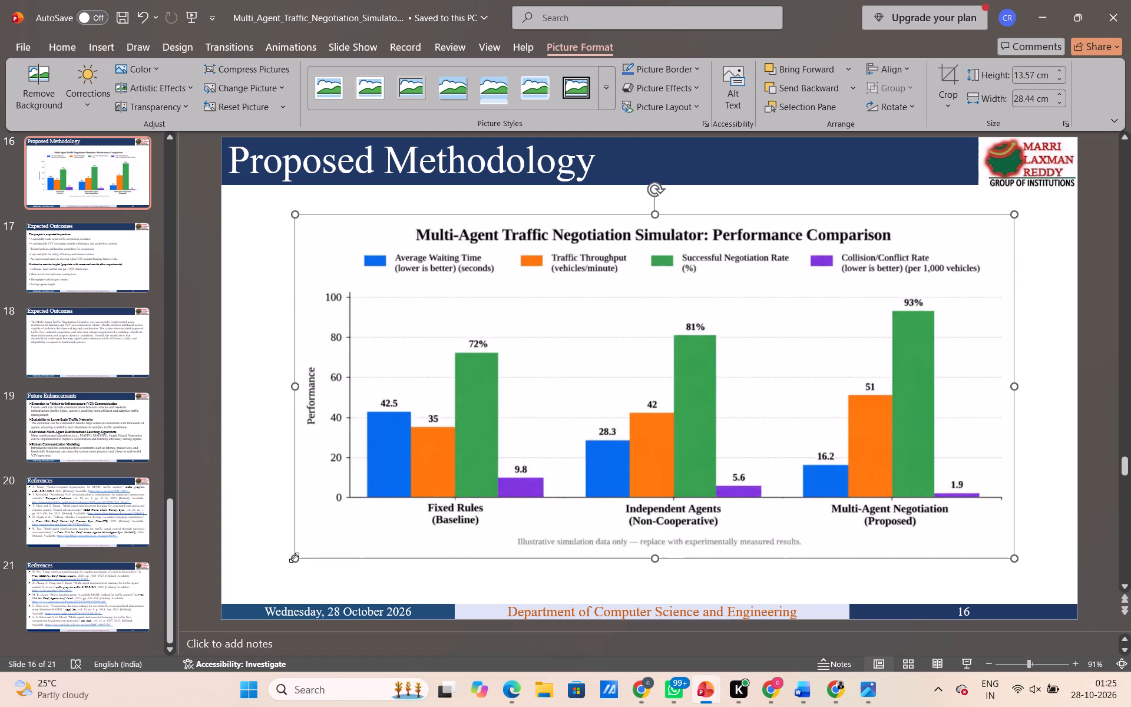
{"action": "left_click", "coordinate": [186, 414]}
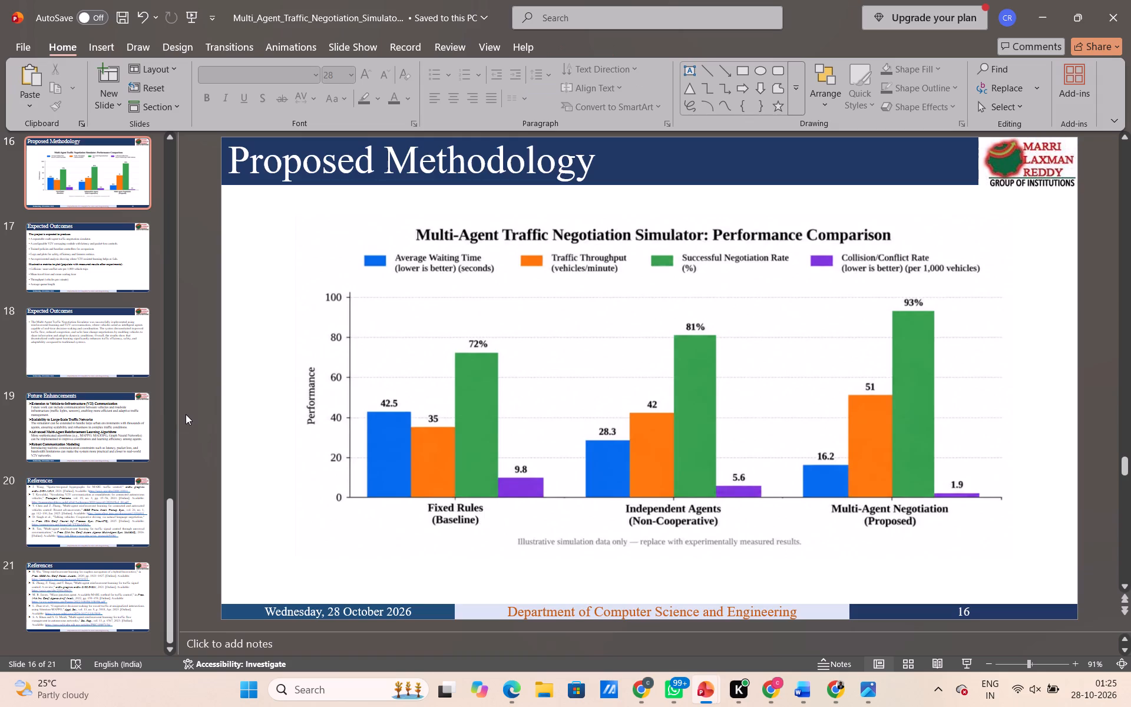
Return to the title slide and check it.
{"action": "scroll", "coordinate": [186, 414], "scroll_direction": "up", "scroll_amount": 17}
{"action": "scroll", "coordinate": [170, 378], "scroll_direction": "up", "scroll_amount": 7}
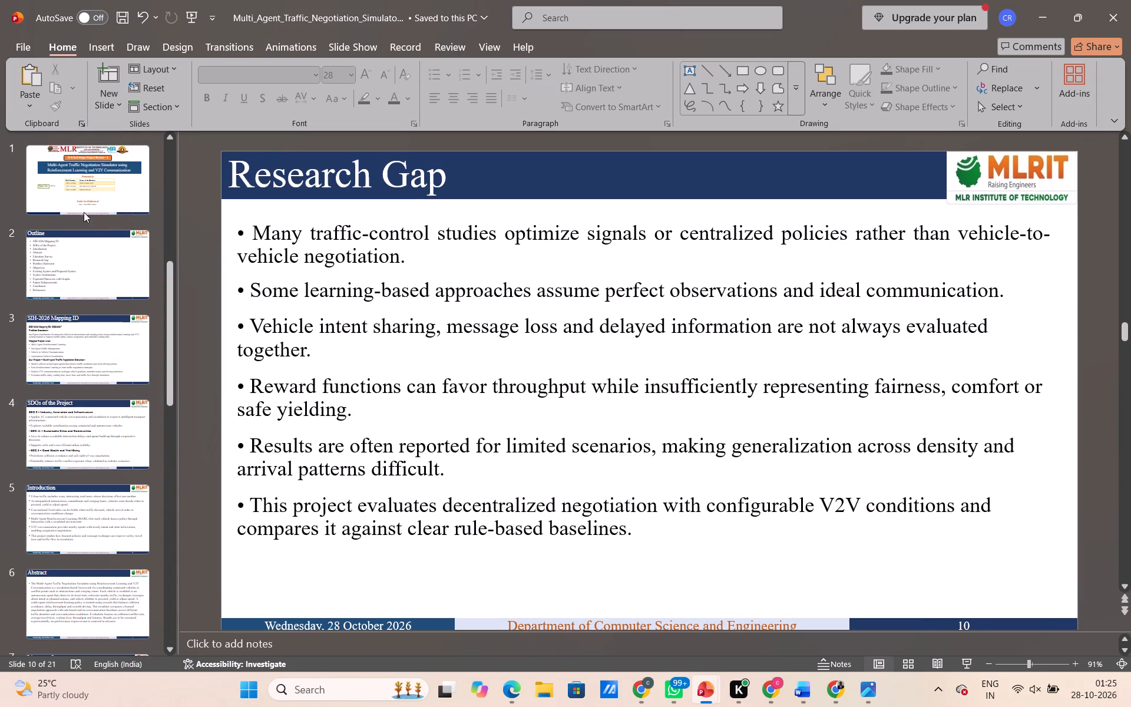
{"action": "left_click", "coordinate": [79, 193]}
{"action": "left_click", "coordinate": [79, 193]}
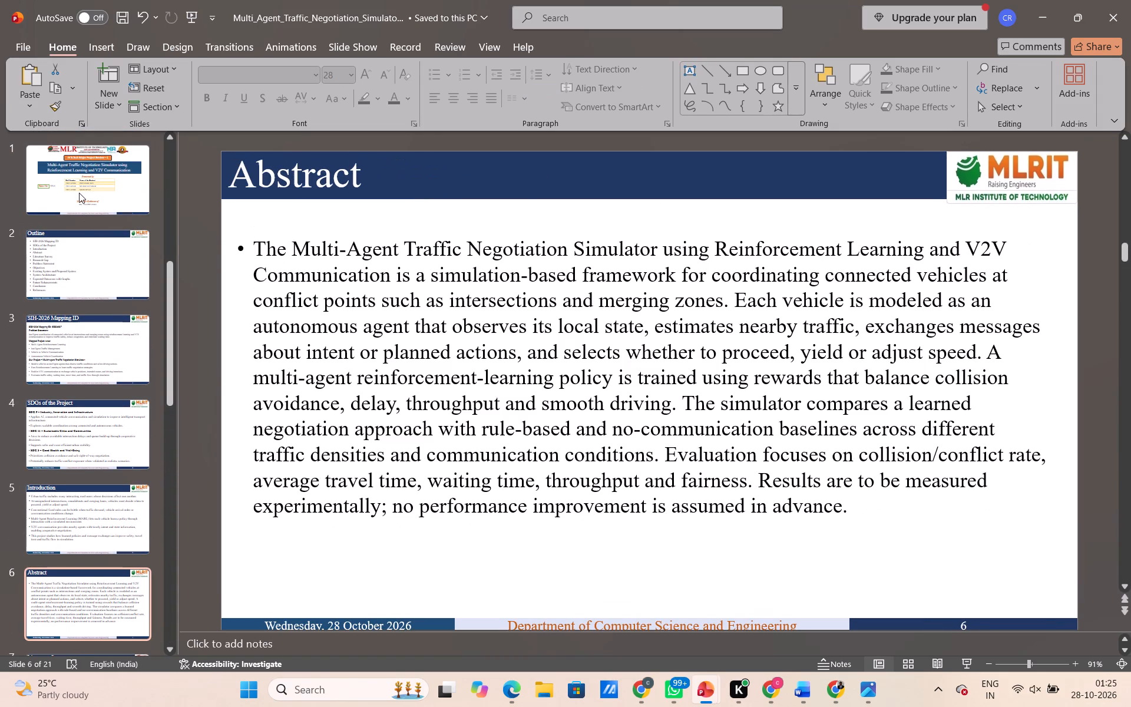
{"action": "left_click", "coordinate": [79, 193]}
{"action": "left_click", "coordinate": [79, 193]}
{"action": "left_click", "coordinate": [76, 170]}
{"action": "scroll", "coordinate": [135, 352], "scroll_direction": "up", "scroll_amount": 12}
{"action": "left_click", "coordinate": [75, 174]}
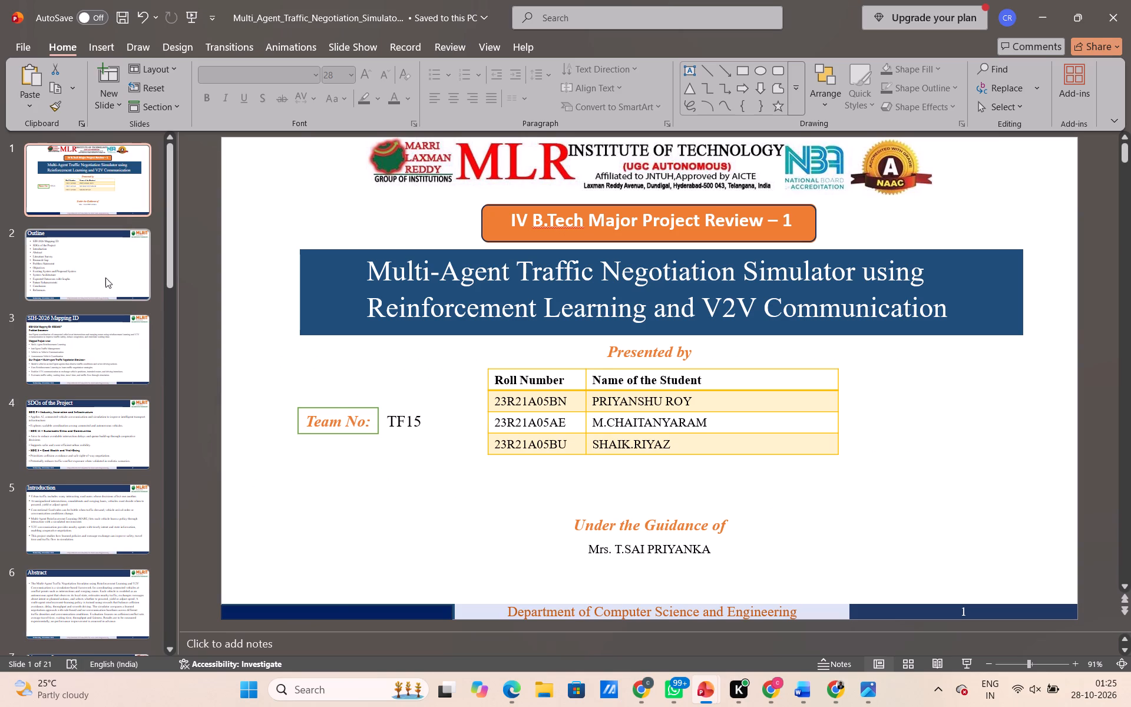
{"action": "left_click", "coordinate": [106, 275]}
{"action": "left_click", "coordinate": [88, 183]}
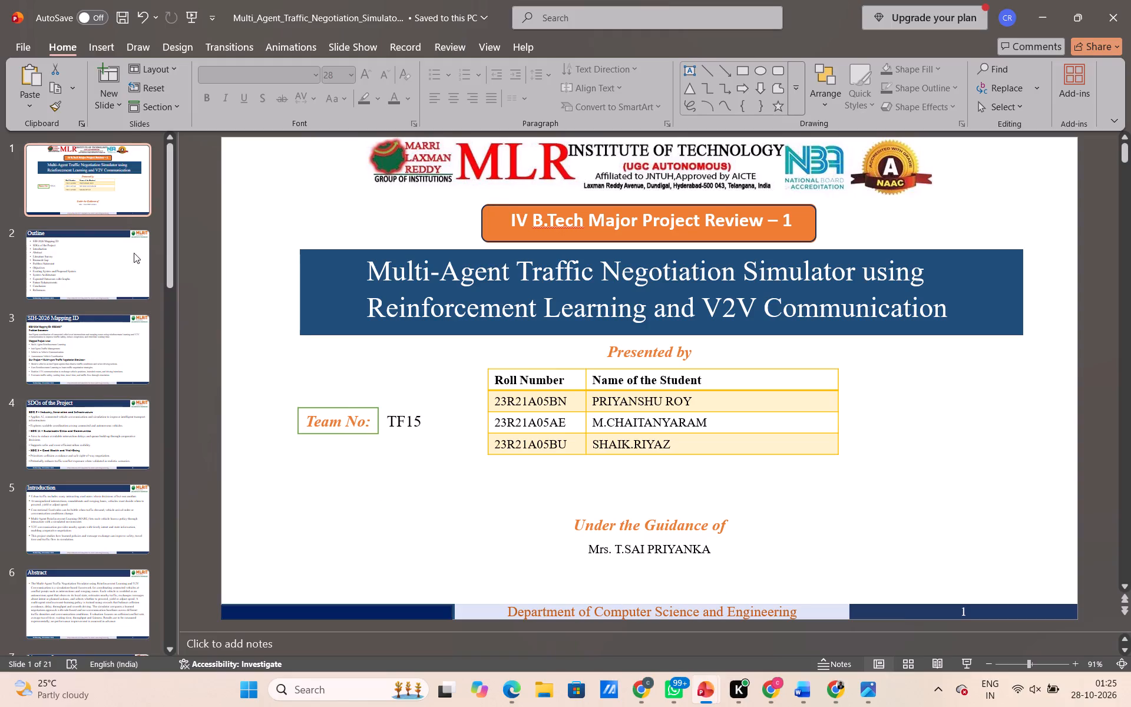
Save a copy of the presentation in the Desktop folder under the name "MAJOR PROJECT PPT TF-15".
{"action": "left_click", "coordinate": [10, 46]}
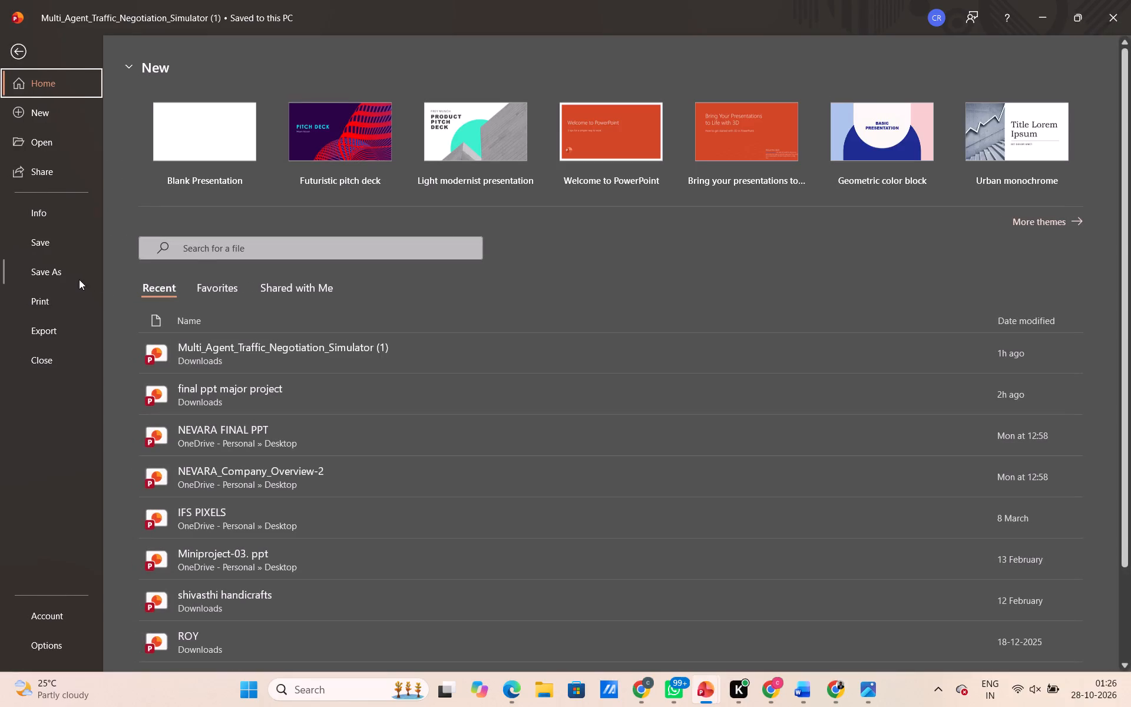
{"action": "left_click", "coordinate": [79, 279]}
{"action": "left_click", "coordinate": [543, 248]}
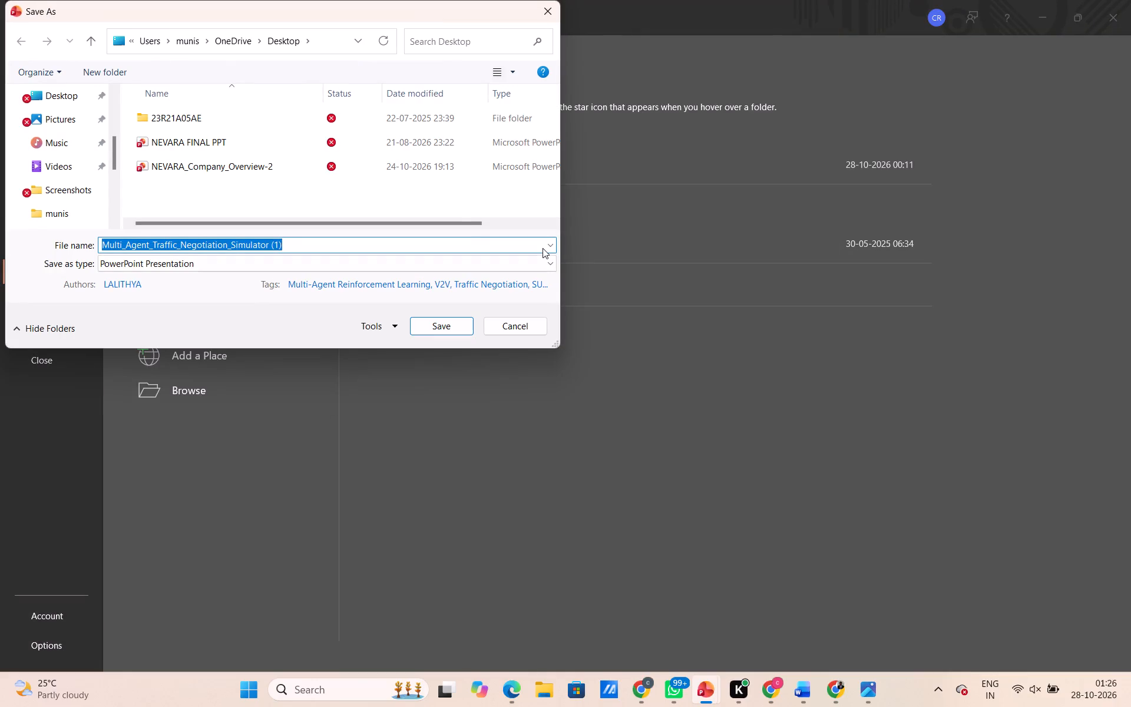
{"action": "key", "text": "BackSpace"}
{"action": "key", "text": "m"}
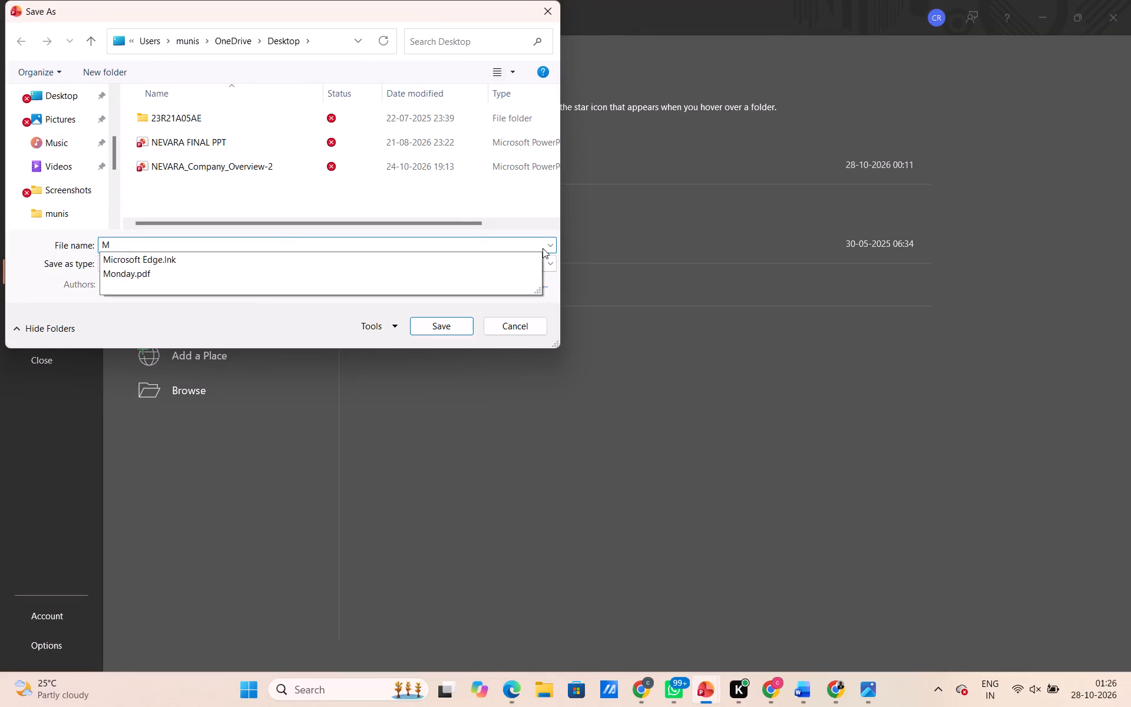
{"action": "key", "text": "a"}
{"action": "type", "text": "JOR"}
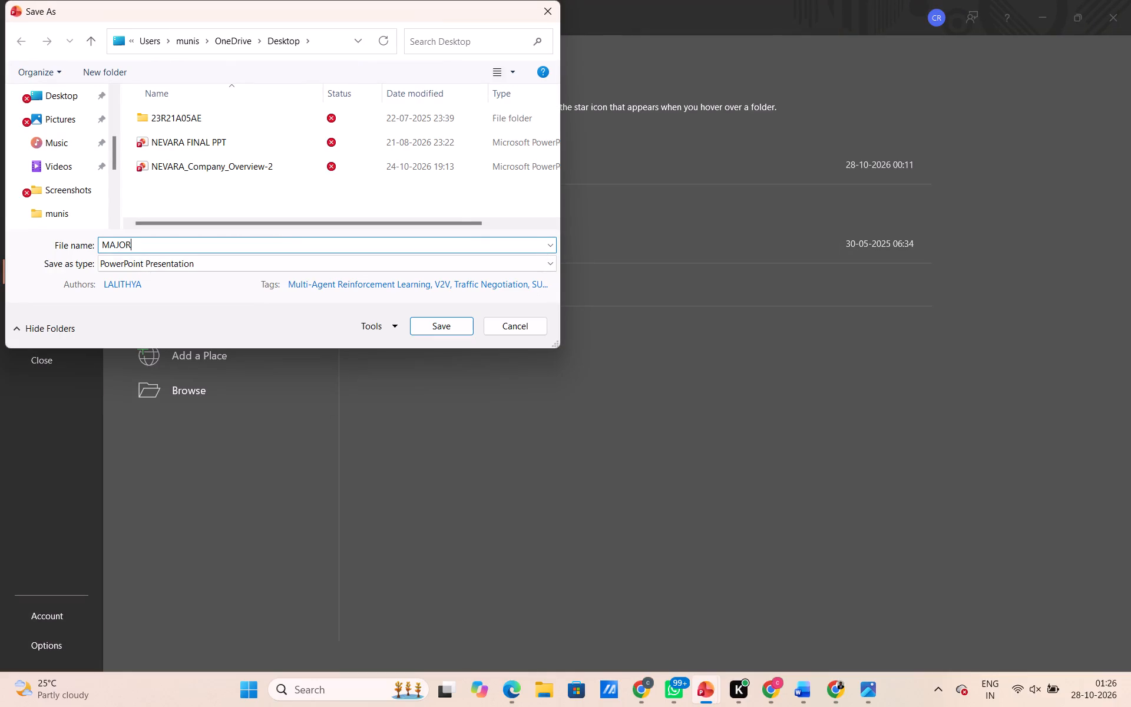
{"action": "key", "text": "space"}
{"action": "key", "text": "p"}
{"action": "type", "text": "RO"}
{"action": "type", "text": "JECT"}
{"action": "key", "text": "space"}
{"action": "type", "text": "PPT"}
{"action": "key", "text": "space"}
{"action": "type", "text": "TF-"}
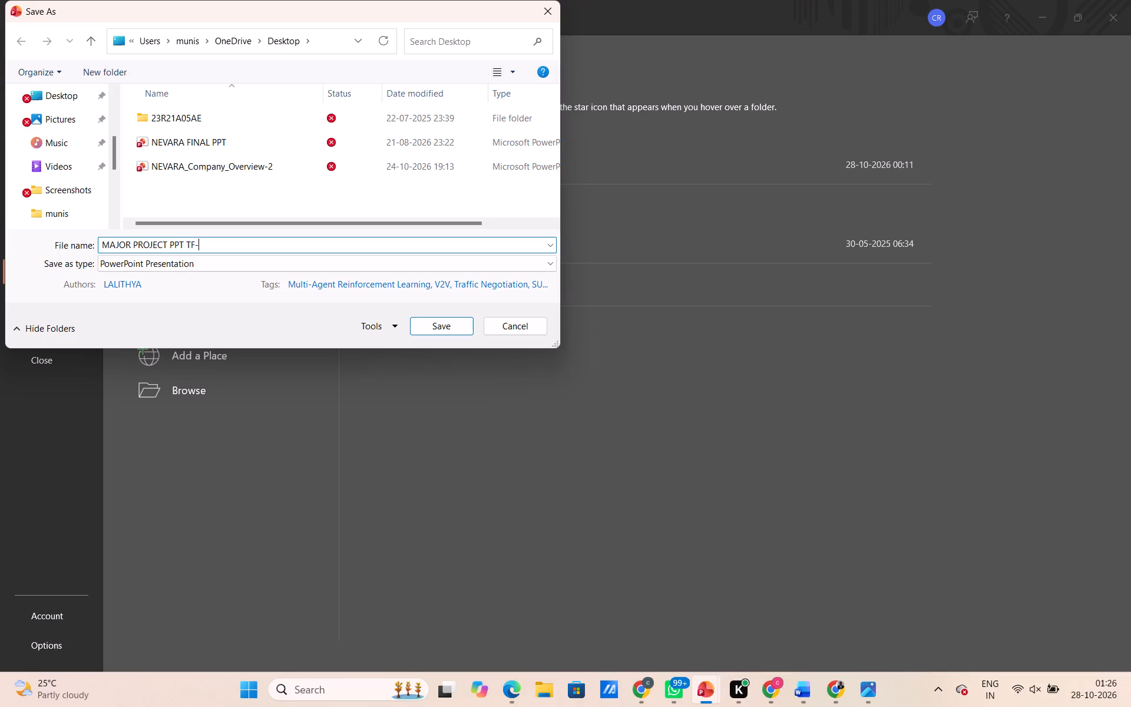
{"action": "type", "text": "15"}
{"action": "key", "text": "Return"}
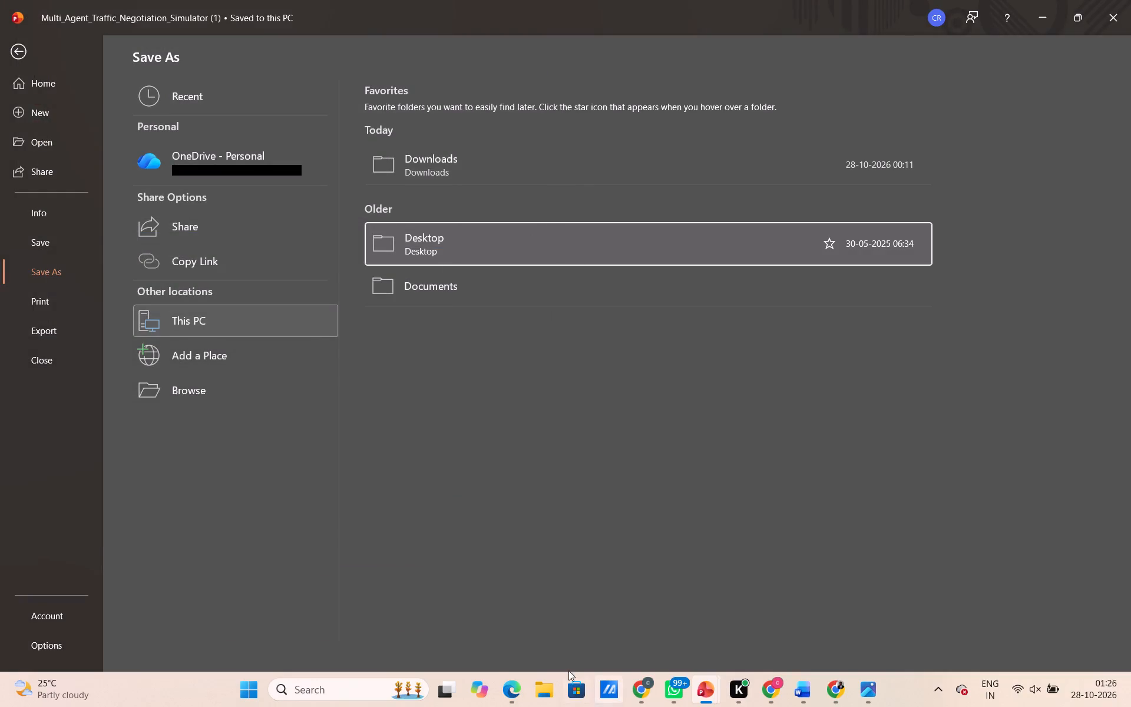
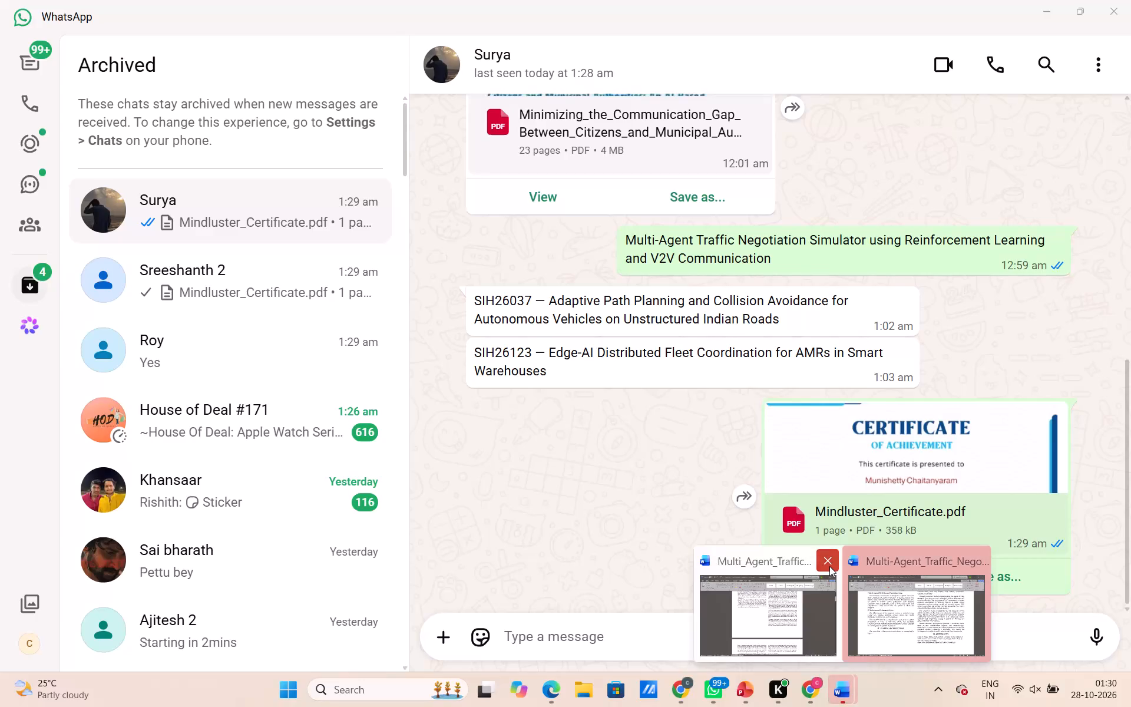
Close the Word document "Multi_Agent_Traffic_Negotiation_Simulator_Corrected_8_Pages-1" without saving its changes.
{"action": "left_click", "coordinate": [829, 566]}
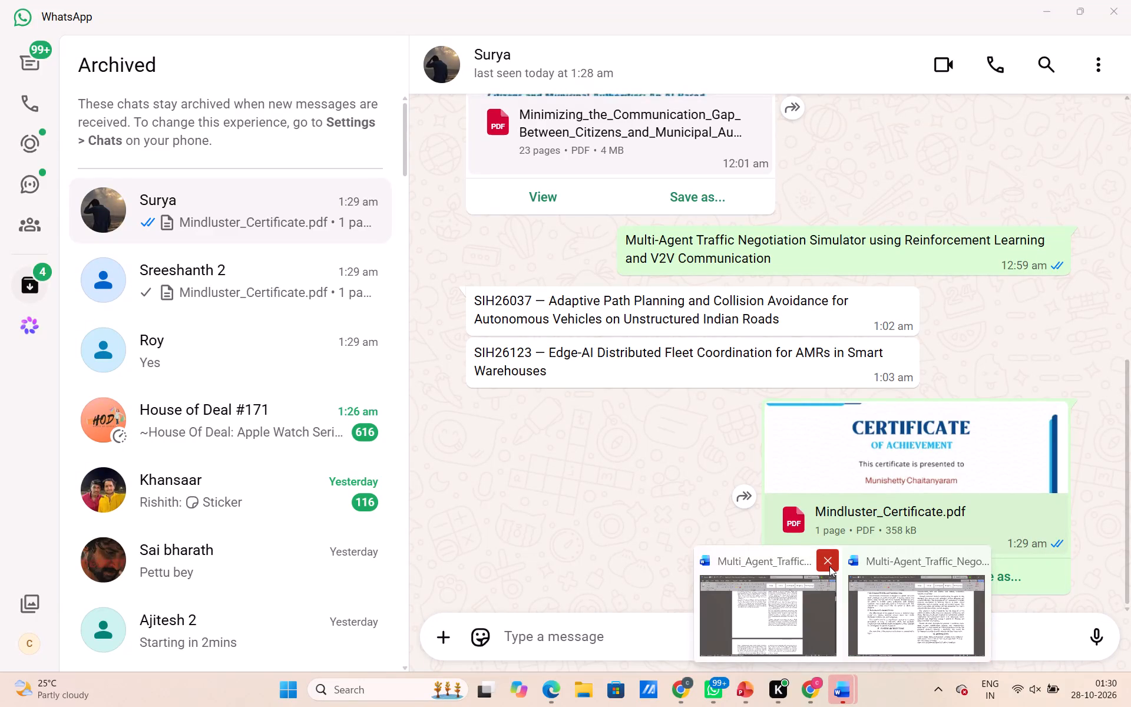
{"action": "right_click", "coordinate": [829, 566]}
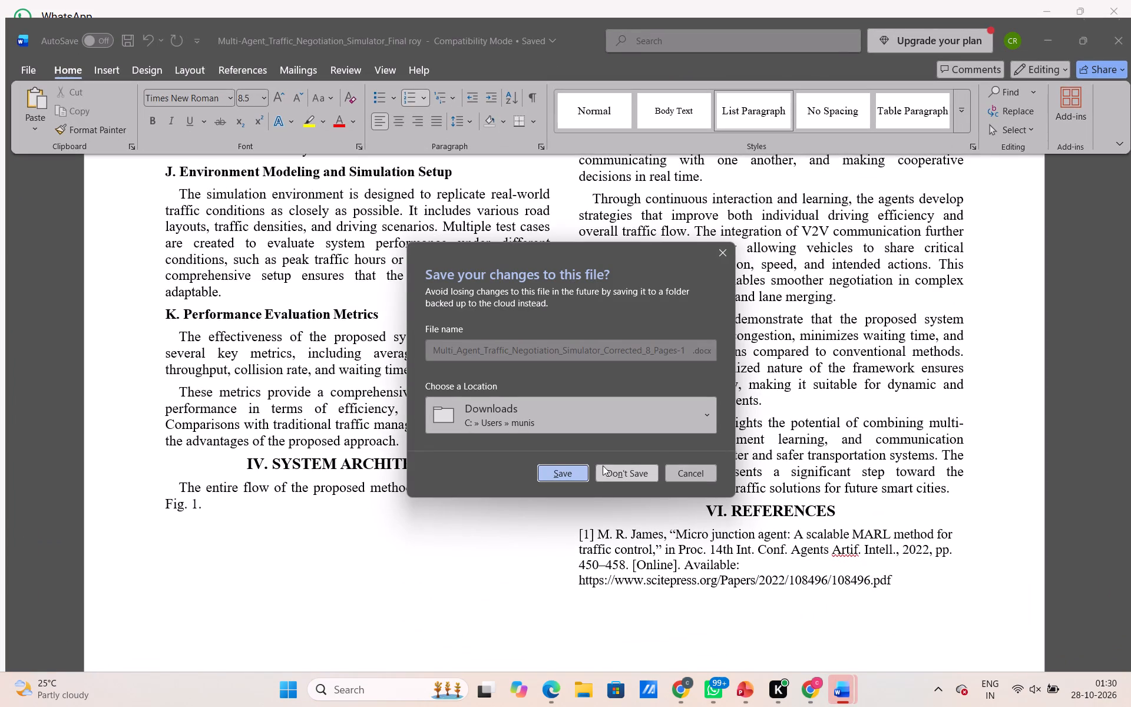
{"action": "left_click", "coordinate": [613, 474]}
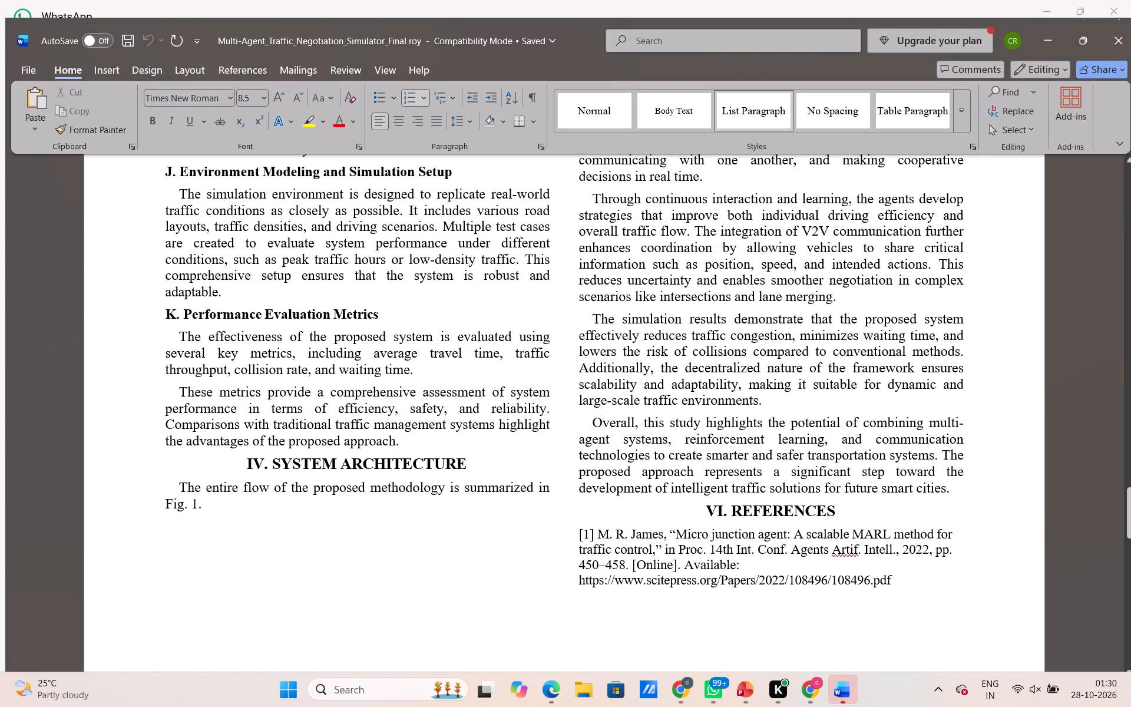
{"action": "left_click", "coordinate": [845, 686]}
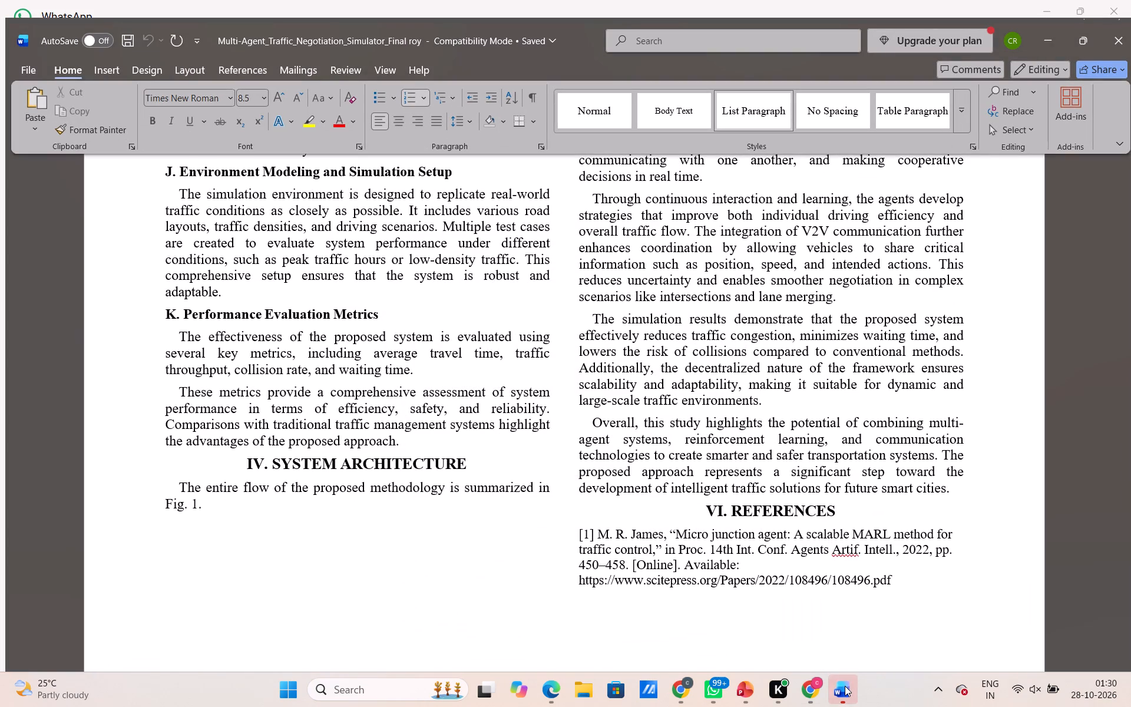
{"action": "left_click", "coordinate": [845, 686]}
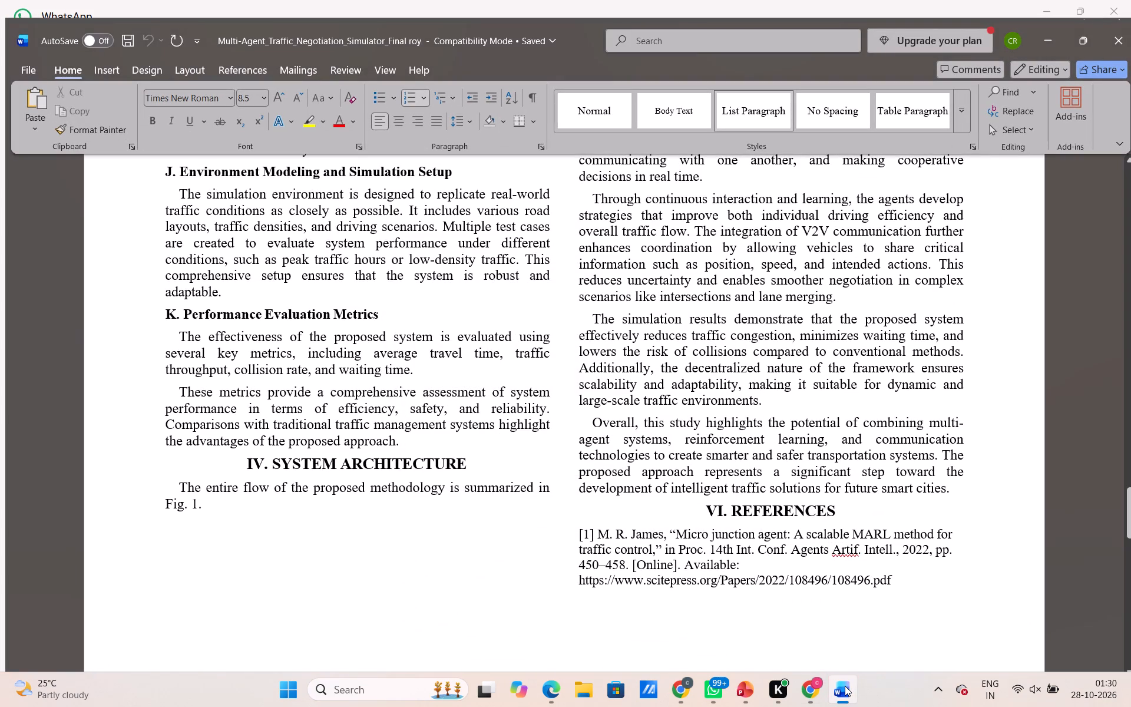